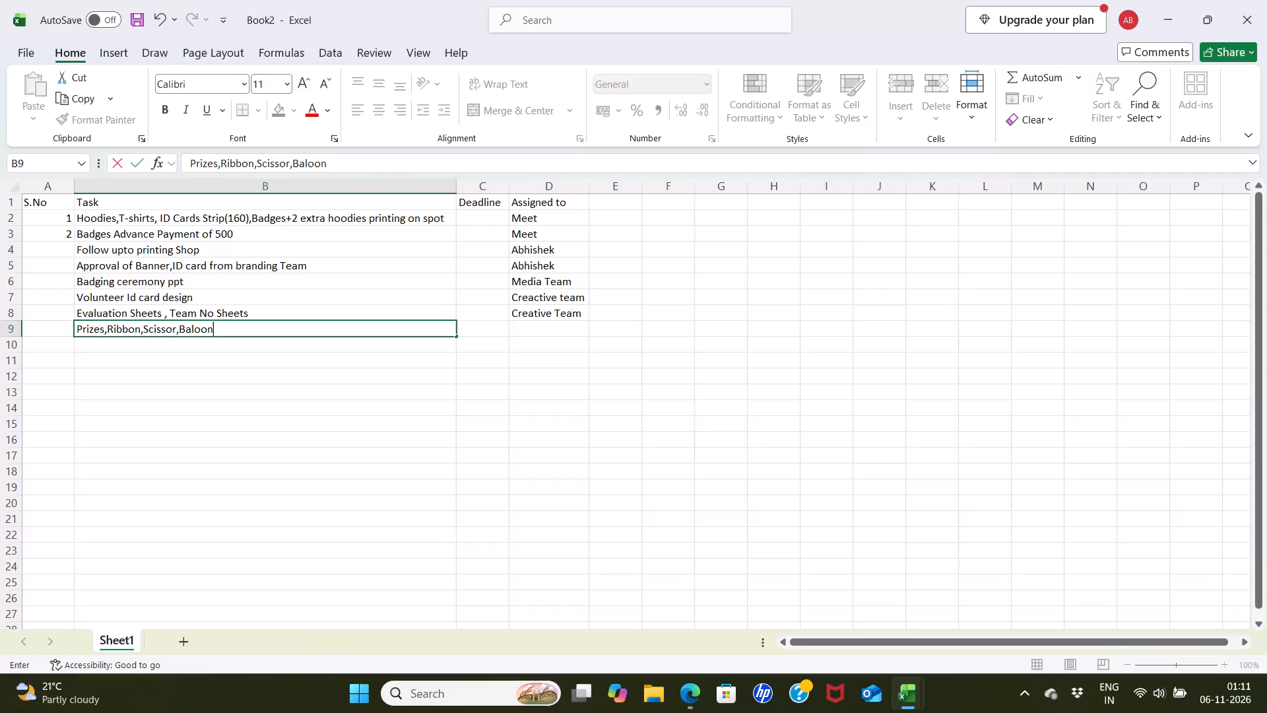
# Append "Design" to the task text "Evaluation Sheets , Team No Sheets" in cell B8.
pyautogui.doubleClick(277, 316)
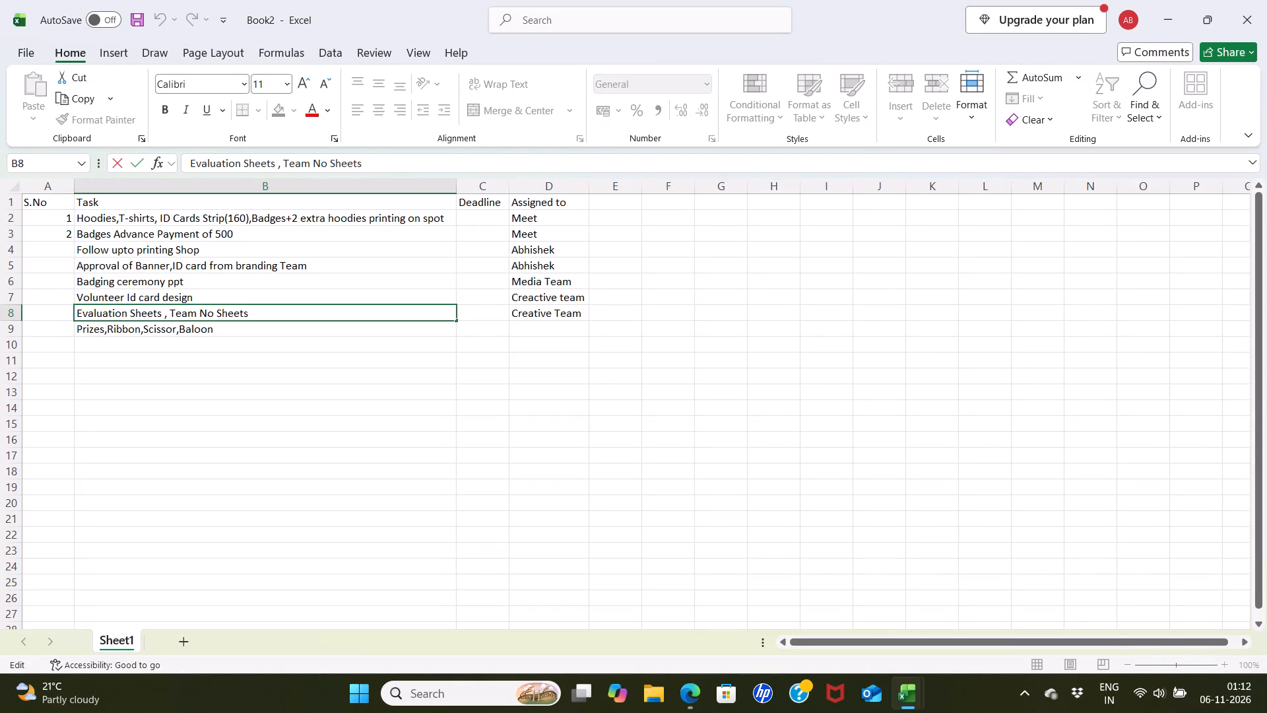
pyautogui.press('space')
pyautogui.write('Design')
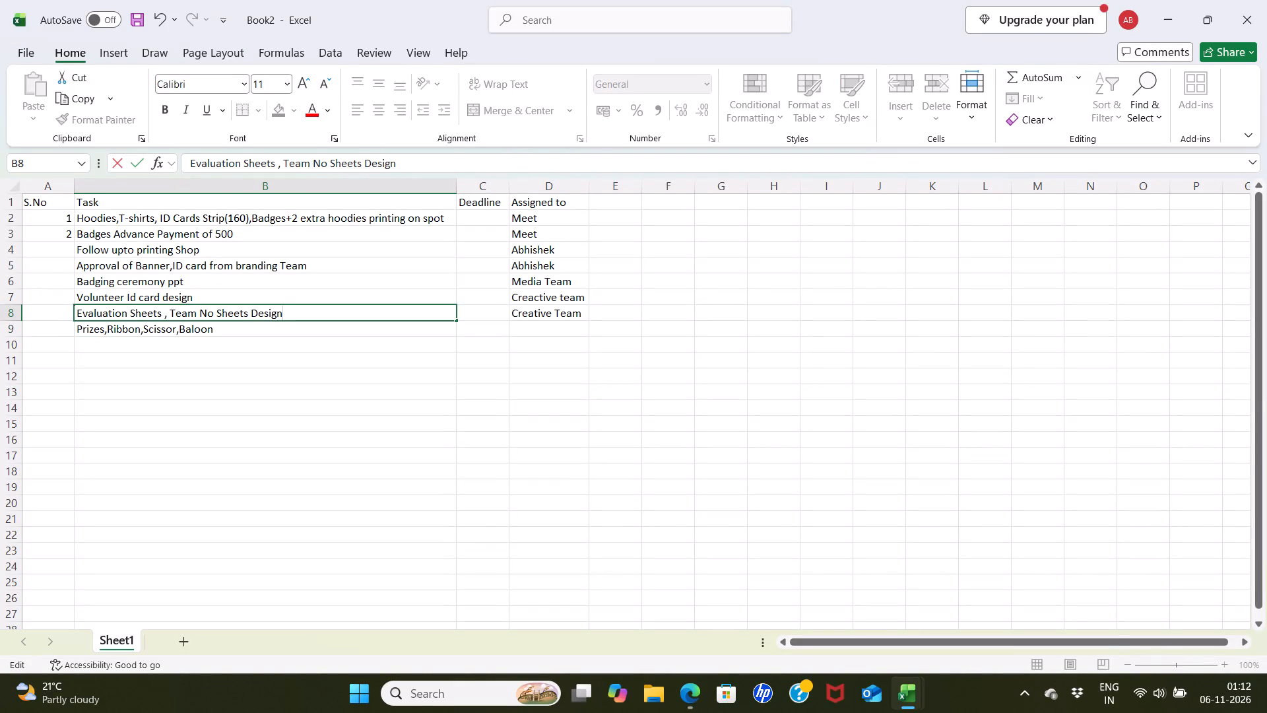
# Append "Buying" to the prizes and ribbon task in B9 and assign it to "Top Core" in D9.
pyautogui.doubleClick(260, 329)
pyautogui.press('space')
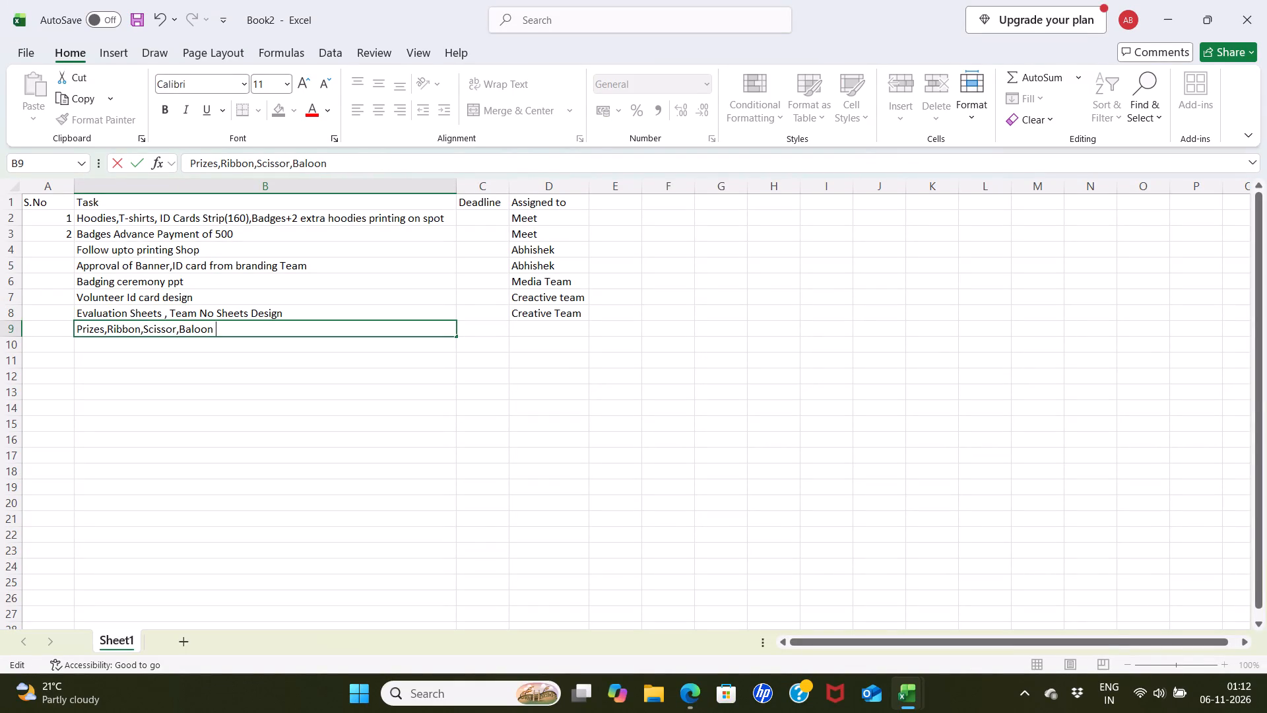
pyautogui.write('Bu')
pyautogui.write('ying')
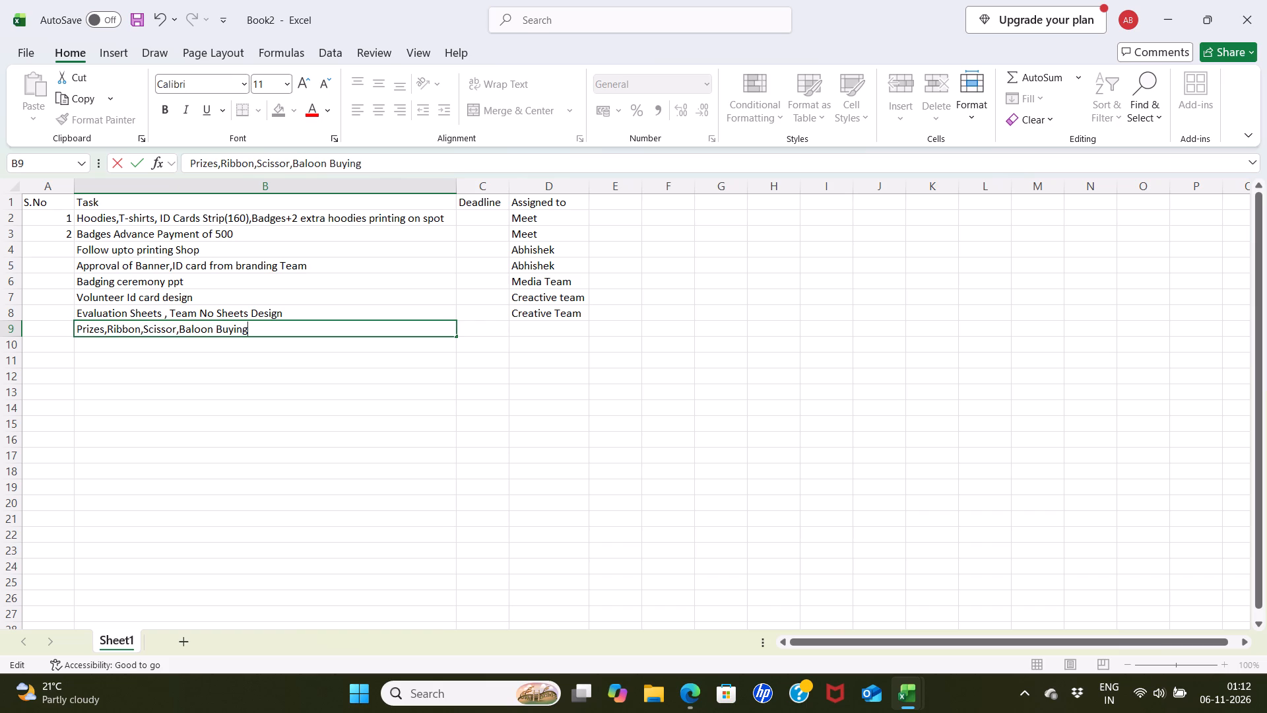
pyautogui.doubleClick(530, 329)
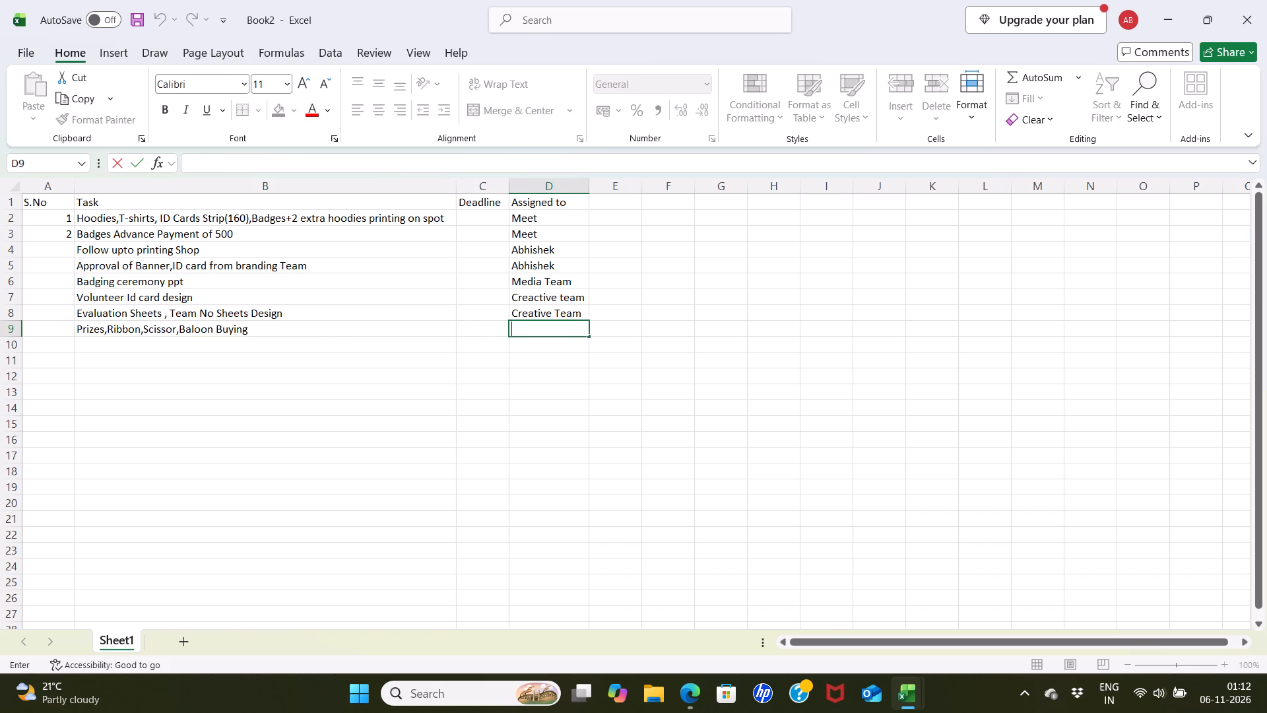
pyautogui.write('Top Core')
# Extend the task text in cell B9 with ",Exam Pad" after "Buying".
pyautogui.doubleClick(313, 336)
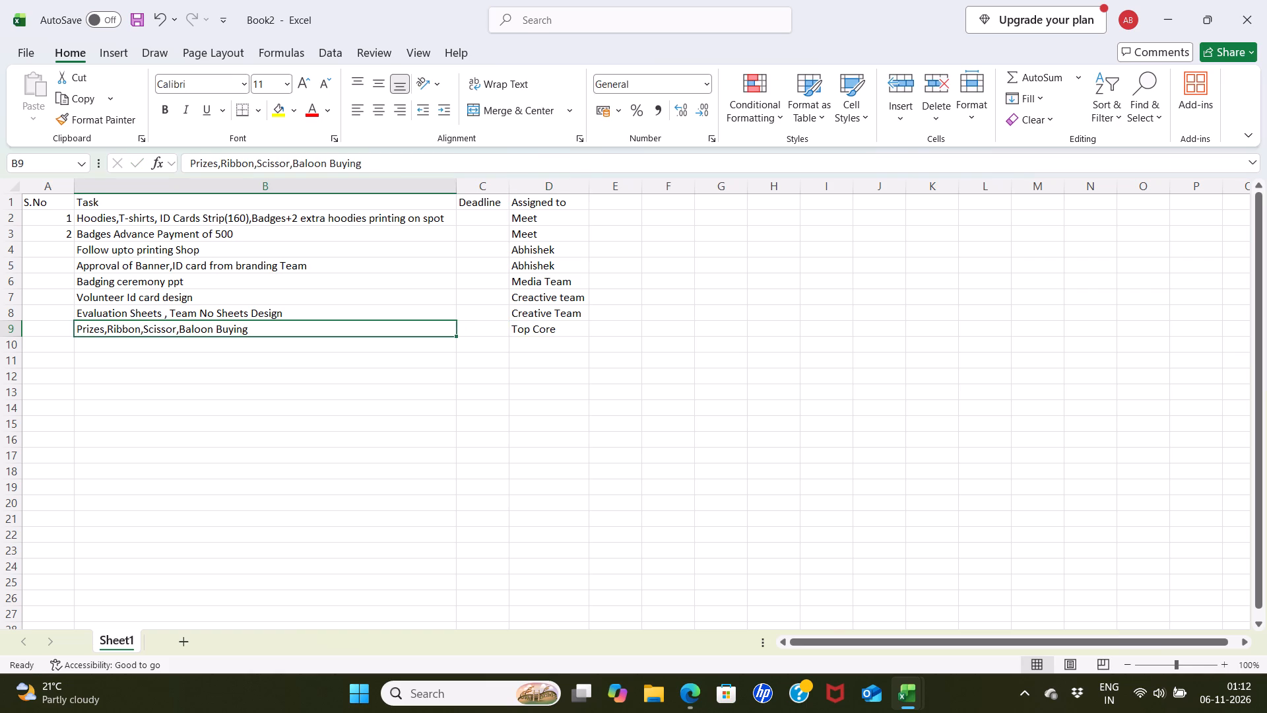
pyautogui.doubleClick(288, 327)
pyautogui.press(',')
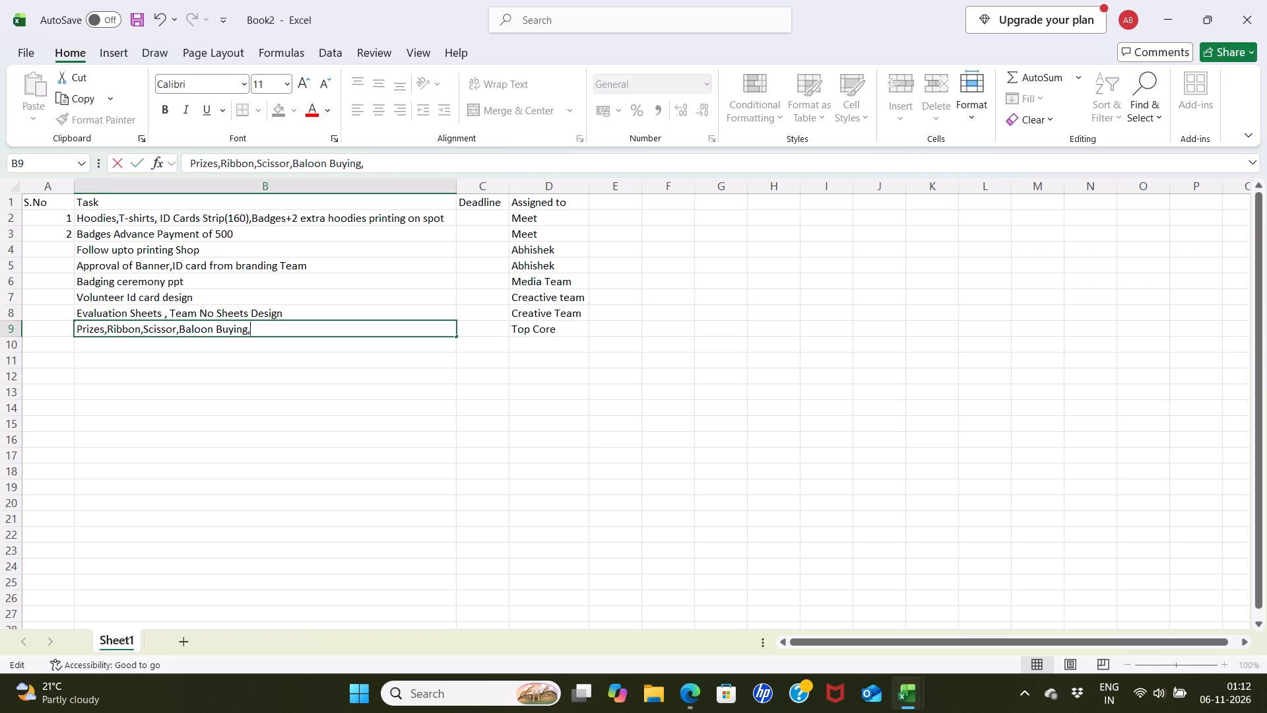
pyautogui.write('Exam')
pyautogui.press('space')
pyautogui.write('Pad')
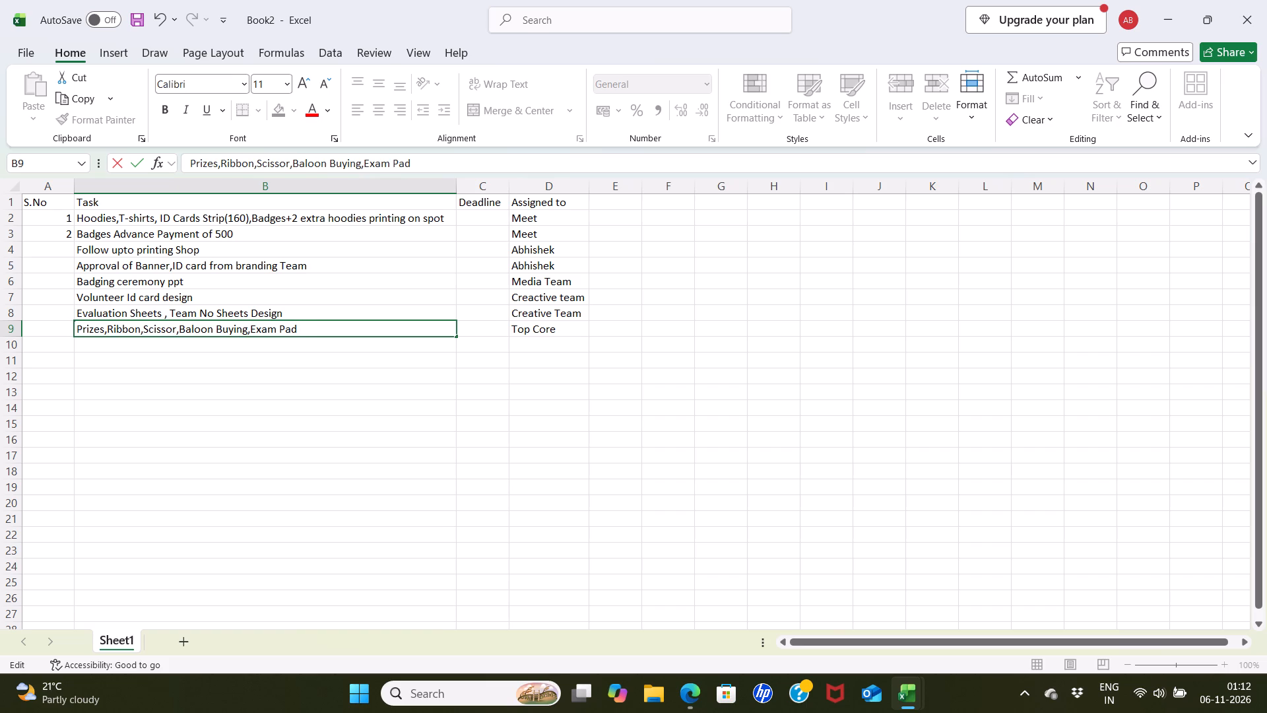
# Add the task "Plant Pots confirmation" in row 10 and assign it to Mayur.
pyautogui.doubleClick(162, 345)
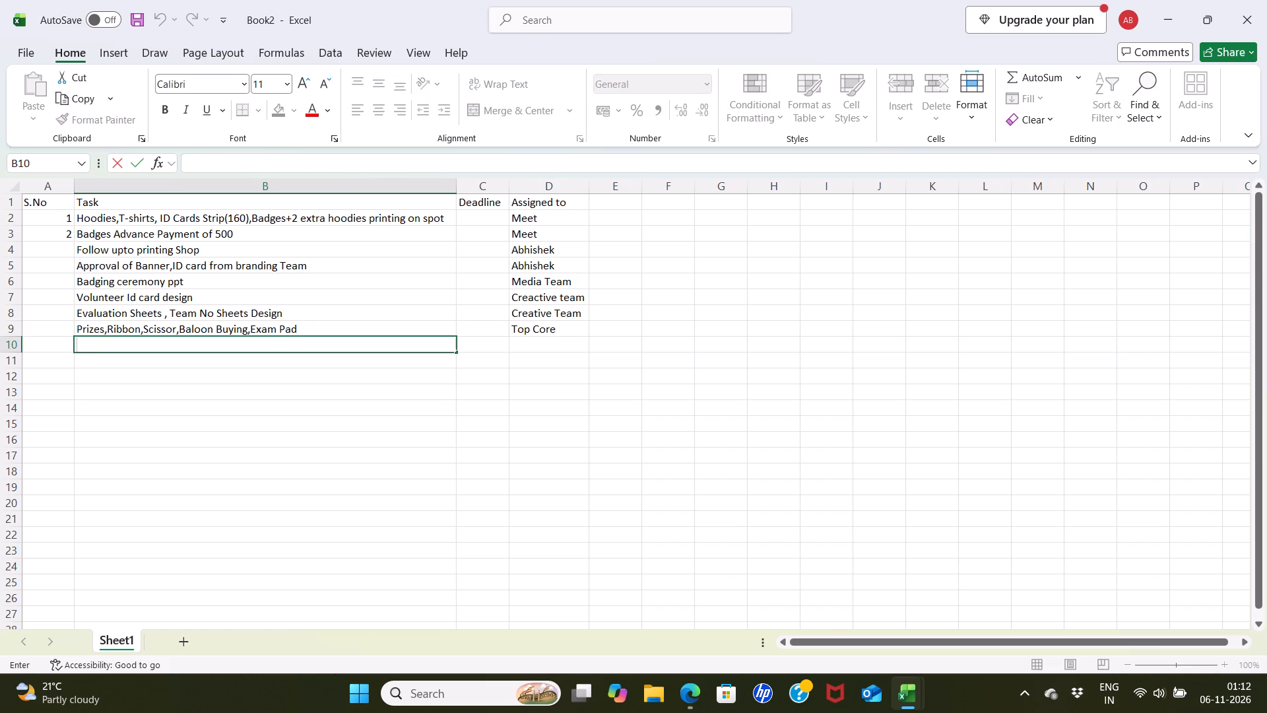
pyautogui.hotkey('shift', 'p')
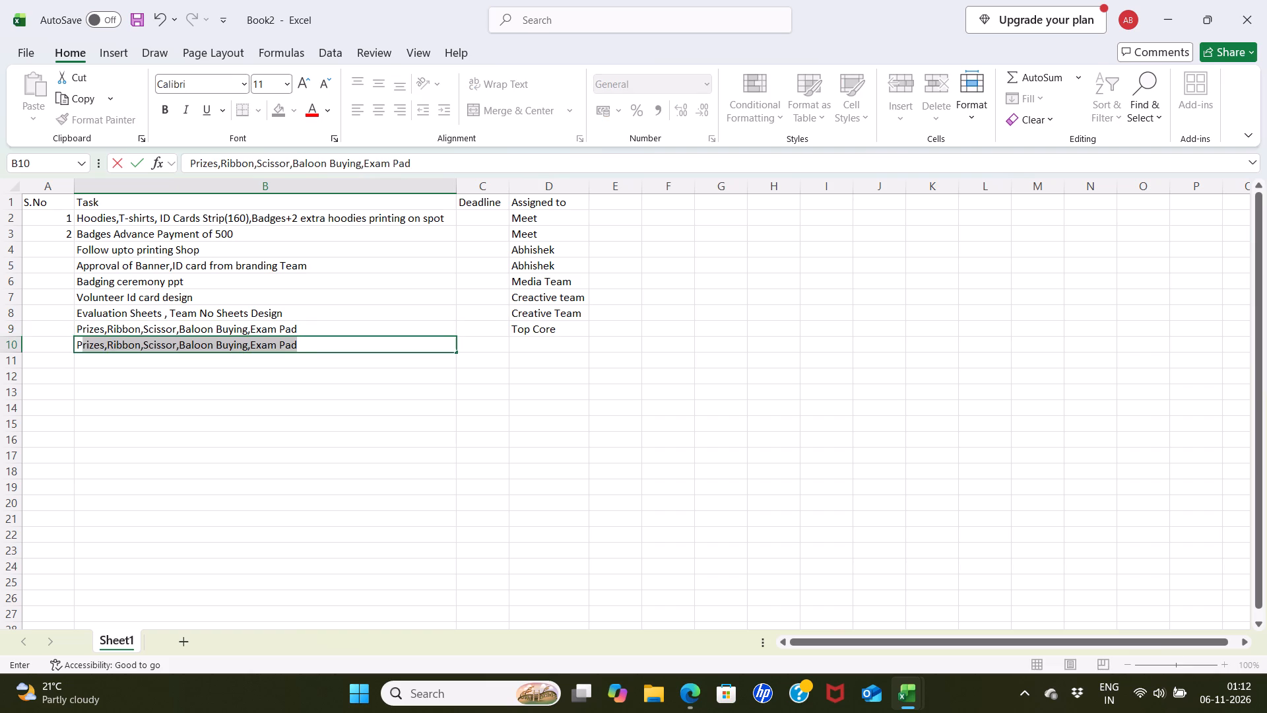
pyautogui.press('l')
pyautogui.write('ant')
pyautogui.press('space')
pyautogui.hotkey('shift', 'p')
pyautogui.write('ot')
pyautogui.write('s')
pyautogui.press('space')
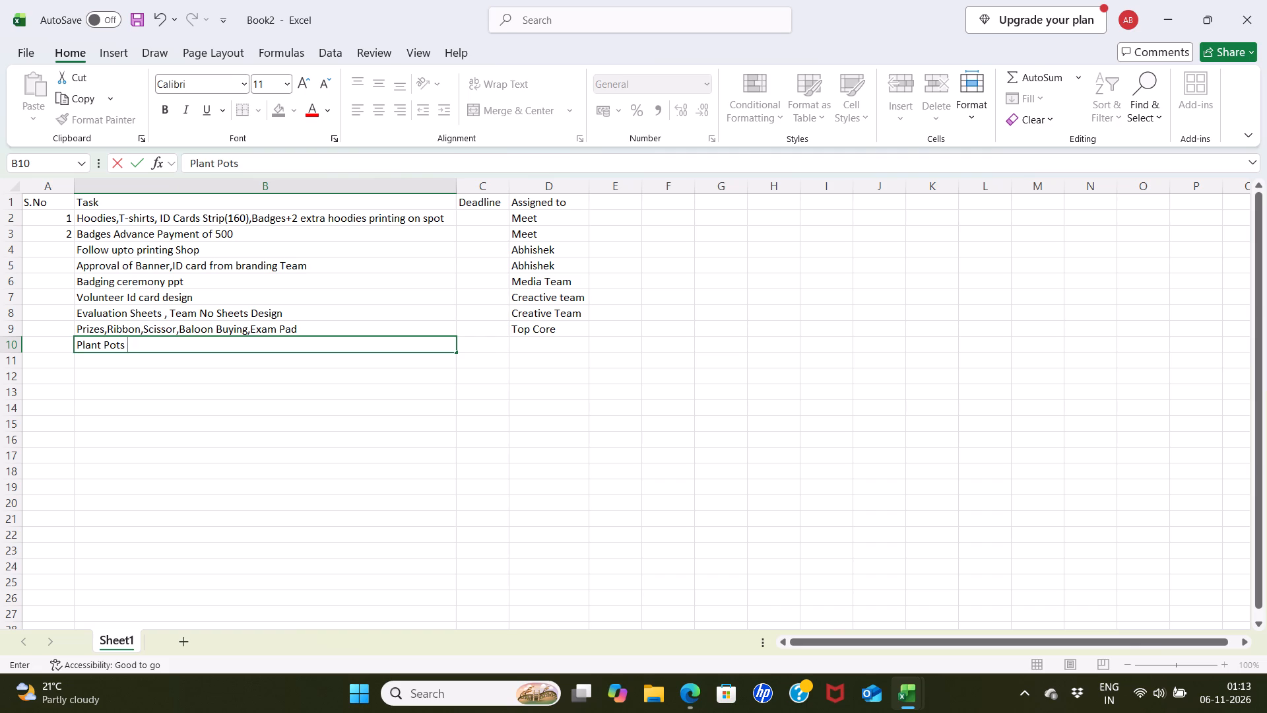
pyautogui.write('confirmation')
pyautogui.press('space')
pyautogui.doubleClick(543, 339)
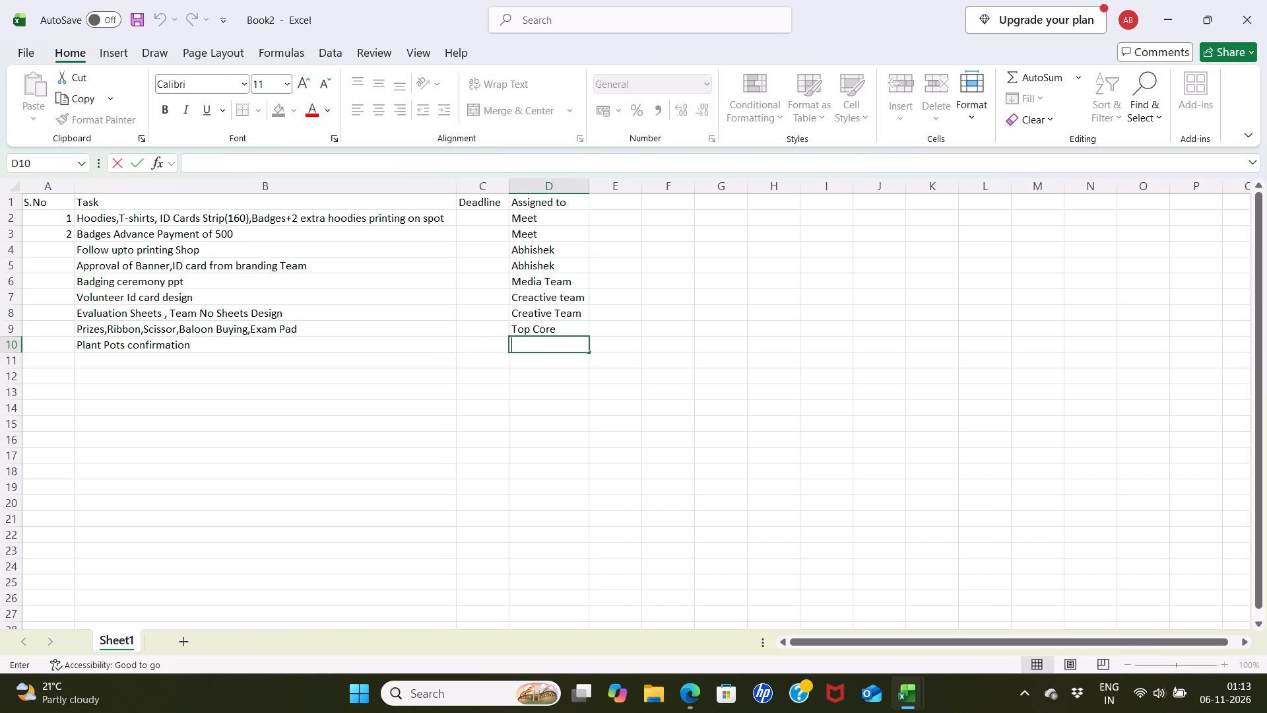
pyautogui.write('Mayur')
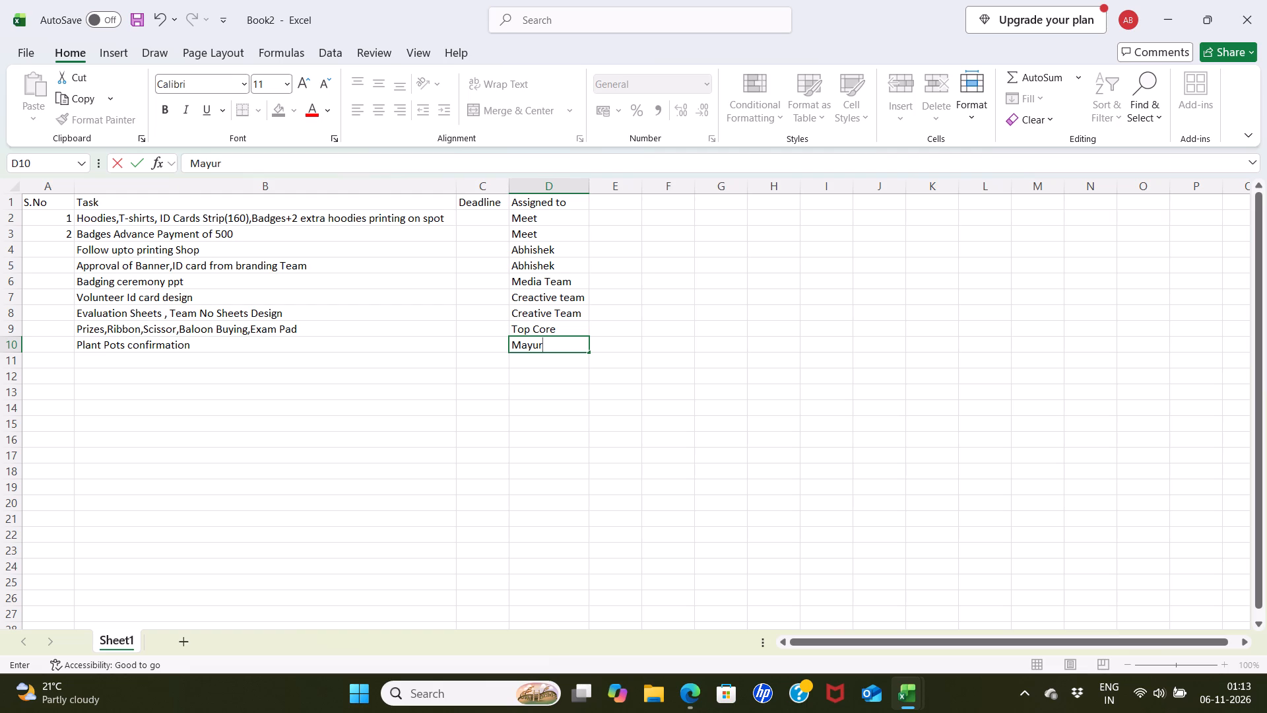
# Add the task "Website Building" in row 11 and assign it to "Technical Team".
pyautogui.doubleClick(235, 358)
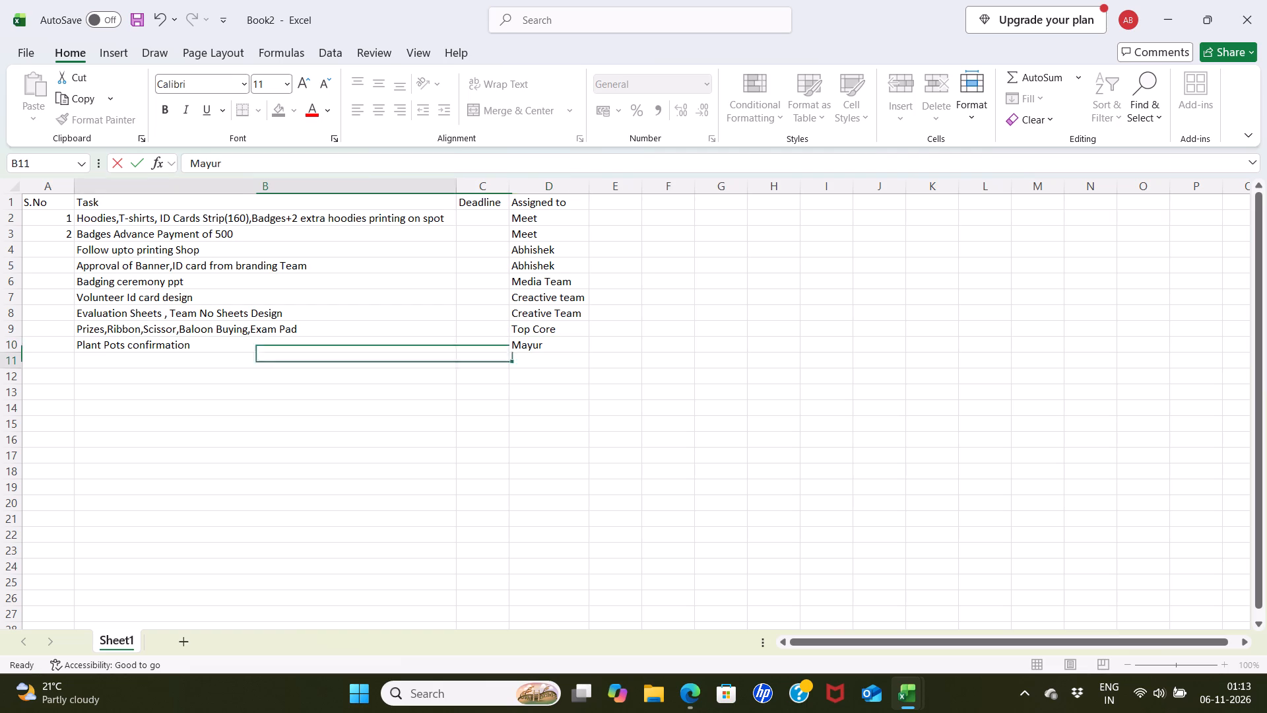
pyautogui.write('We')
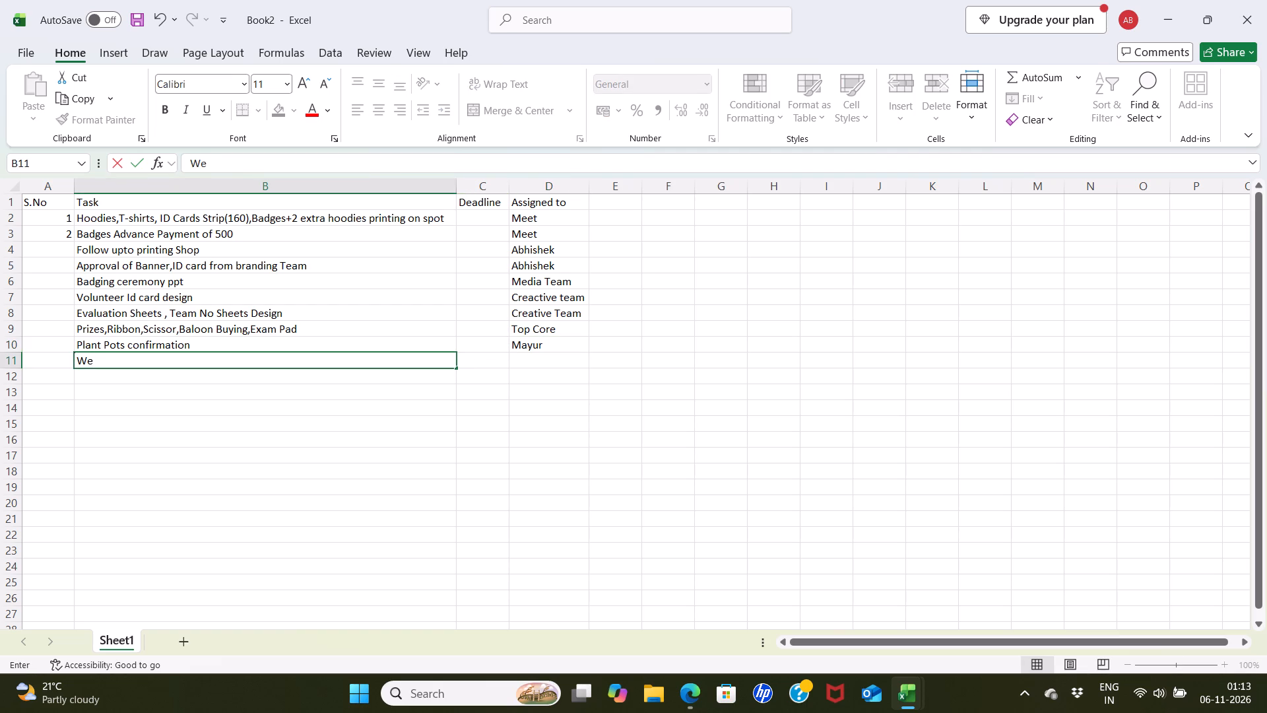
pyautogui.write('bsite')
pyautogui.press('space')
pyautogui.hotkey('shift', 'b')
pyautogui.write('uilding')
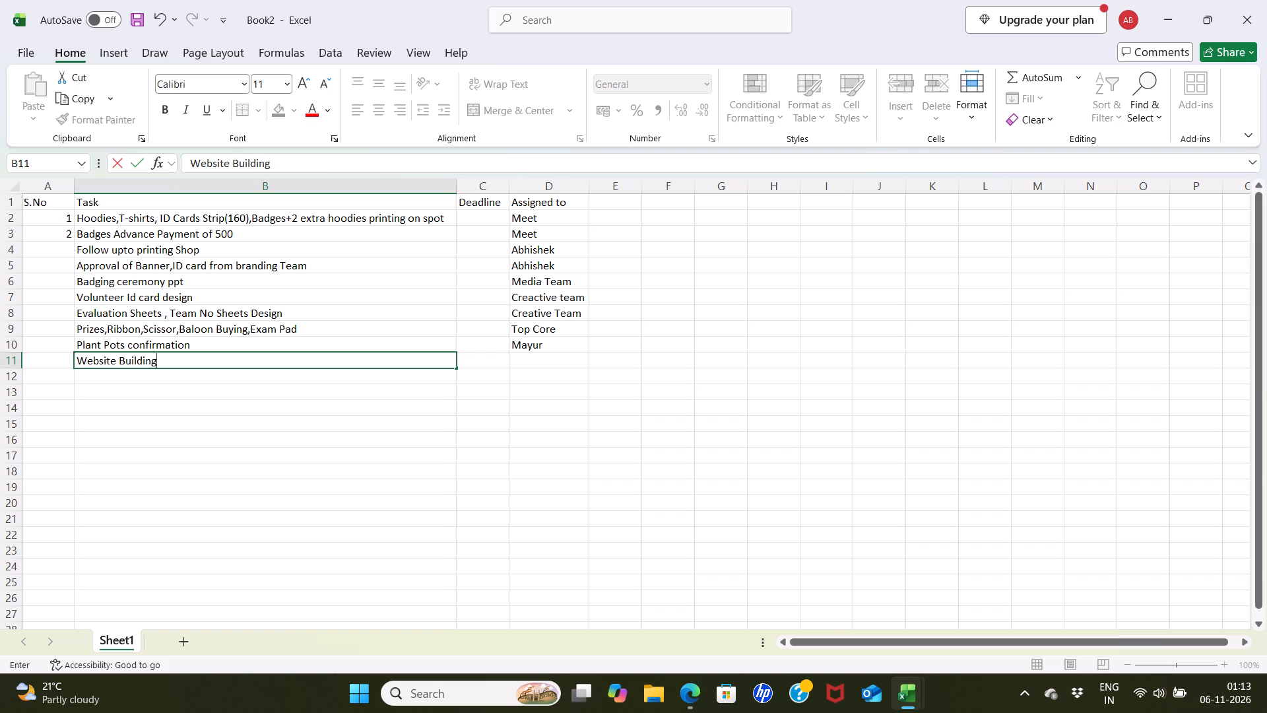
pyautogui.doubleClick(532, 360)
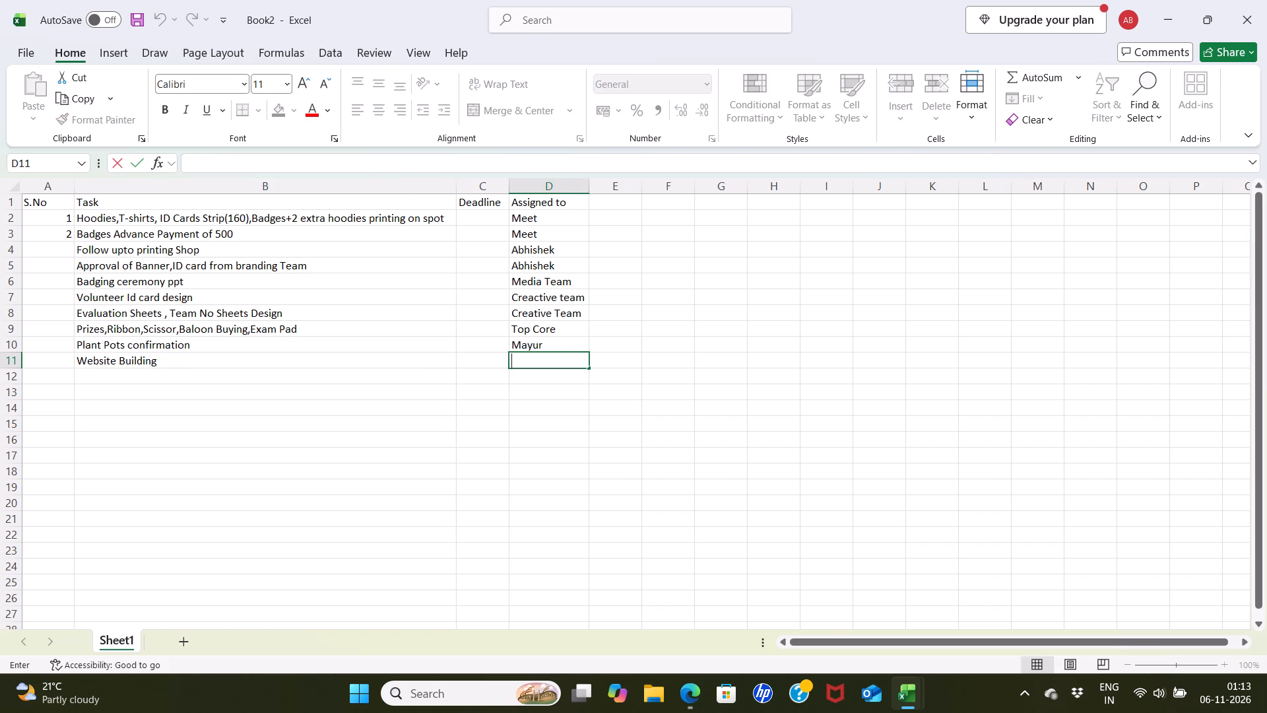
pyautogui.write('Te')
pyautogui.write('chnical Team')
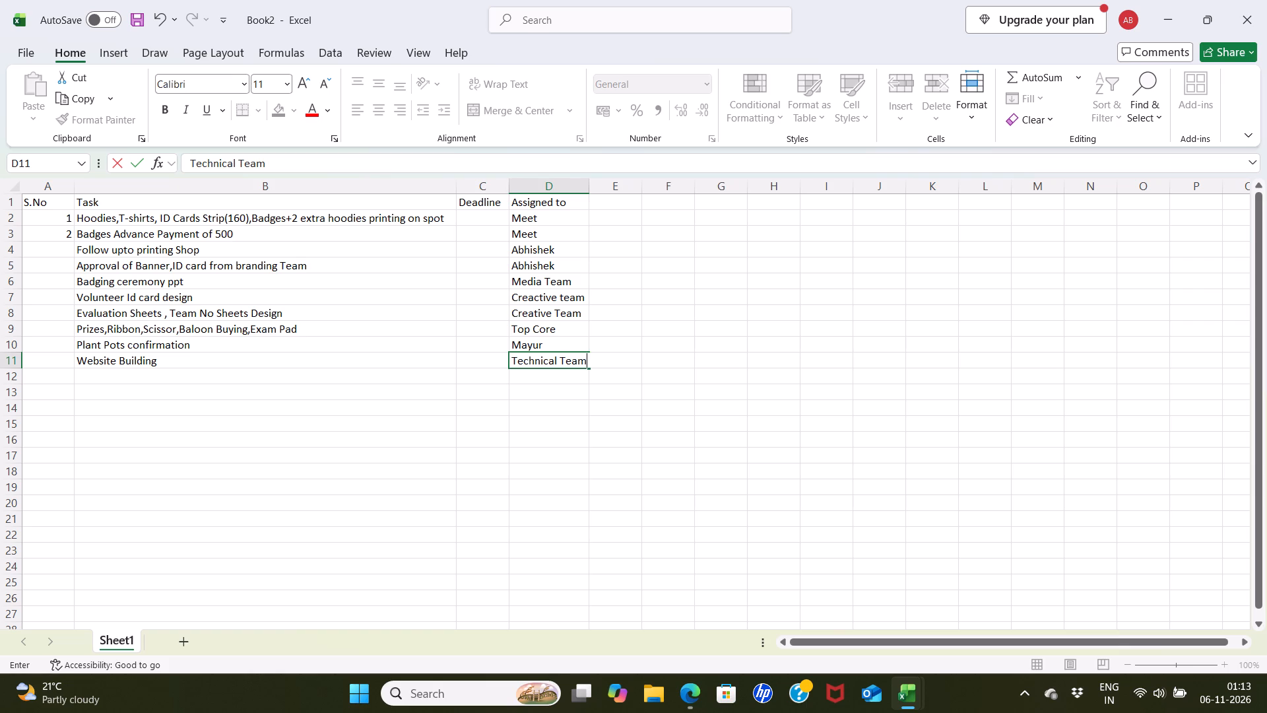
# Enter the task "SMVB Bridge booking confirmation" in cell B12.
pyautogui.doubleClick(330, 372)
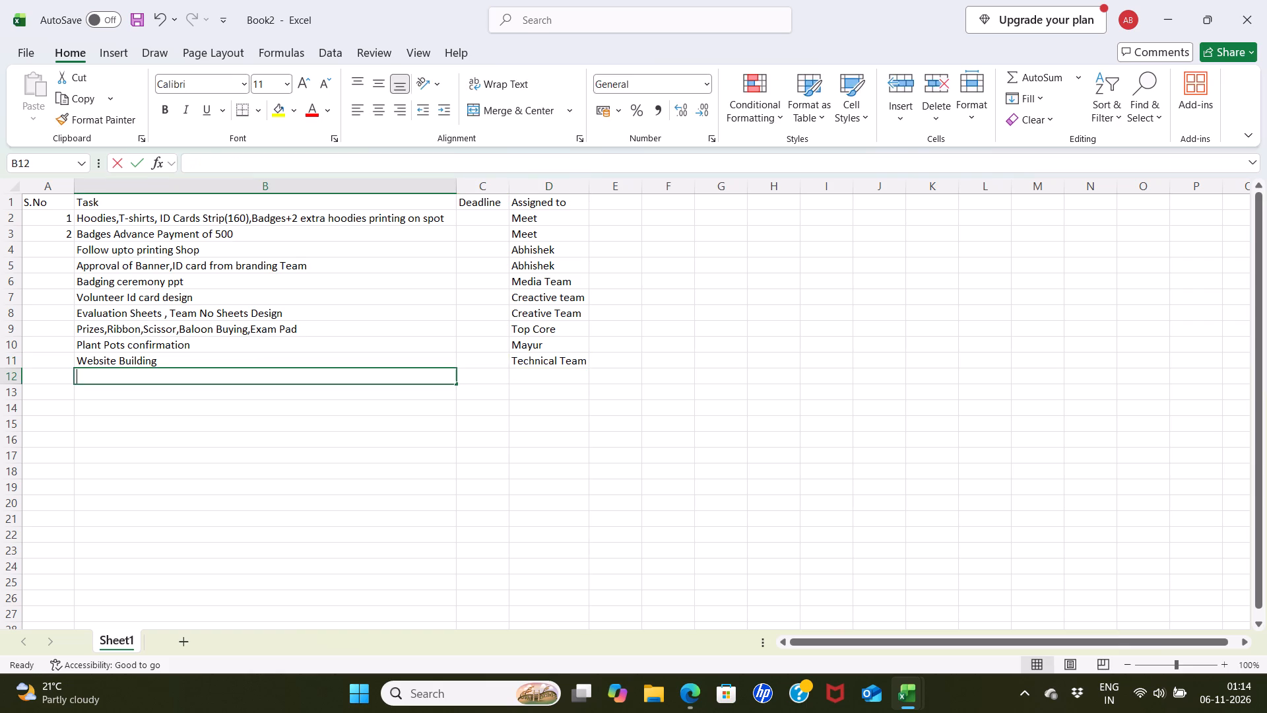
pyautogui.hotkey('shift', 's')
pyautogui.press('m')
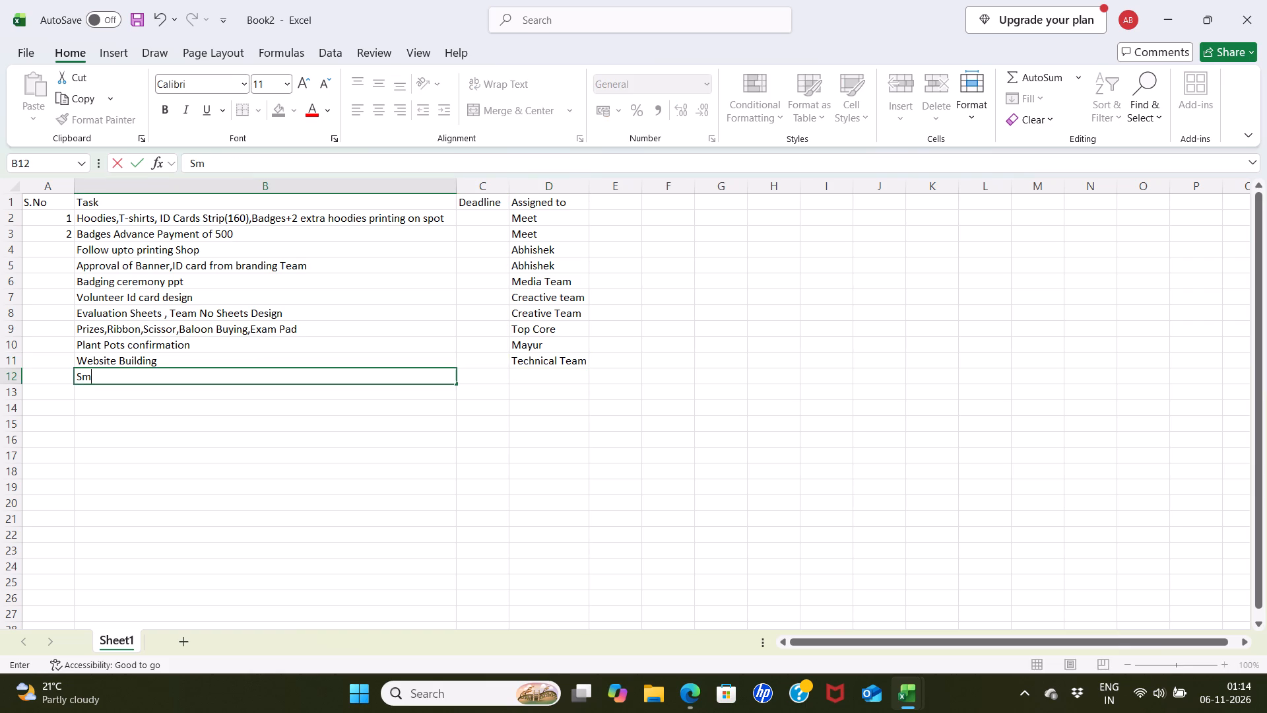
pyautogui.press('BackSpace')
pyautogui.hotkey('shift', 'm')
pyautogui.write('VB')
pyautogui.press('space')
pyautogui.hotkey('shift', 'b')
pyautogui.write('ridge')
pyautogui.press('space')
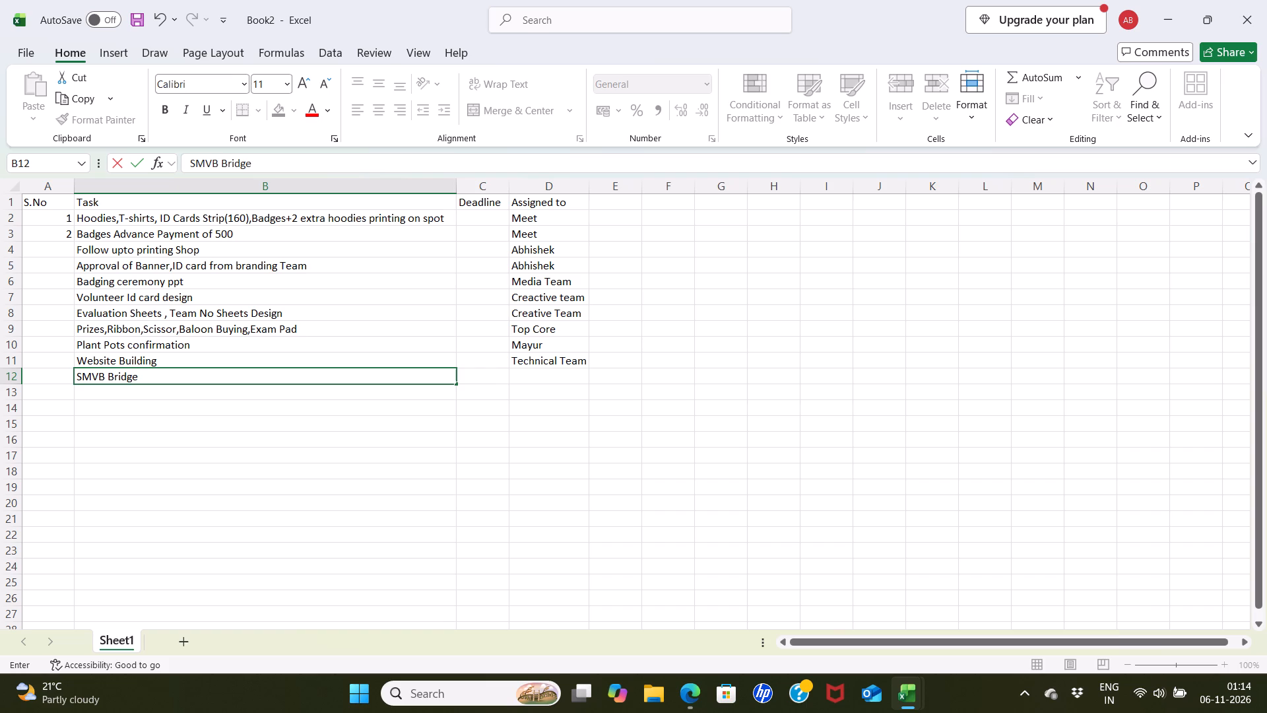
pyautogui.write('bookind')
pyautogui.press('BackSpace')
pyautogui.write('g')
pyautogui.press('space')
pyautogui.write('co')
pyautogui.write('nfirma')
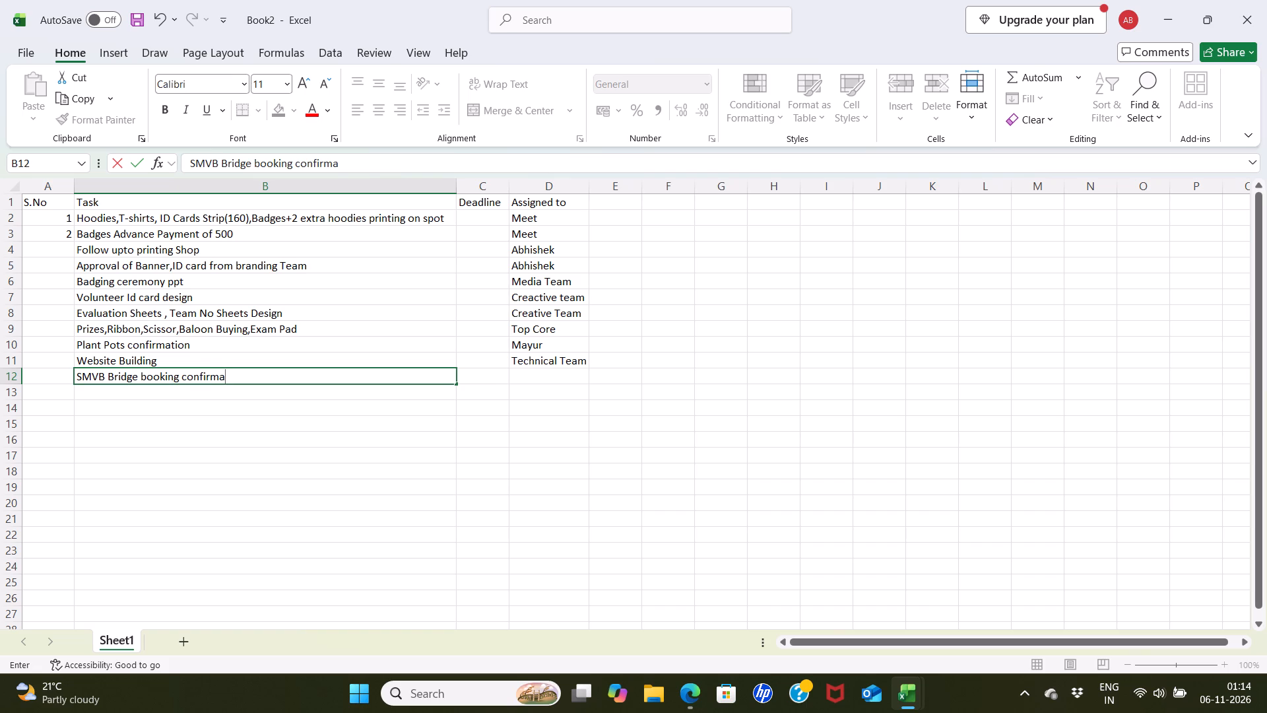
pyautogui.press('t')
pyautogui.write('ion')
# Assign the SMVB Bridge booking task in row 12 to "IE Wing".
pyautogui.doubleClick(543, 376)
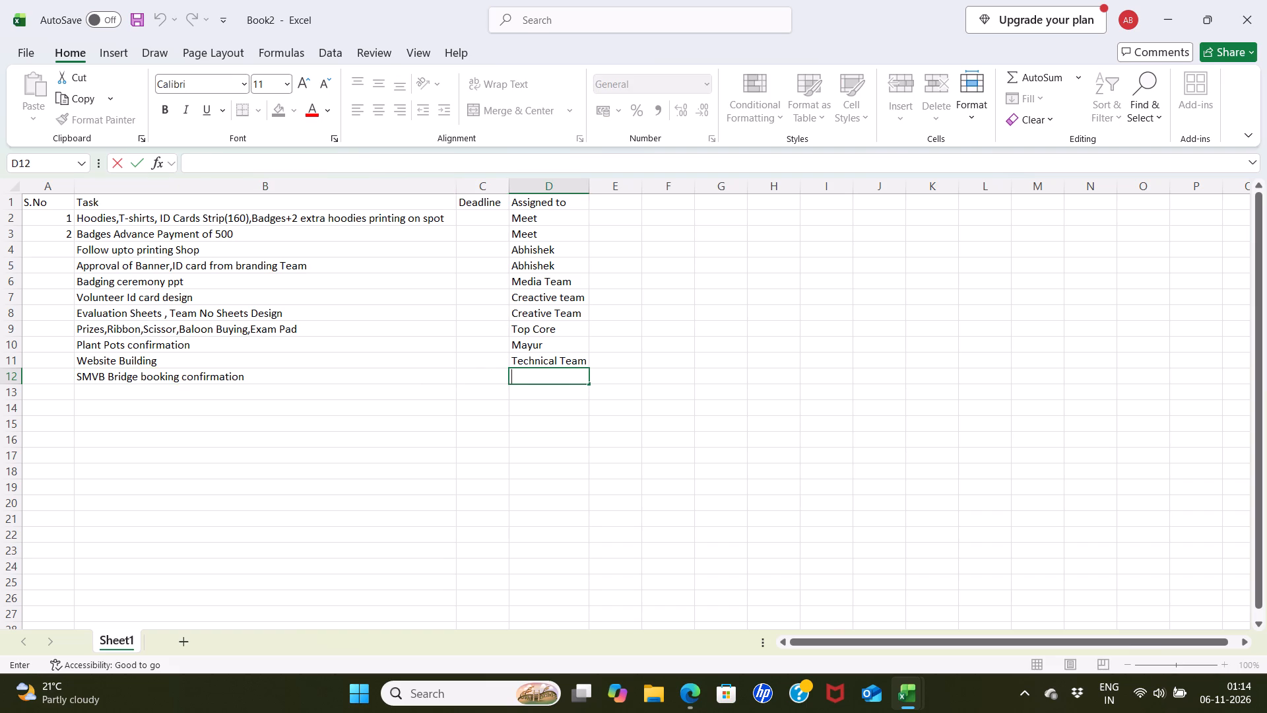
pyautogui.hotkey('shift', 'i')
pyautogui.write('E')
pyautogui.press('space')
pyautogui.write('Wi')
pyautogui.write('ng')
# Extend the task text in cell B12 with ", Speaker, Mic Arrangement" after "confirmation".
pyautogui.doubleClick(328, 379)
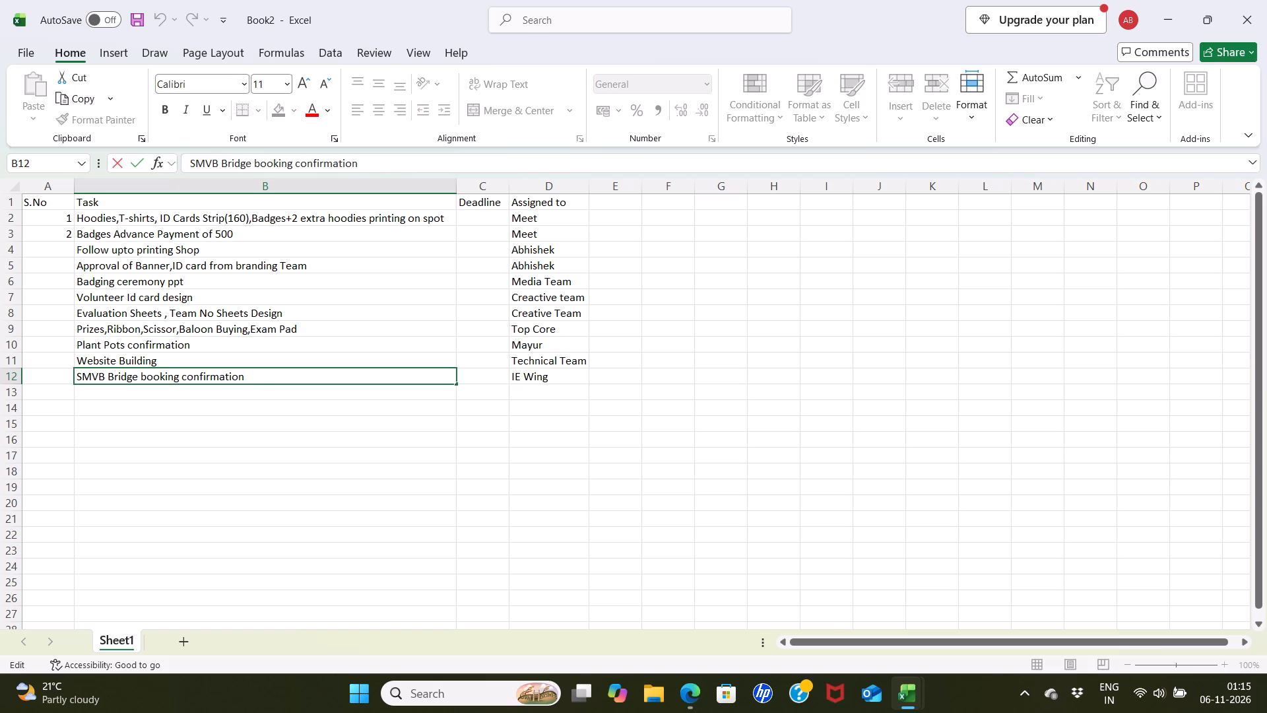
pyautogui.write(',')
pyautogui.press('space')
pyautogui.write('SP')
pyautogui.press('BackSpace')
pyautogui.press('p')
pyautogui.write('eaker')
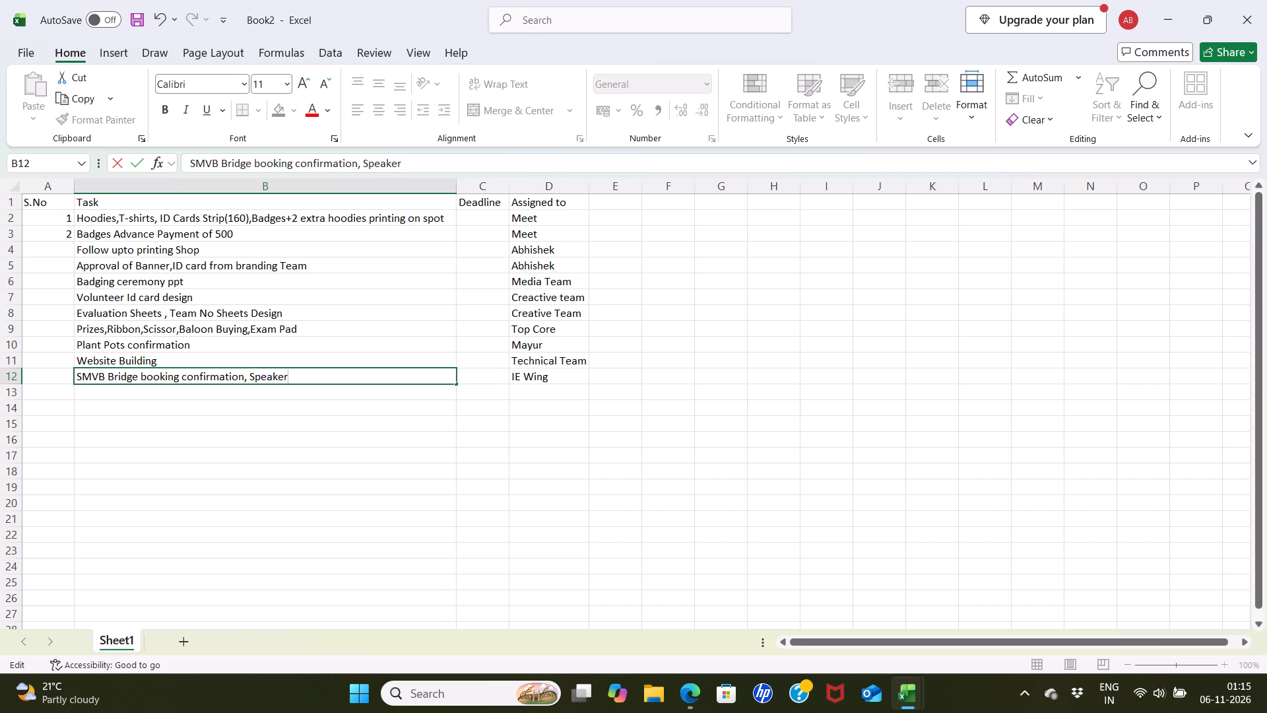
pyautogui.write(',')
pyautogui.press('space')
pyautogui.write('Mic')
pyautogui.press('space')
pyautogui.hotkey('shift', 'a')
pyautogui.write('rrangement')
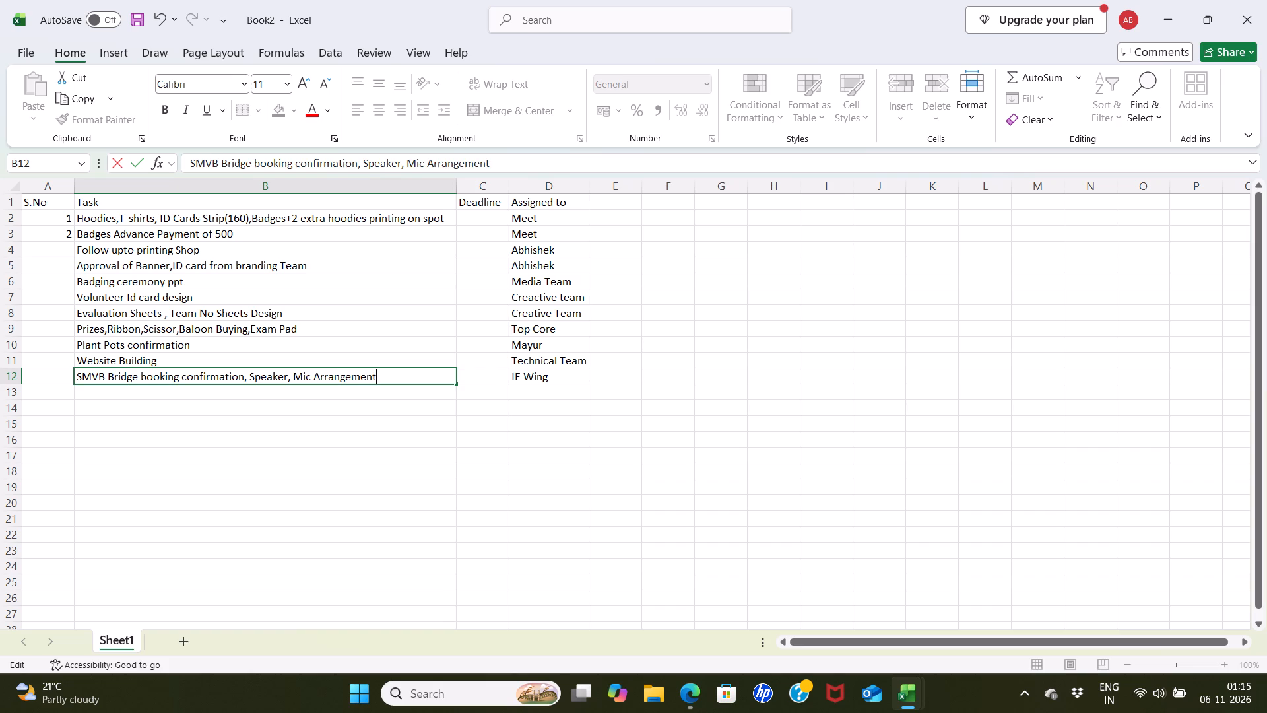
pyautogui.click(328, 379)
# Add the task "Banner design" in row 13 and assign it to "Technical team".
pyautogui.doubleClick(220, 388)
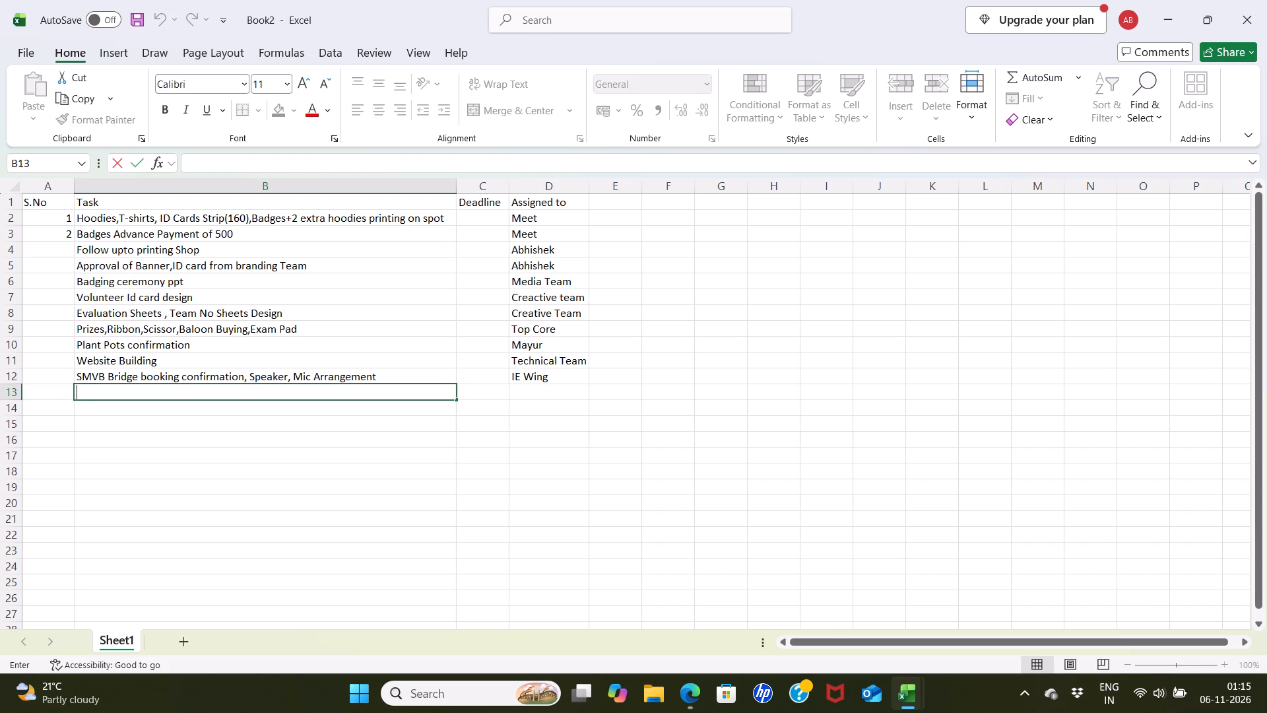
pyautogui.hotkey('shift', 'b')
pyautogui.write('anner')
pyautogui.press('space')
pyautogui.write('de')
pyautogui.write('sign')
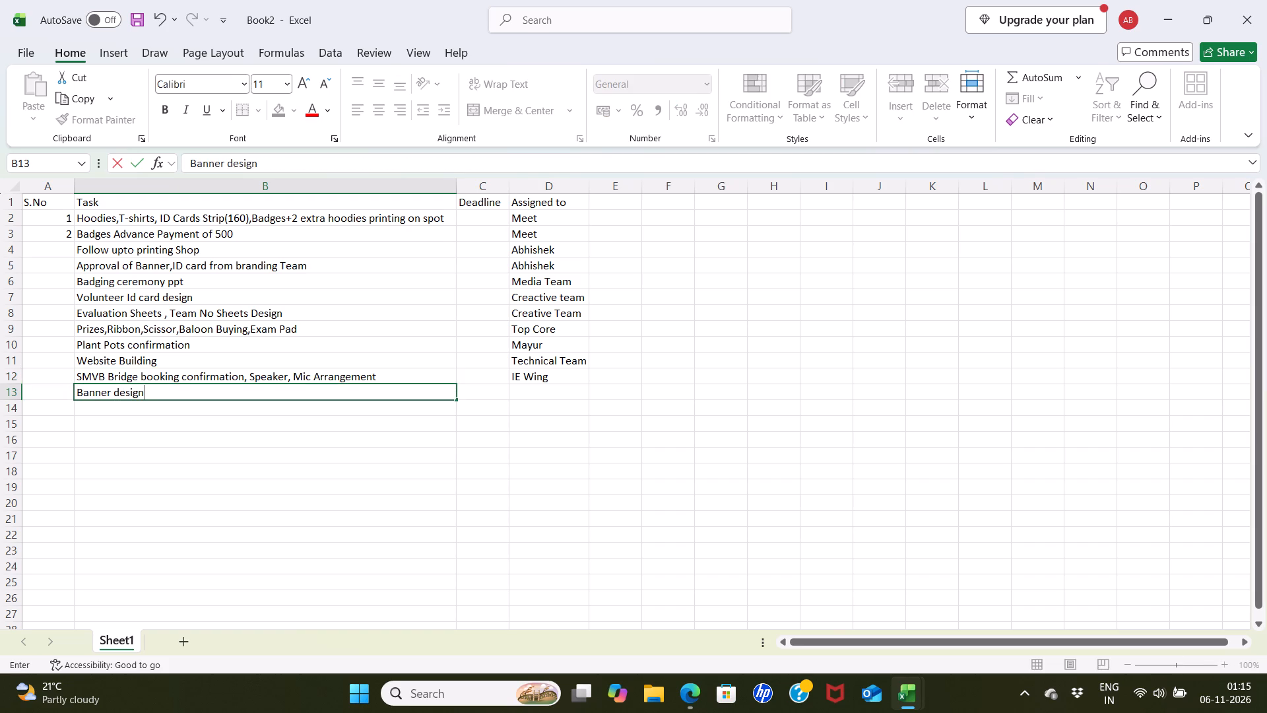
pyautogui.doubleClick(540, 391)
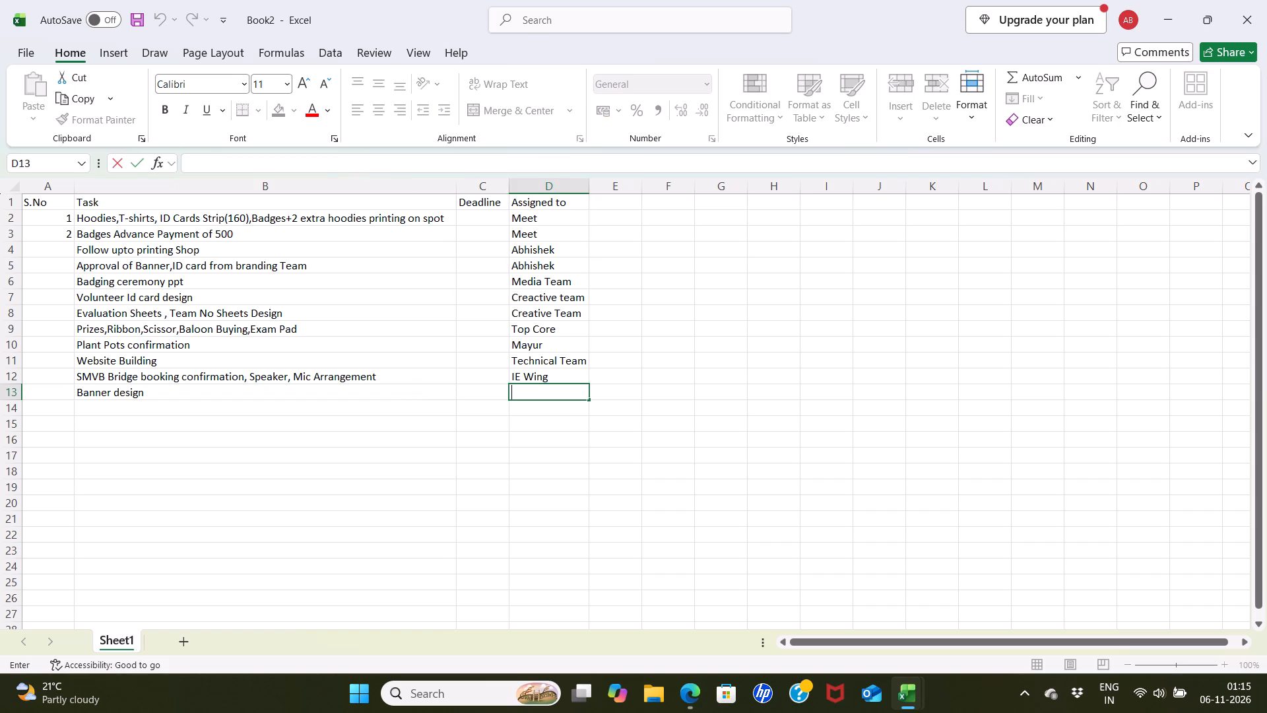
pyautogui.hotkey('shift', 't')
pyautogui.write('echnical team')
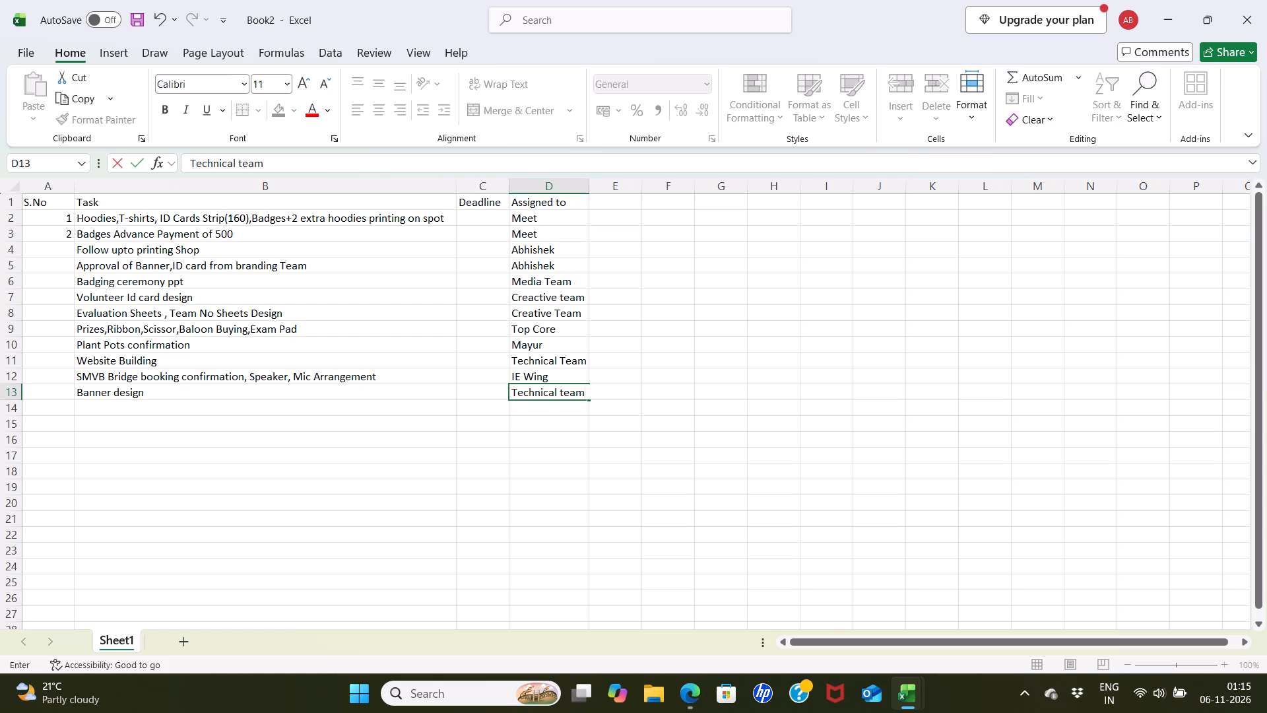
# Enter the task text "Dance Performance Music Track," in cell B14.
pyautogui.doubleClick(182, 409)
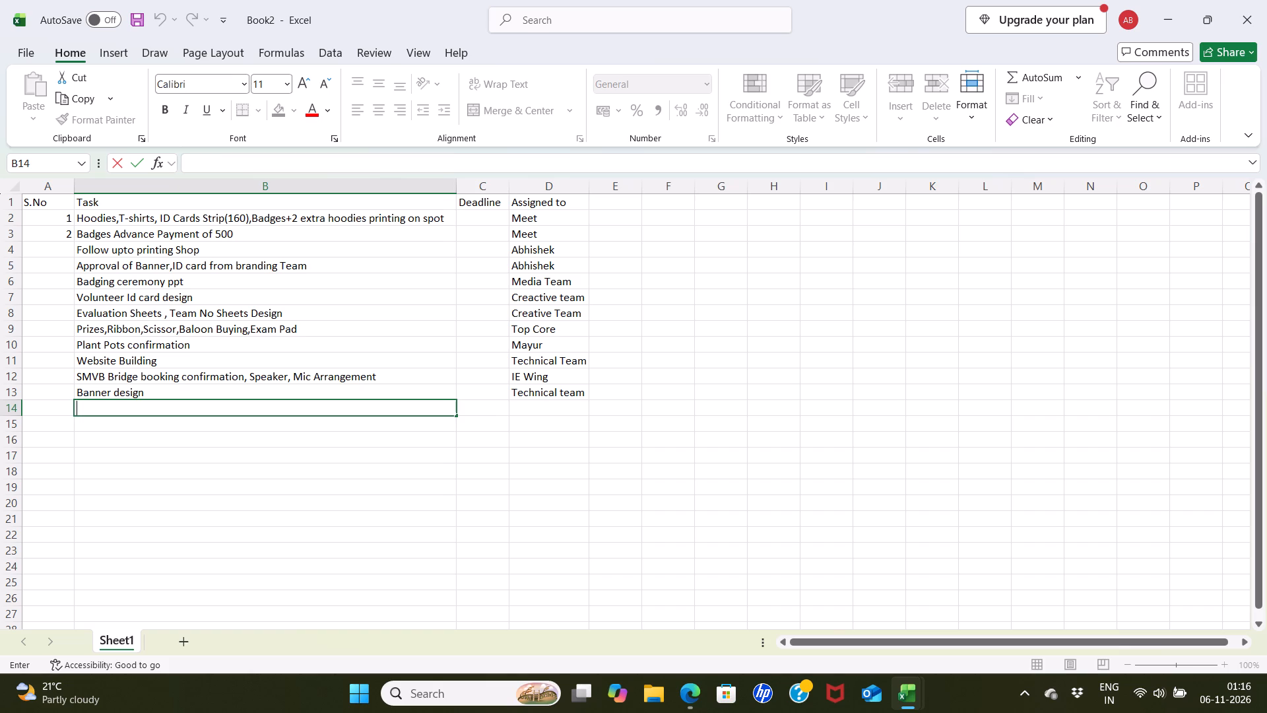
pyautogui.hotkey('shift', 'd')
pyautogui.write('ance')
pyautogui.press('space')
pyautogui.write('Performan')
pyautogui.write('ce Music')
pyautogui.press('space')
pyautogui.write('Track')
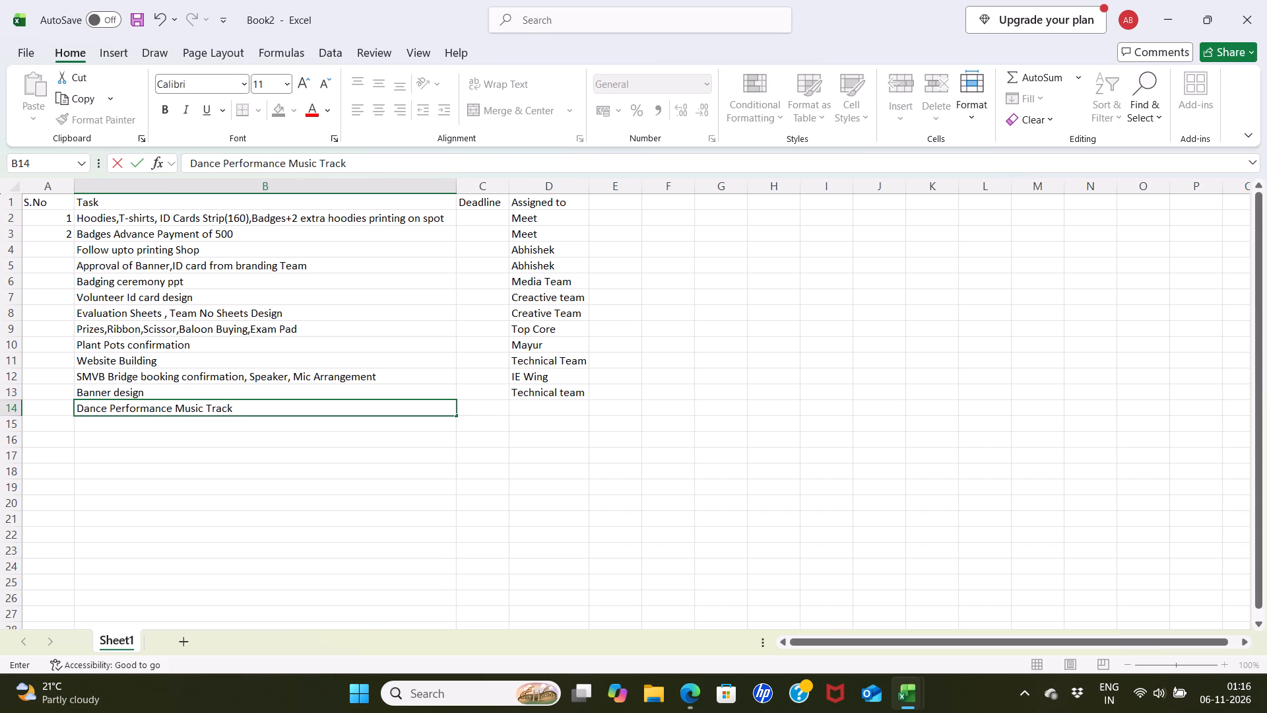
pyautogui.press(',')
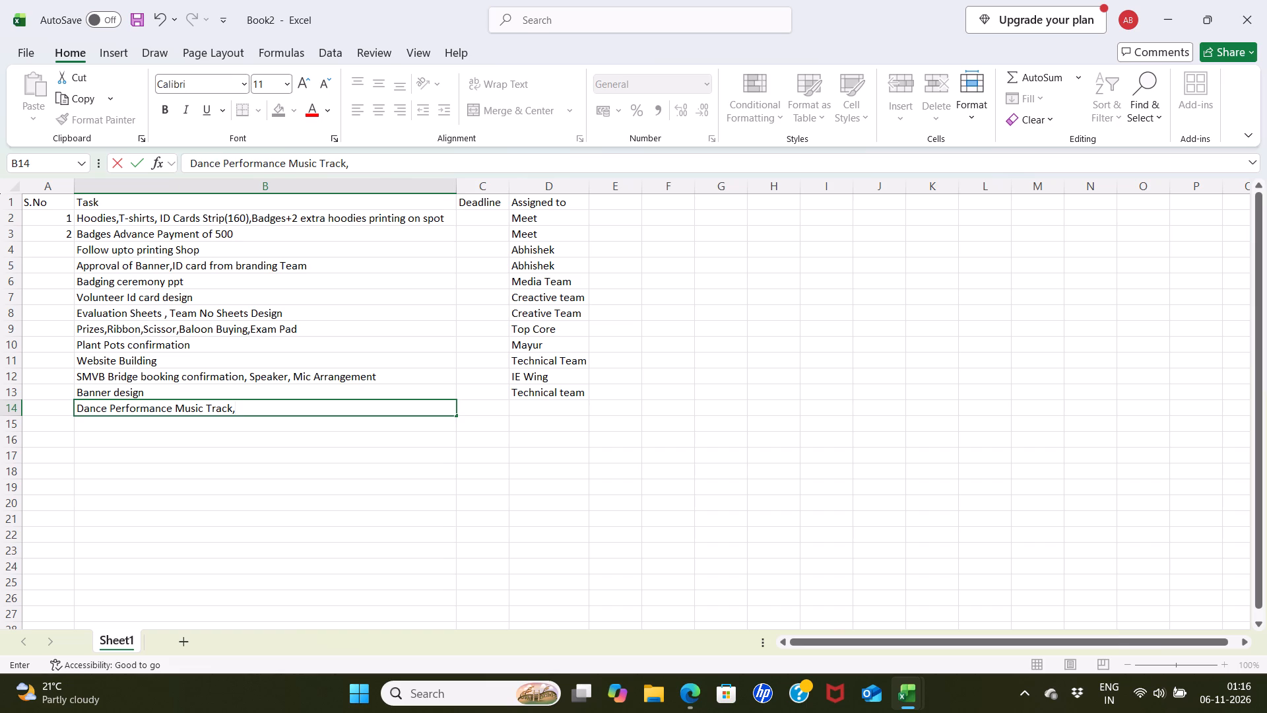
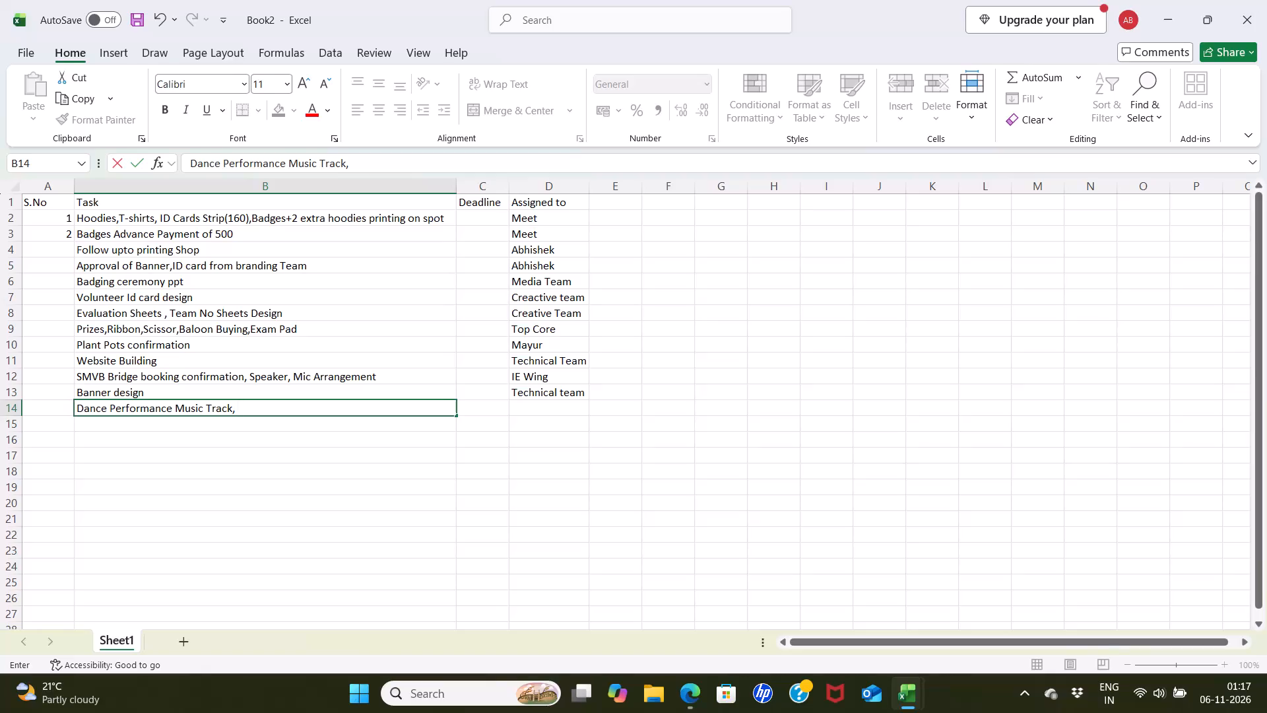
# Complete the task text in cell B14 with "Classical dance confirmation" and assign row 14 to "Muse Team".
pyautogui.write('Claa')
pyautogui.press('BackSpace')
pyautogui.write('ssical')
pyautogui.press('space')
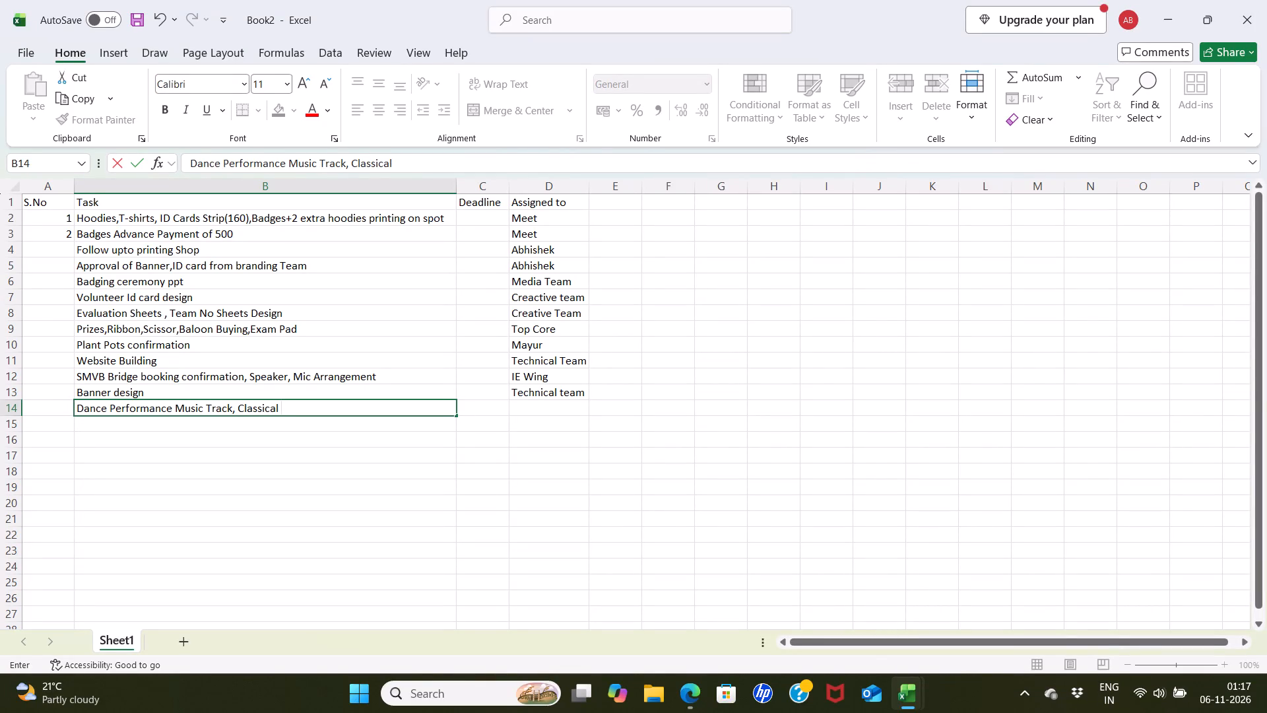
pyautogui.write('dance confirmation')
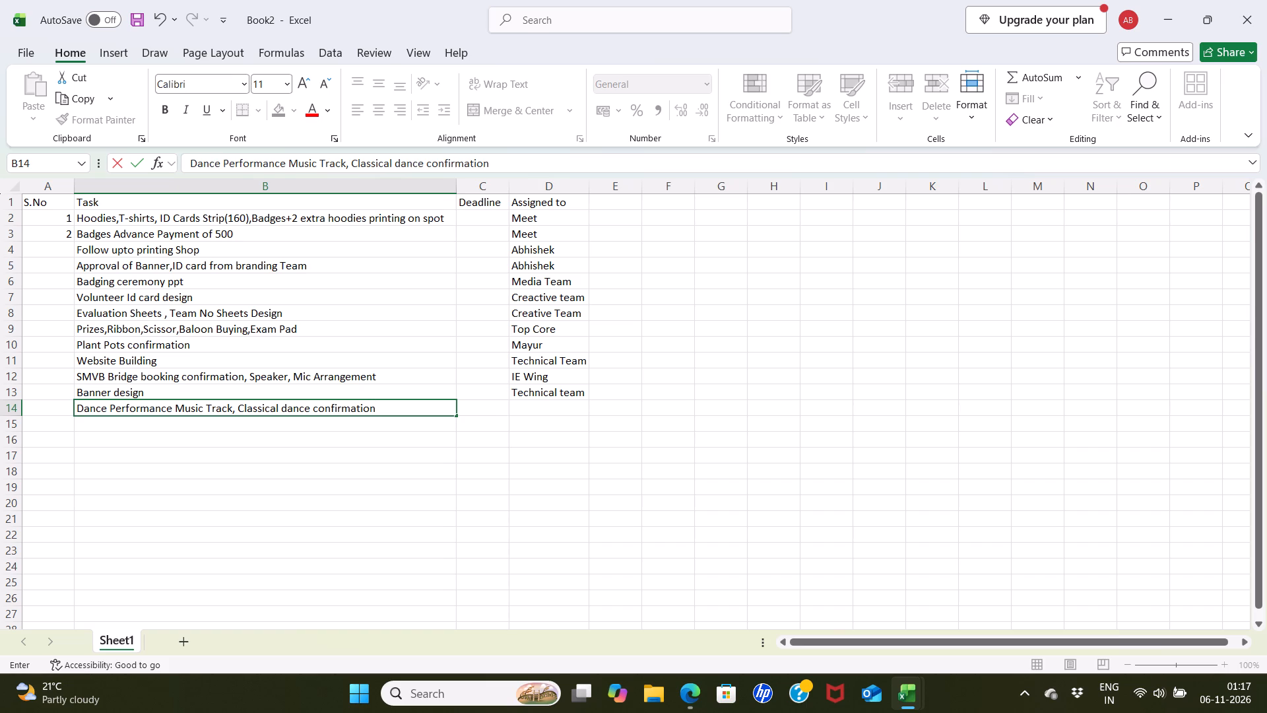
pyautogui.doubleClick(528, 407)
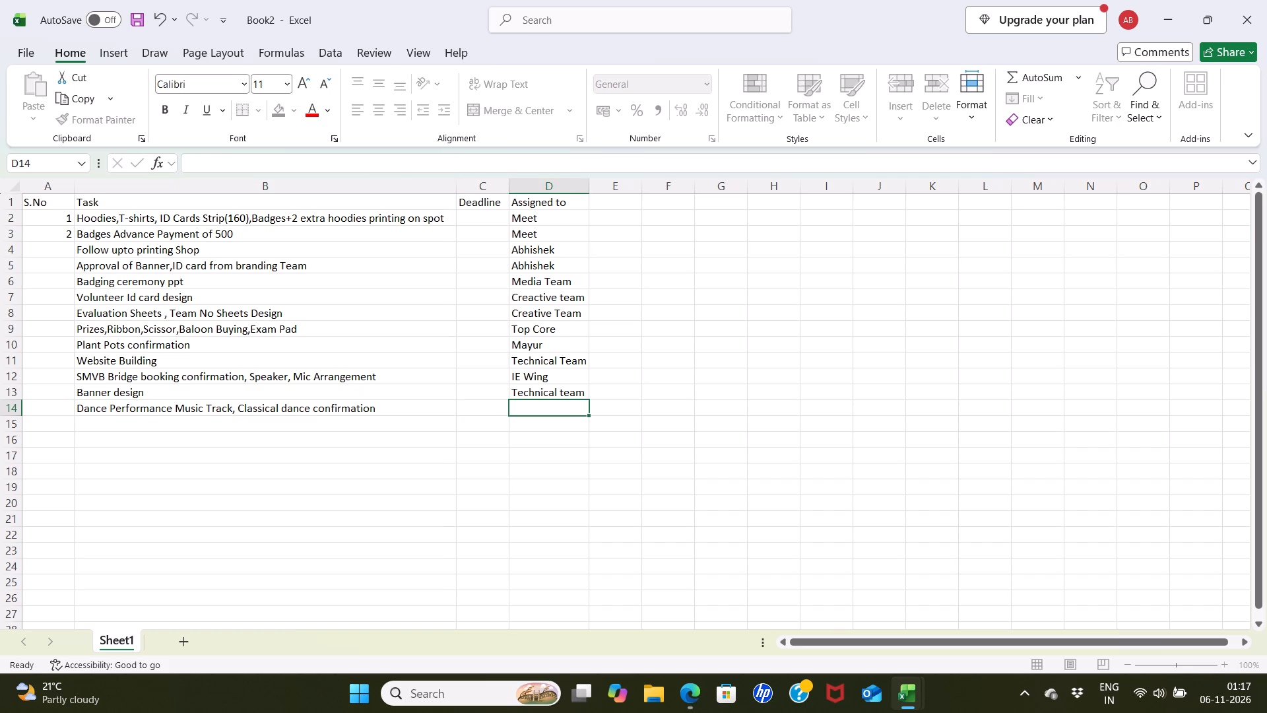
pyautogui.write('Muse')
pyautogui.press('space')
pyautogui.write('Team')
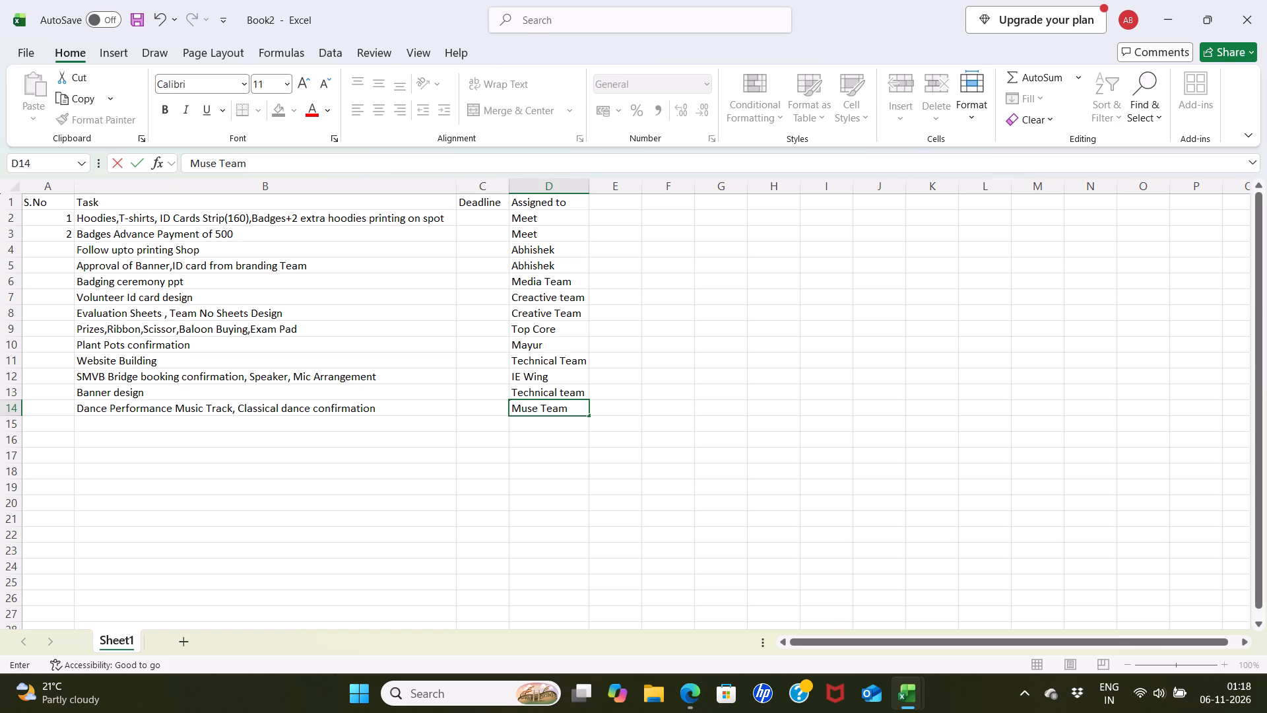
# Enter the task "Invitation to all directors Me, Meet and interested members" in cell B15.
pyautogui.doubleClick(325, 417)
pyautogui.doubleClick(313, 425)
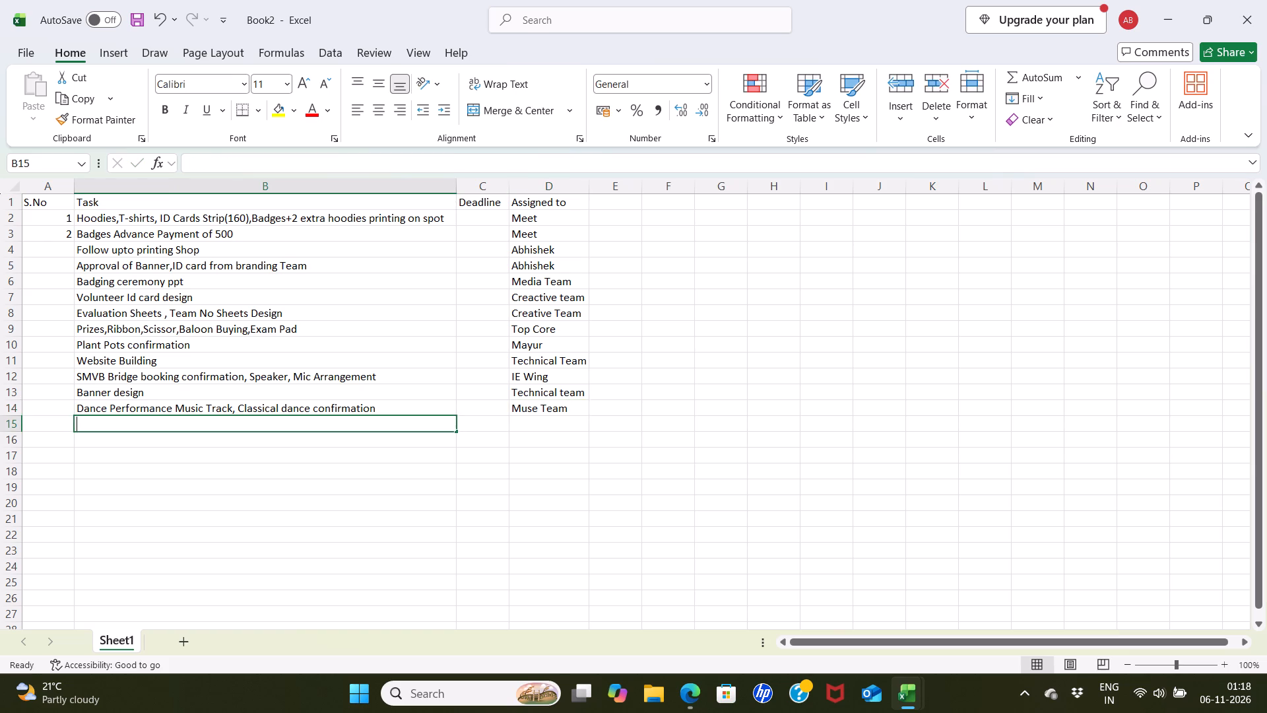
pyautogui.hotkey('shift', 'i')
pyautogui.press('n')
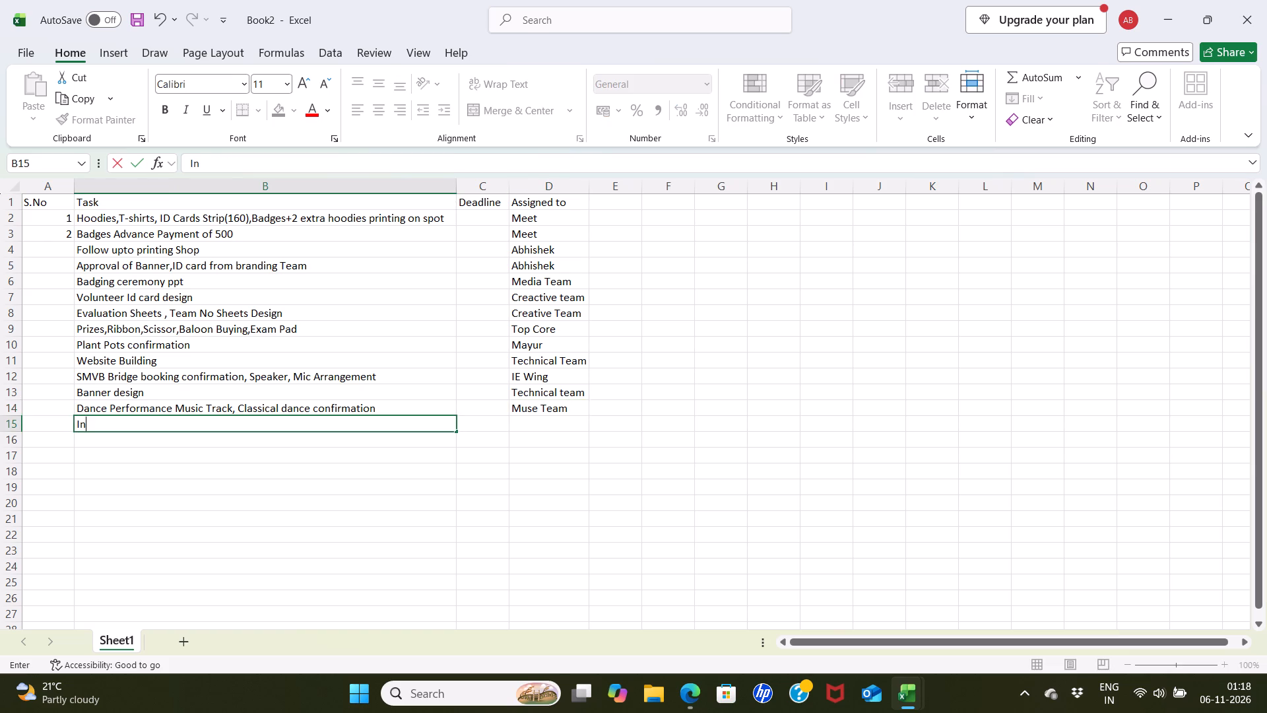
pyautogui.write('vitat')
pyautogui.write('ion')
pyautogui.press('space')
pyautogui.write('to')
pyautogui.press('space')
pyautogui.write('all')
pyautogui.press('space')
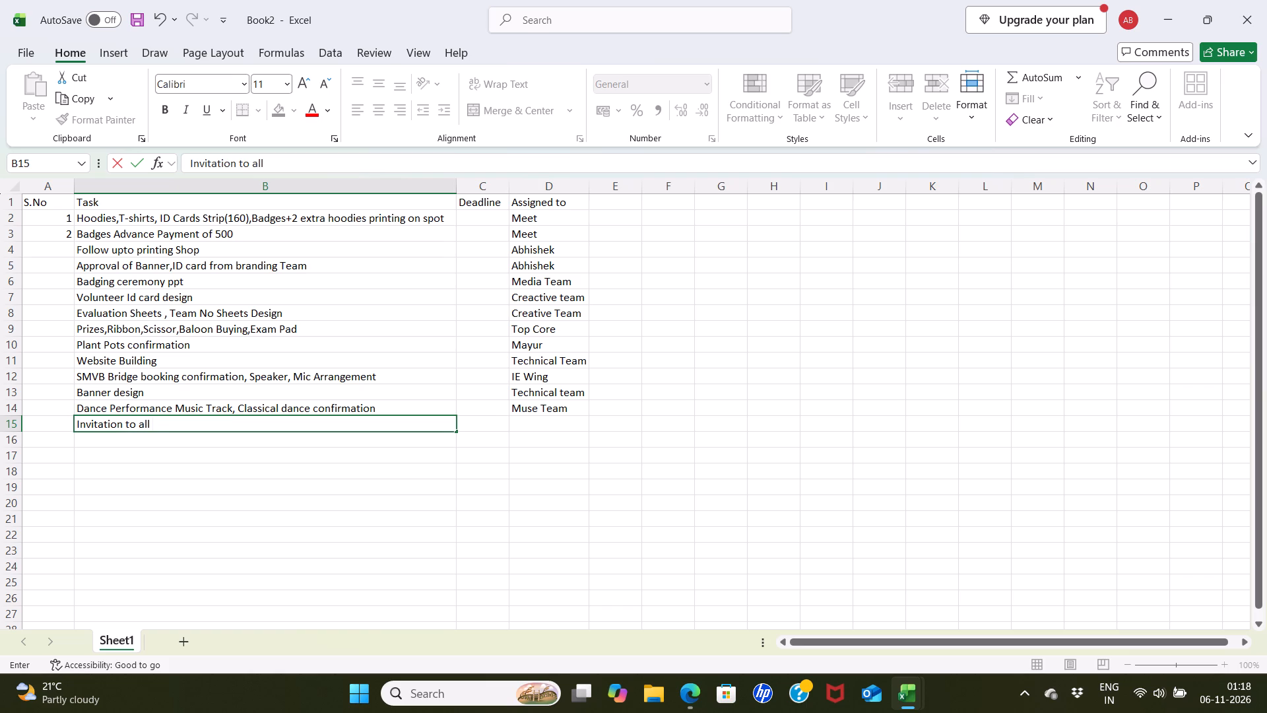
pyautogui.write('director')
pyautogui.write('s')
pyautogui.press('space')
pyautogui.write('Me,')
pyautogui.press('space')
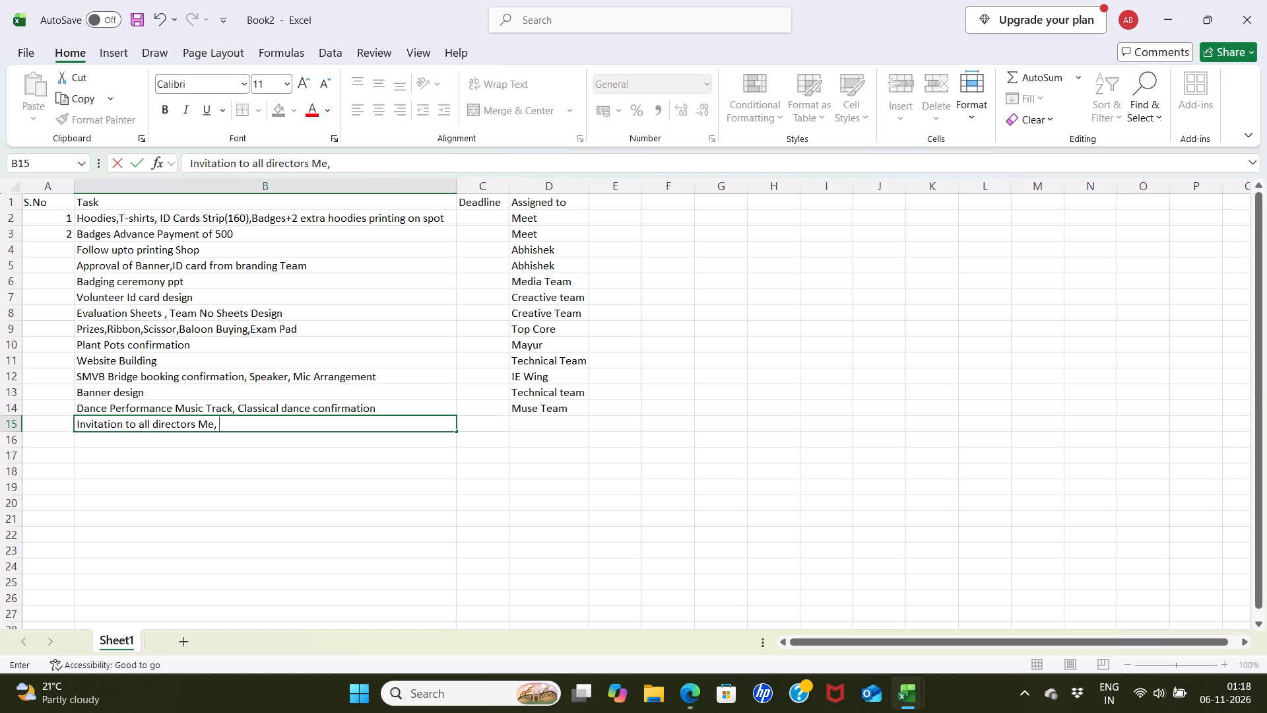
pyautogui.write('Meet')
pyautogui.press('space')
pyautogui.write('and interes')
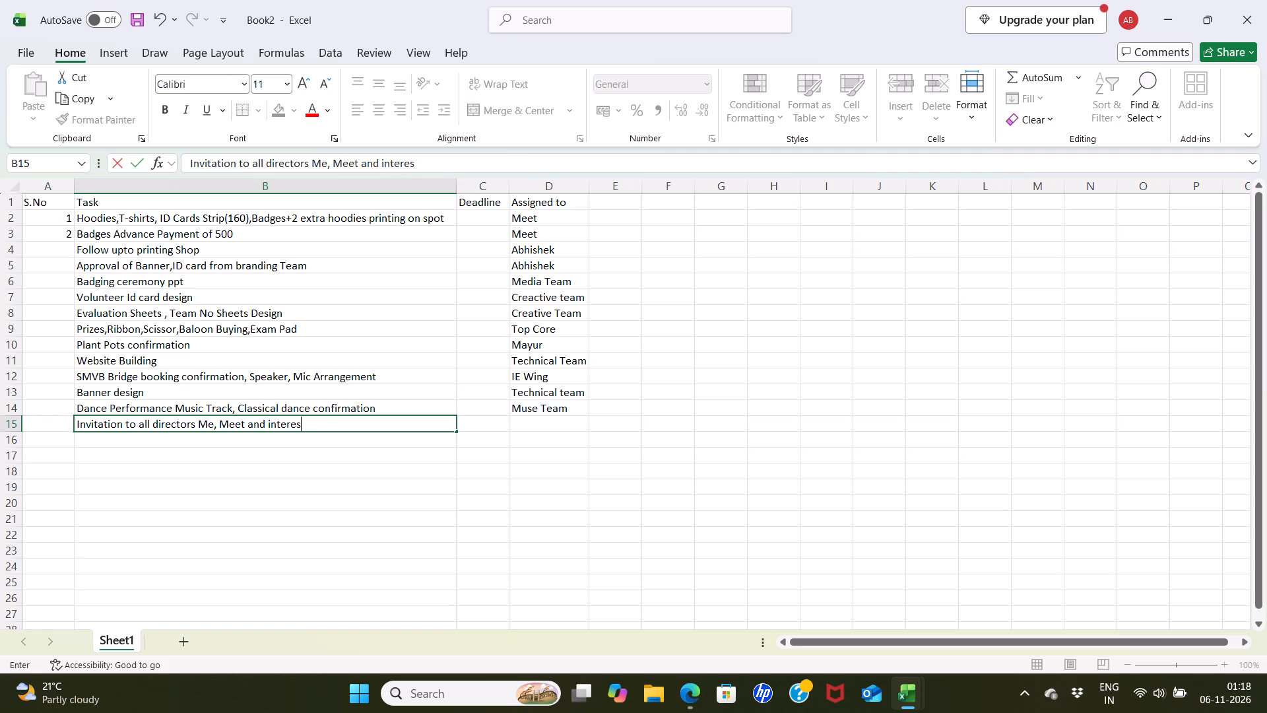
pyautogui.write('ted members')
# Extend the volunteer ID card task in cell B7 with ", Invitation card design".
pyautogui.doubleClick(197, 299)
pyautogui.write(',')
pyautogui.press('space')
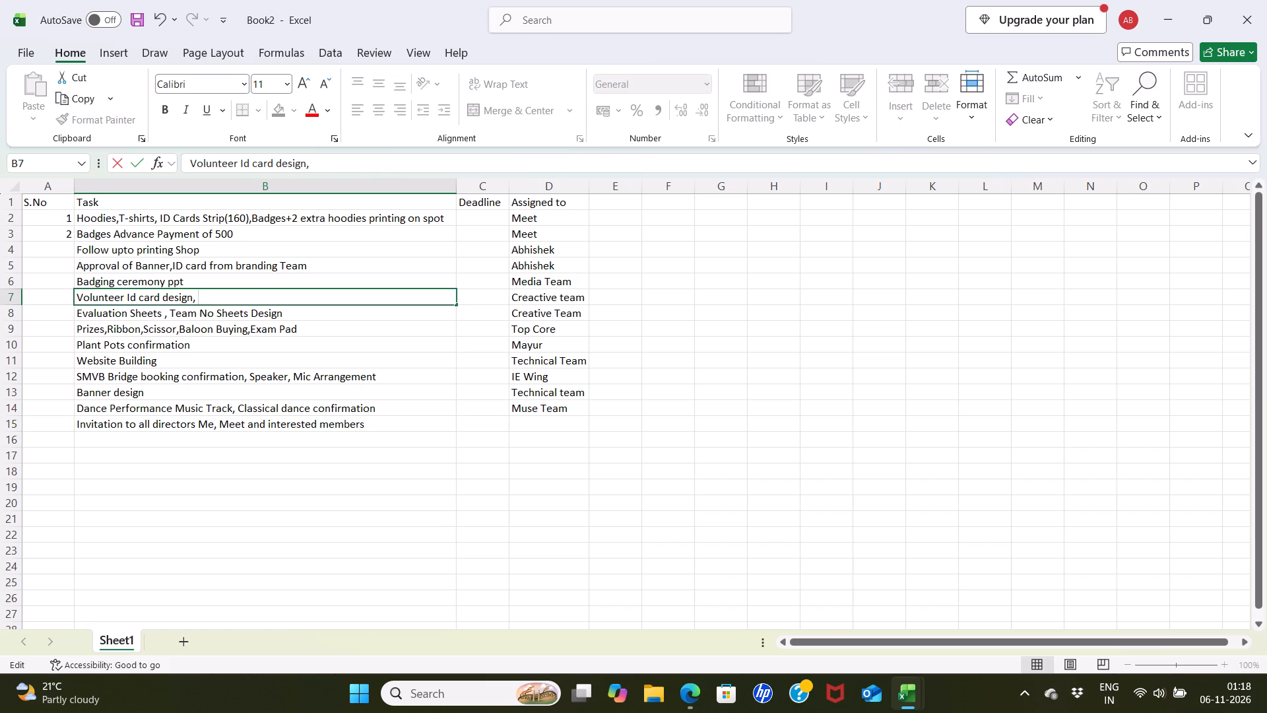
pyautogui.hotkey('shift', 'i')
pyautogui.write('nvitation')
pyautogui.press('space')
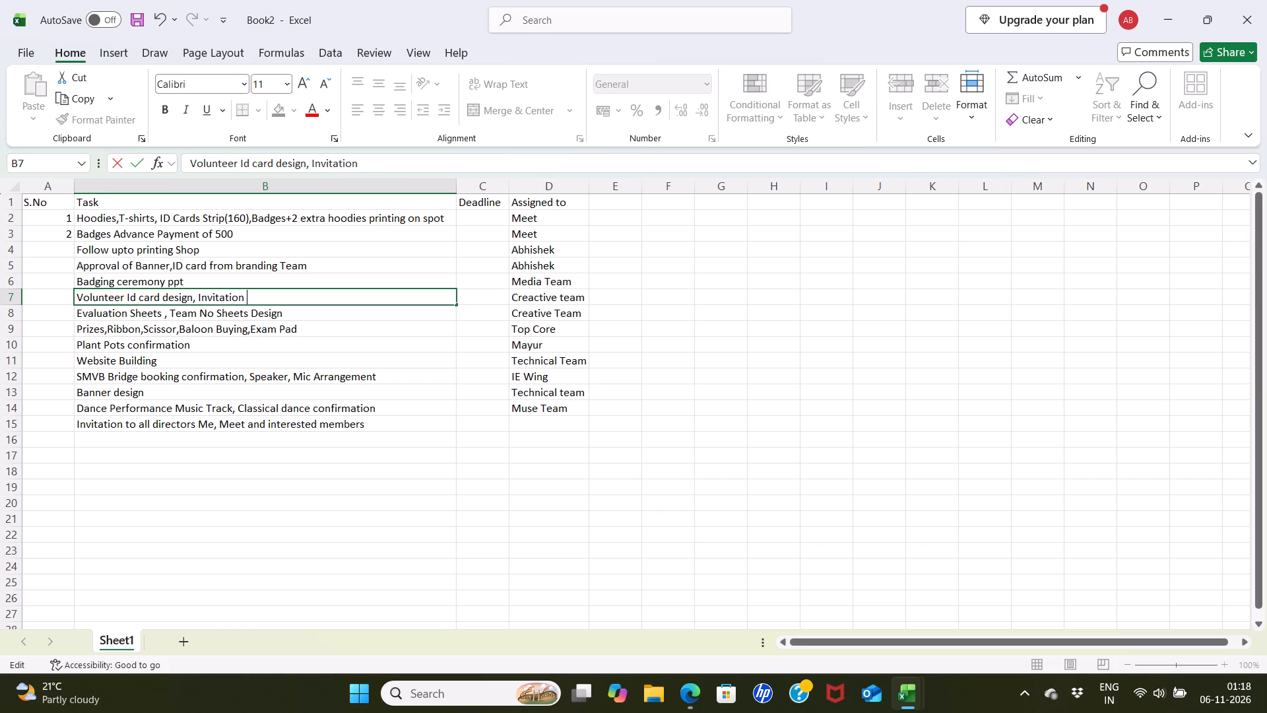
pyautogui.write('card')
pyautogui.press('space')
pyautogui.write('design')
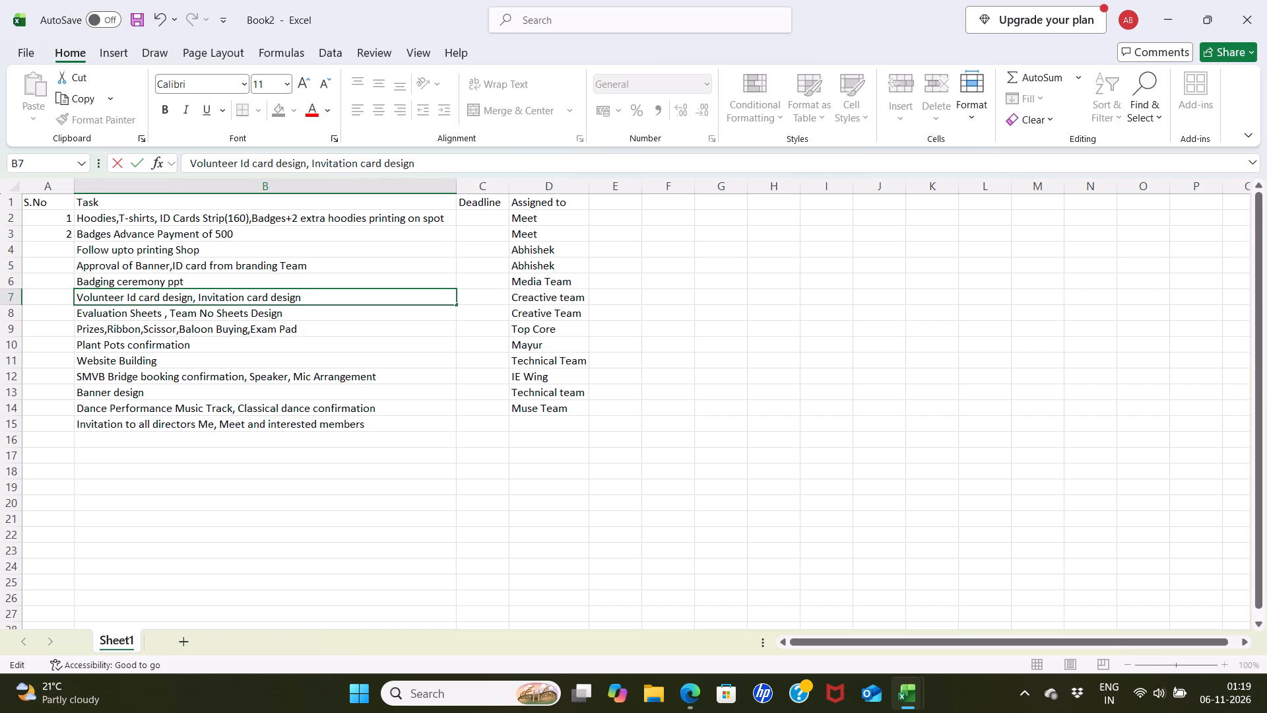
# Correct the misspelled assignee in cell D7 to "Creative team".
pyautogui.doubleClick(538, 298)
pyautogui.press('BackSpace')
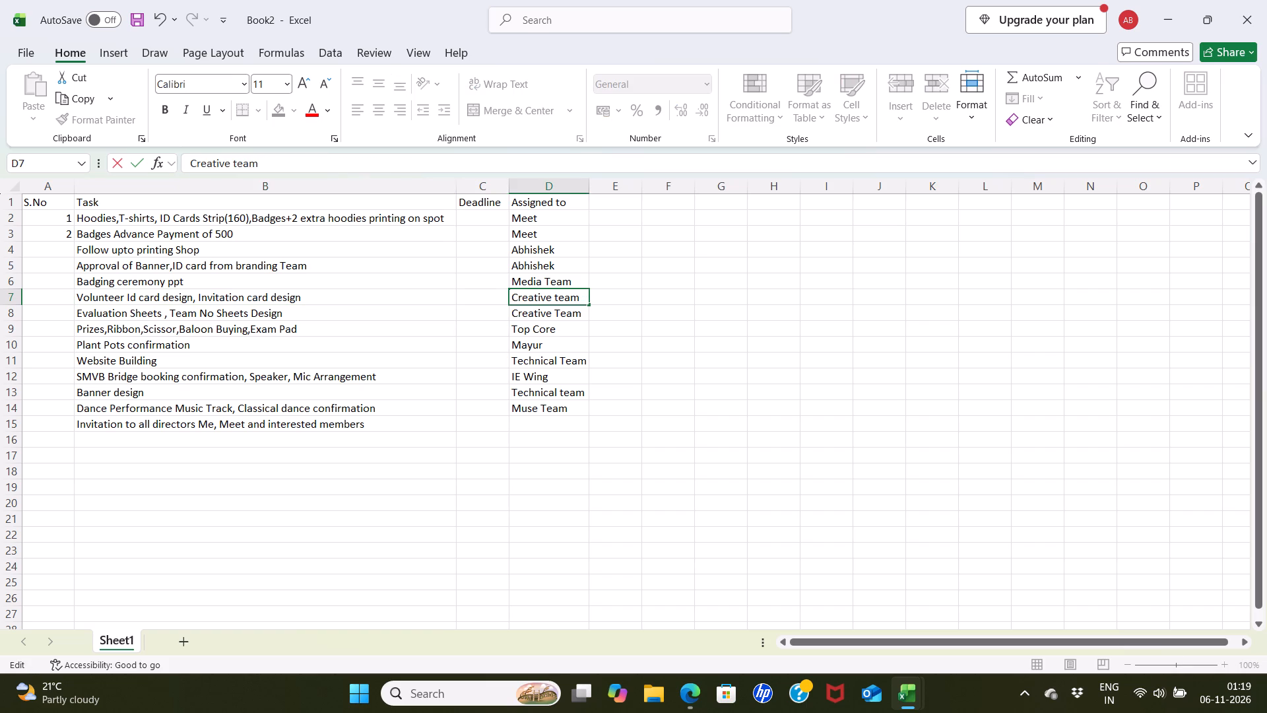
# Assign the directors' invitation task in row 15 to "Top Core".
pyautogui.doubleClick(406, 423)
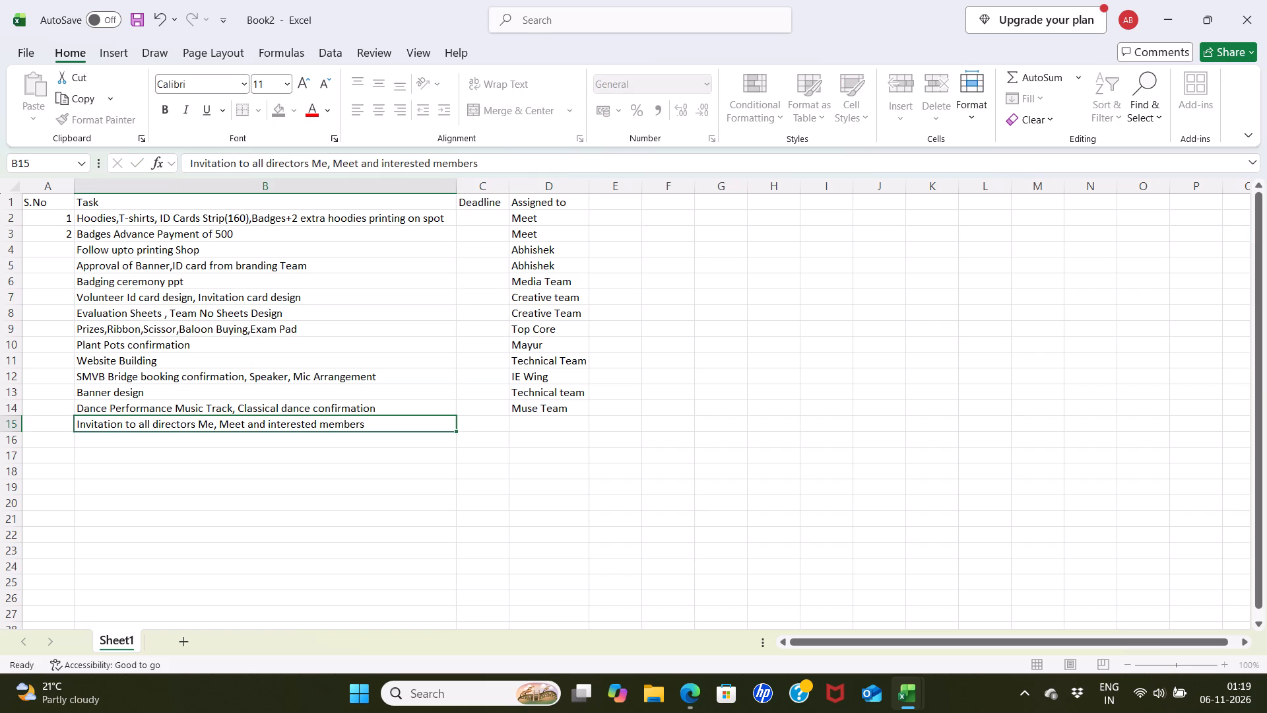
pyautogui.doubleClick(539, 423)
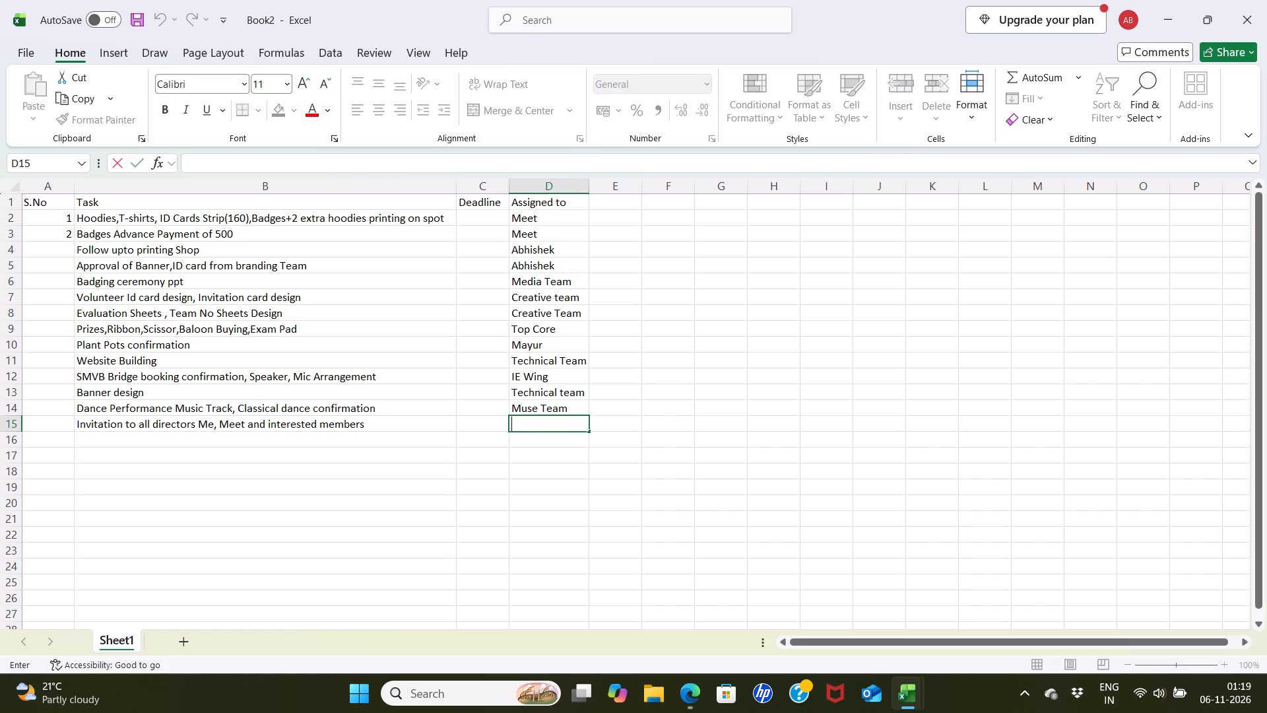
pyautogui.write('Top')
pyautogui.press('space')
pyautogui.write('Core')
# Enter the task "Event workflow complete details" in cell B16.
pyautogui.doubleClick(295, 440)
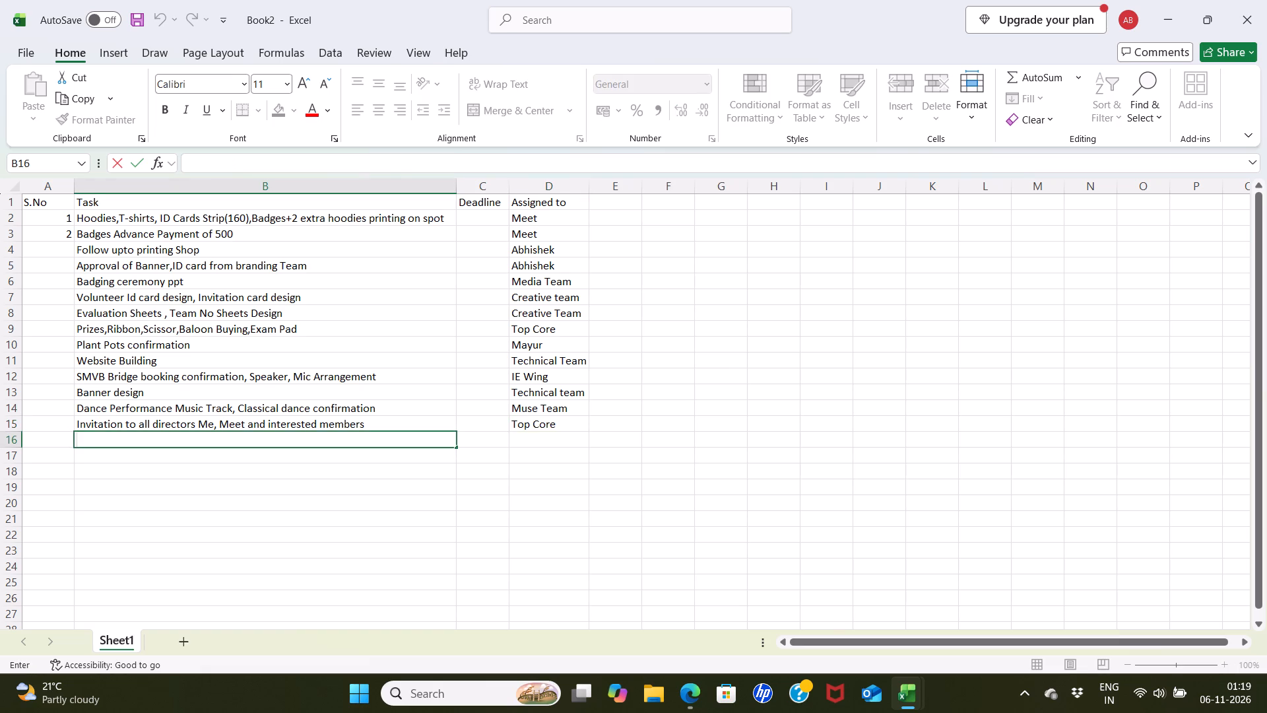
pyautogui.write('Eve')
pyautogui.write('nt workflow complete')
pyautogui.press('space')
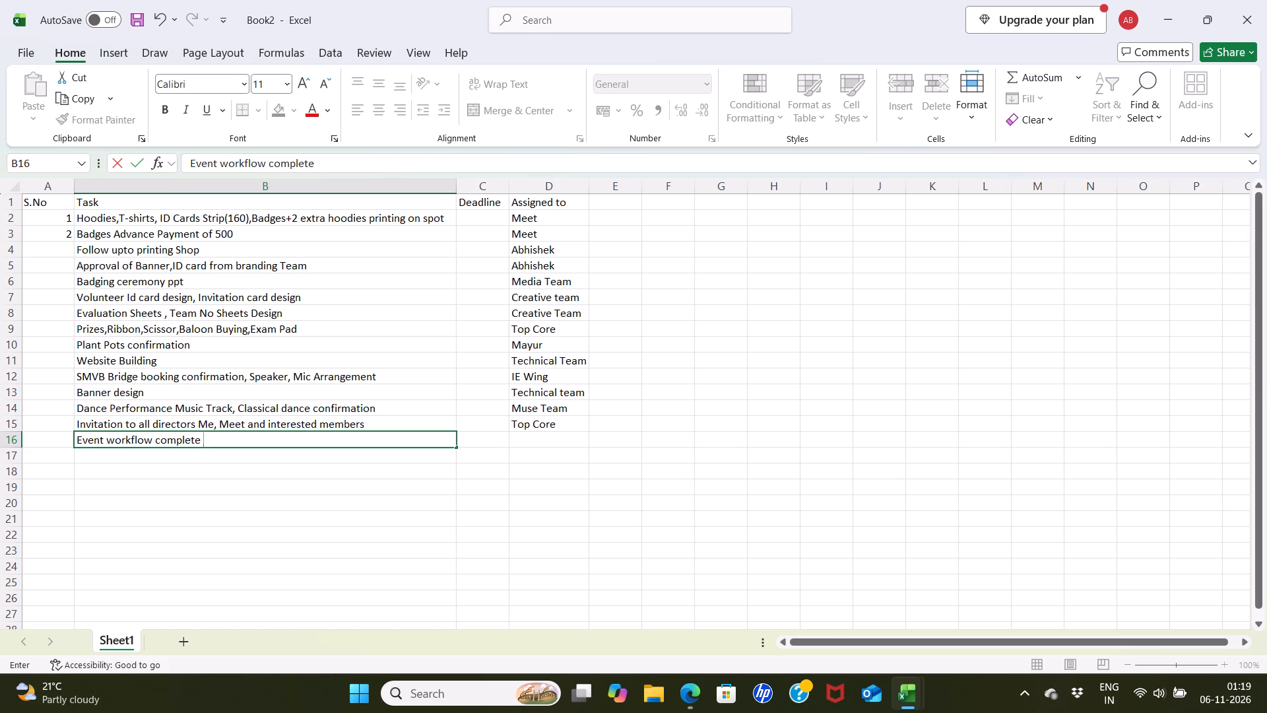
pyautogui.write('detaiks')
pyautogui.press('BackSpace')
pyautogui.press('BackSpace')
pyautogui.write('ls')
# Assign the event workflow task in row 16 to "IE Wing".
pyautogui.doubleClick(537, 436)
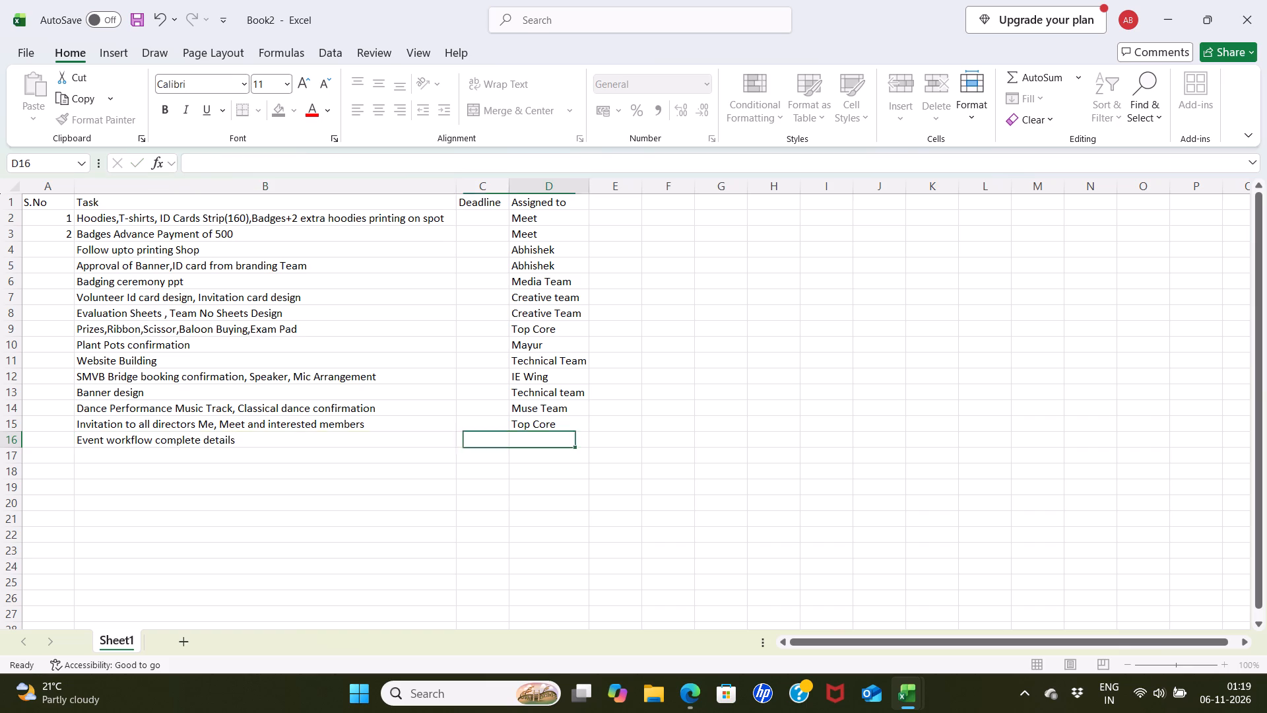
pyautogui.write('IE')
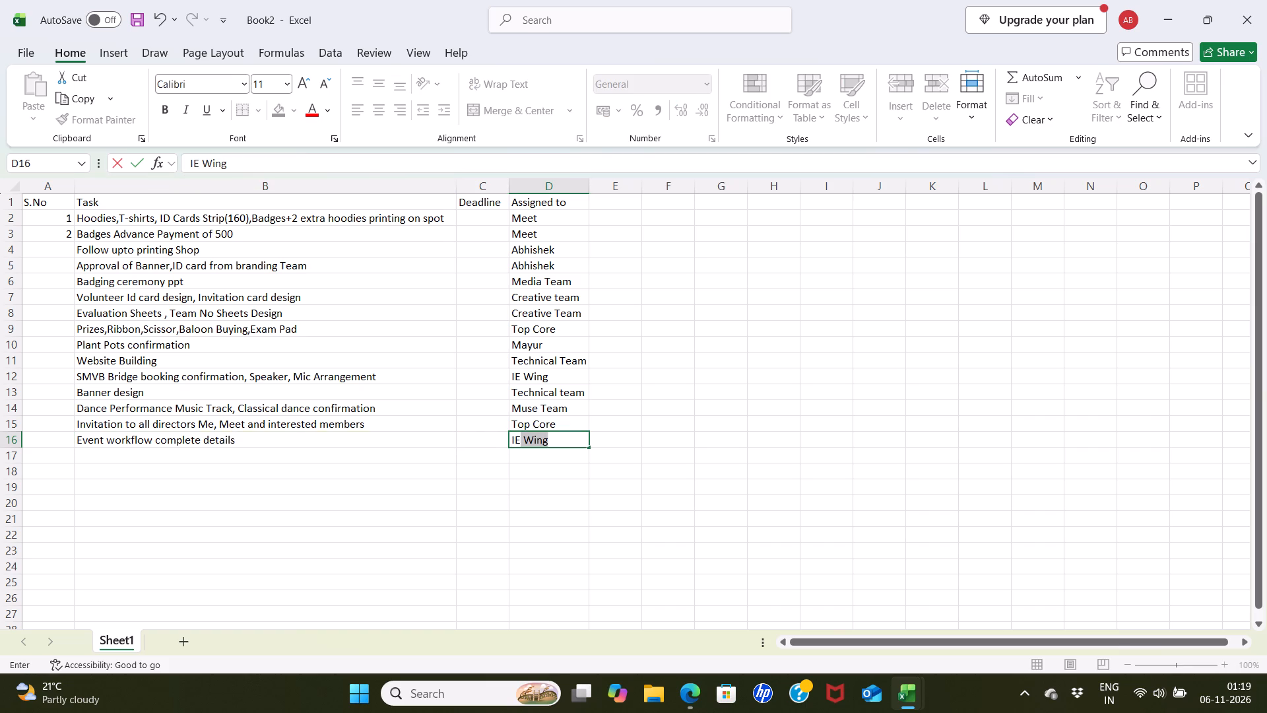
pyautogui.press('space')
pyautogui.hotkey('shift', 'e')
pyautogui.hotkey('shift', 'BackSpace')
pyautogui.hotkey('shift', 'w')
pyautogui.write('ing')
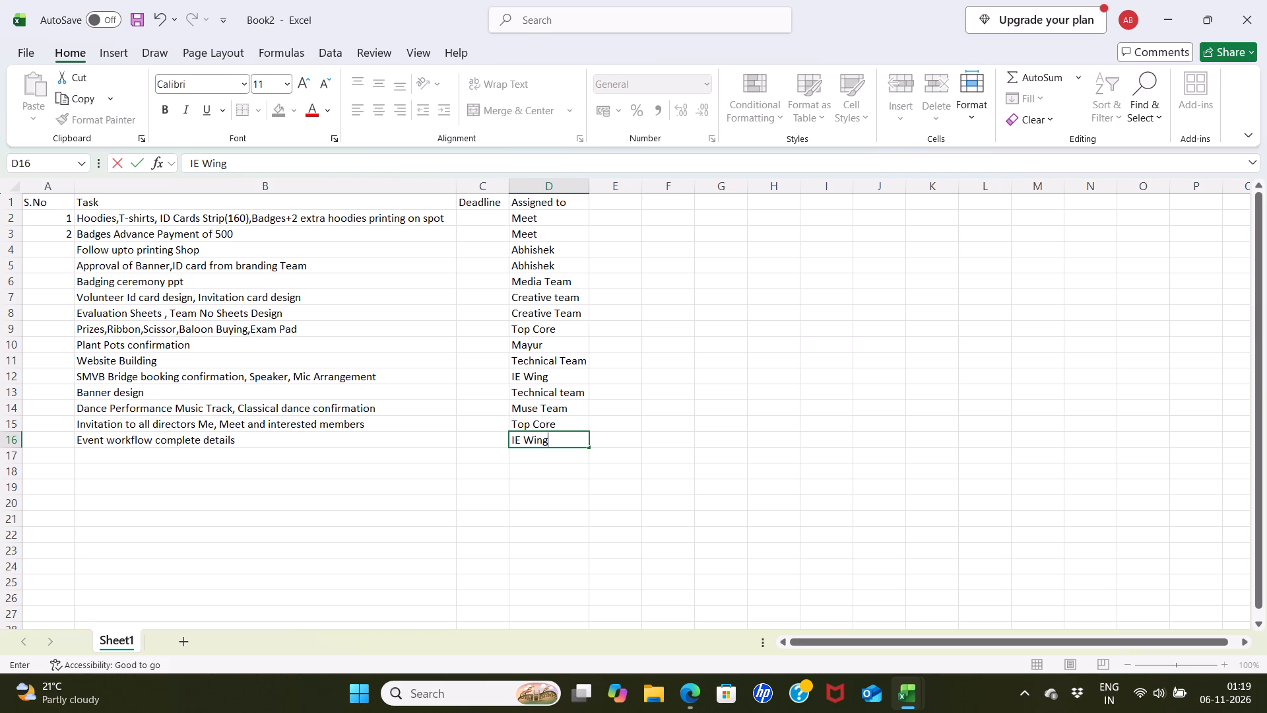
# Enter the task "Pasting Pompletes all ove the campus" in cell B17.
pyautogui.doubleClick(278, 458)
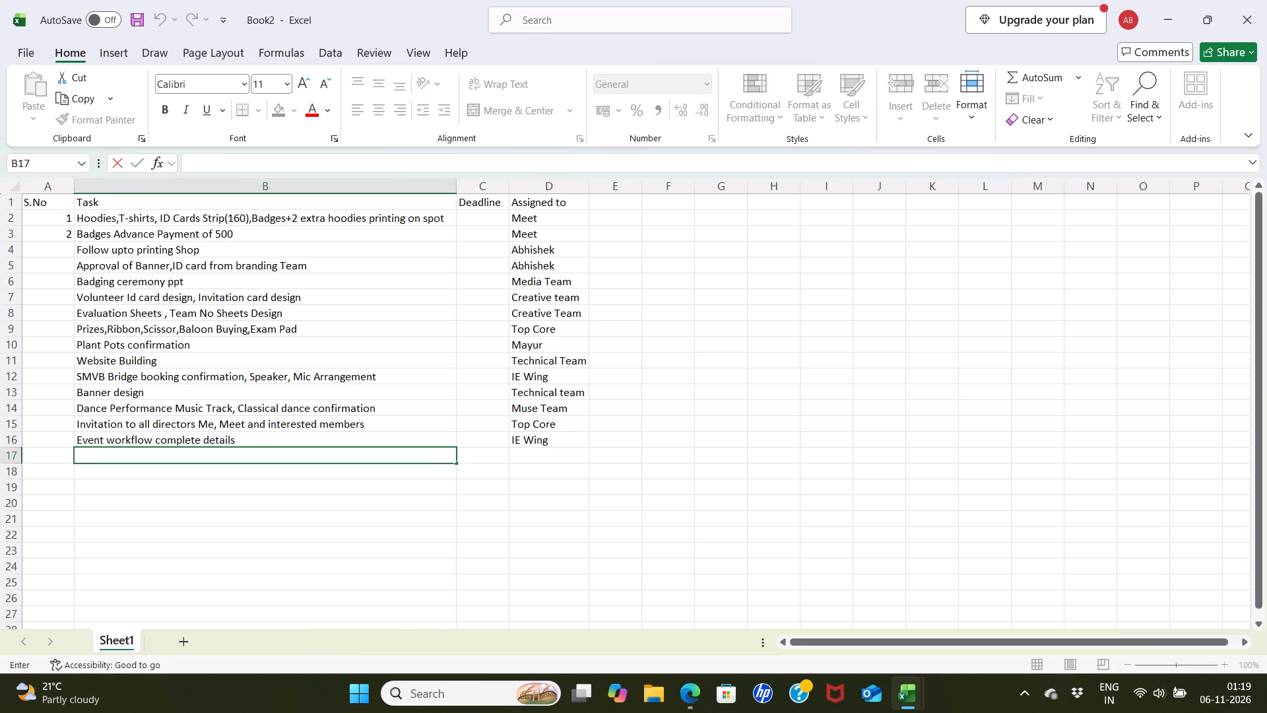
pyautogui.write('PA')
pyautogui.press('BackSpace')
pyautogui.press('a')
pyautogui.write('stin')
pyautogui.write('g')
pyautogui.press('space')
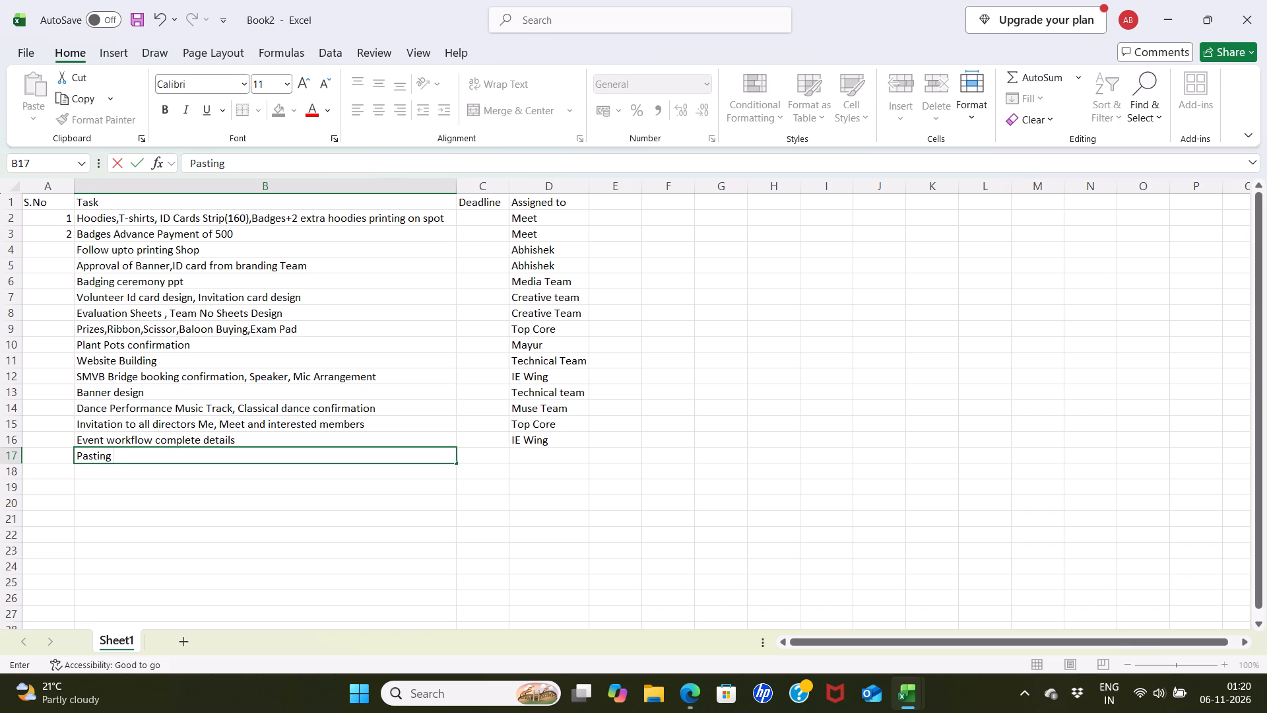
pyautogui.write('Pompletes')
pyautogui.press('space')
pyautogui.write('all ove the camp')
pyautogui.write('us')
pyautogui.press('space')
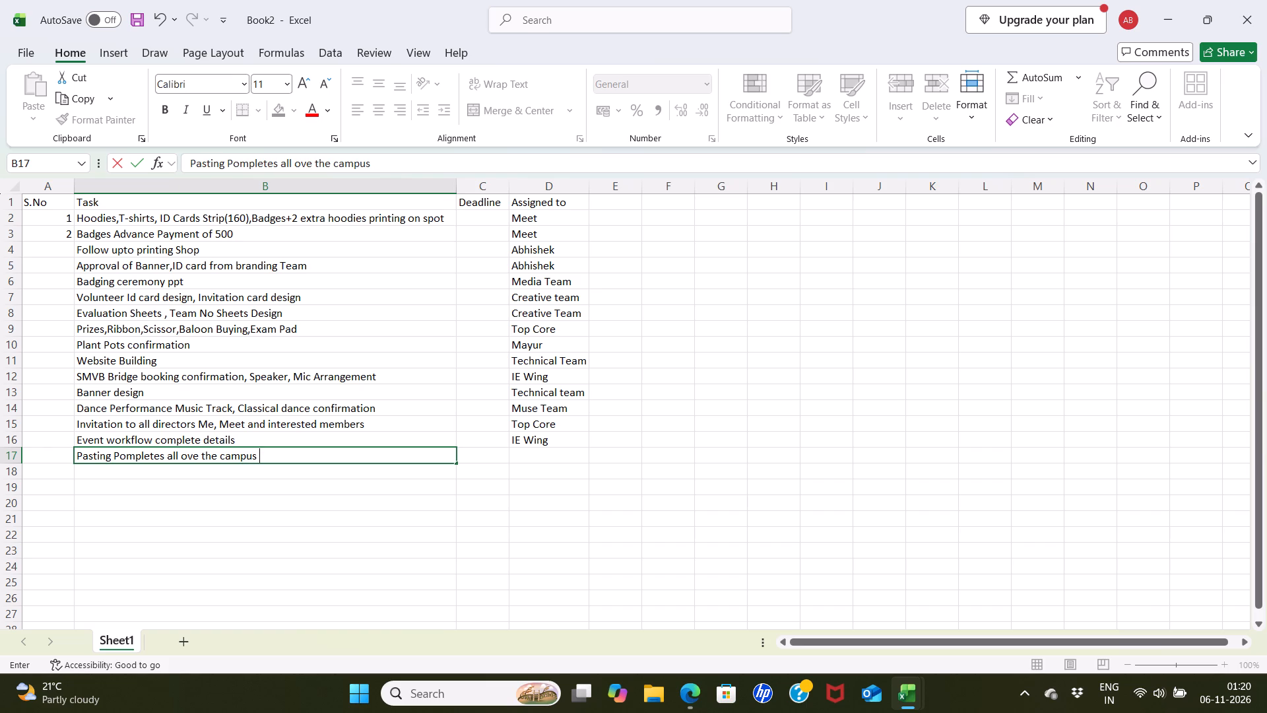
# Assign the campus pasting task in row 17 to "Marketing".
pyautogui.doubleClick(530, 459)
pyautogui.write('Marketing')
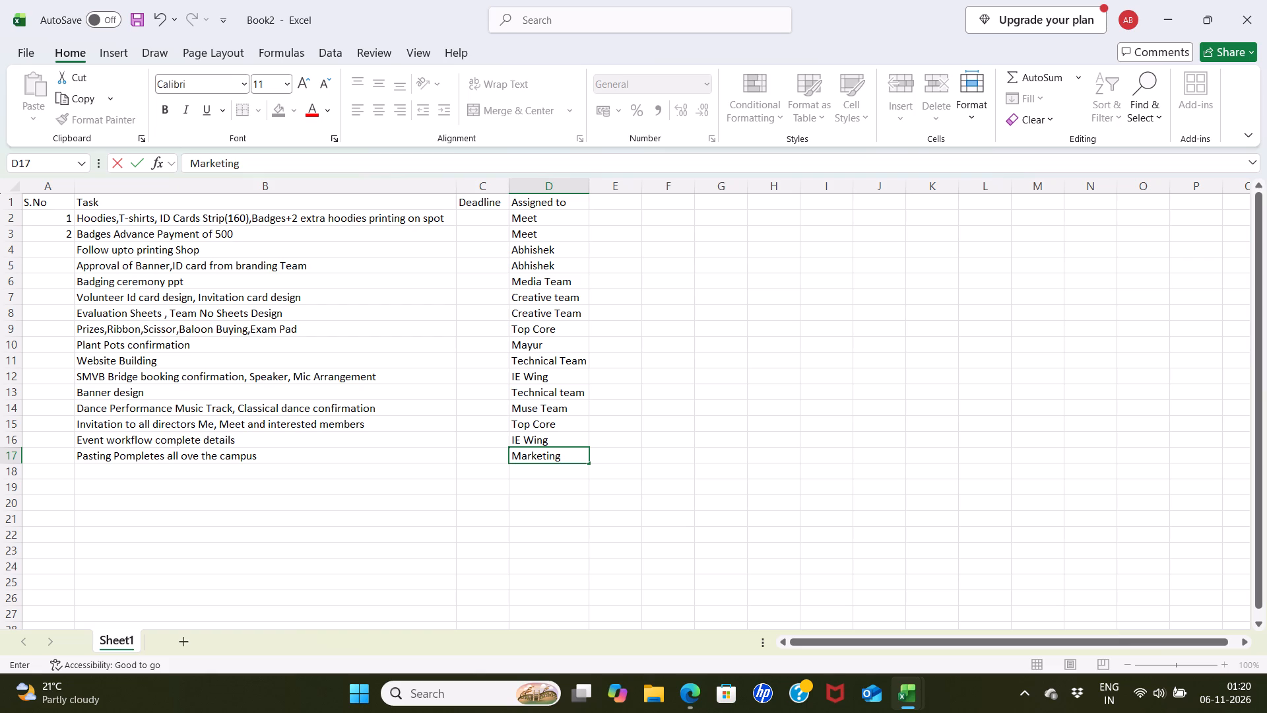
# Enter the task "3 advertisement videos" in cell B18.
pyautogui.doubleClick(294, 475)
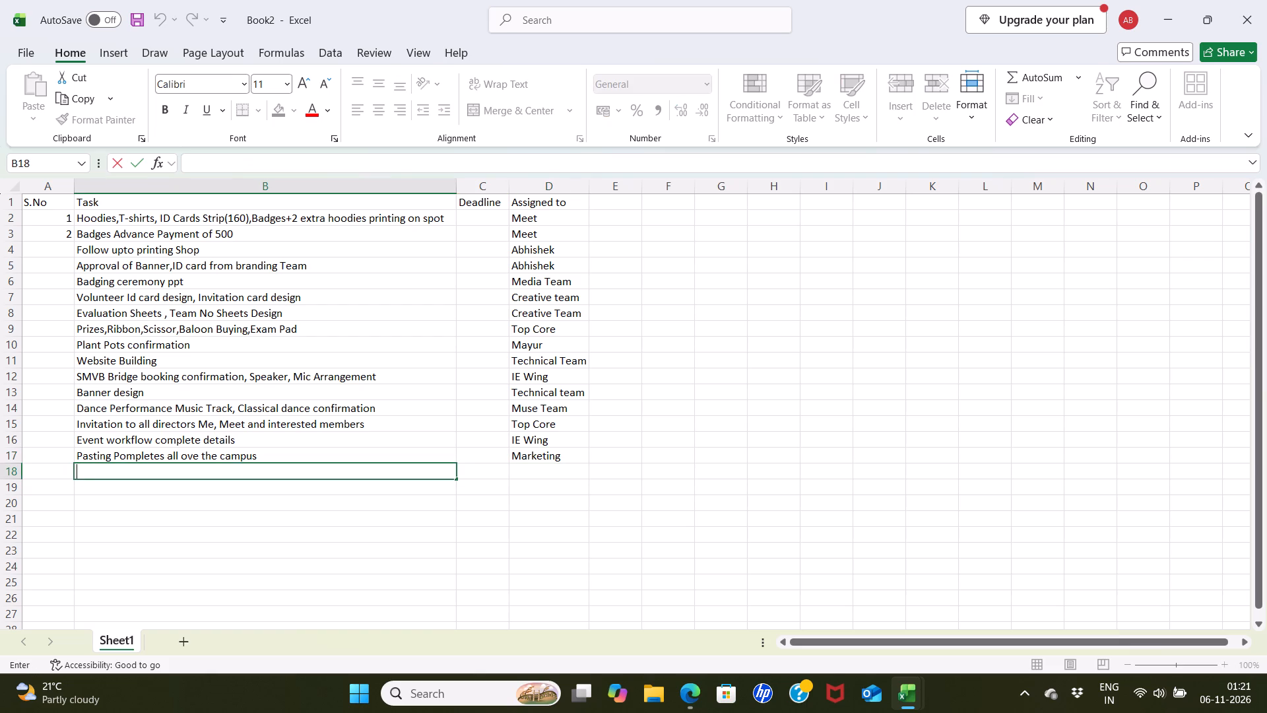
pyautogui.hotkey('shift', '#')
pyautogui.press('BackSpace')
pyautogui.hotkey('shift', '#')
pyautogui.press('BackSpace')
pyautogui.write('3')
pyautogui.press('space')
pyautogui.write('advertisement')
pyautogui.press('space')
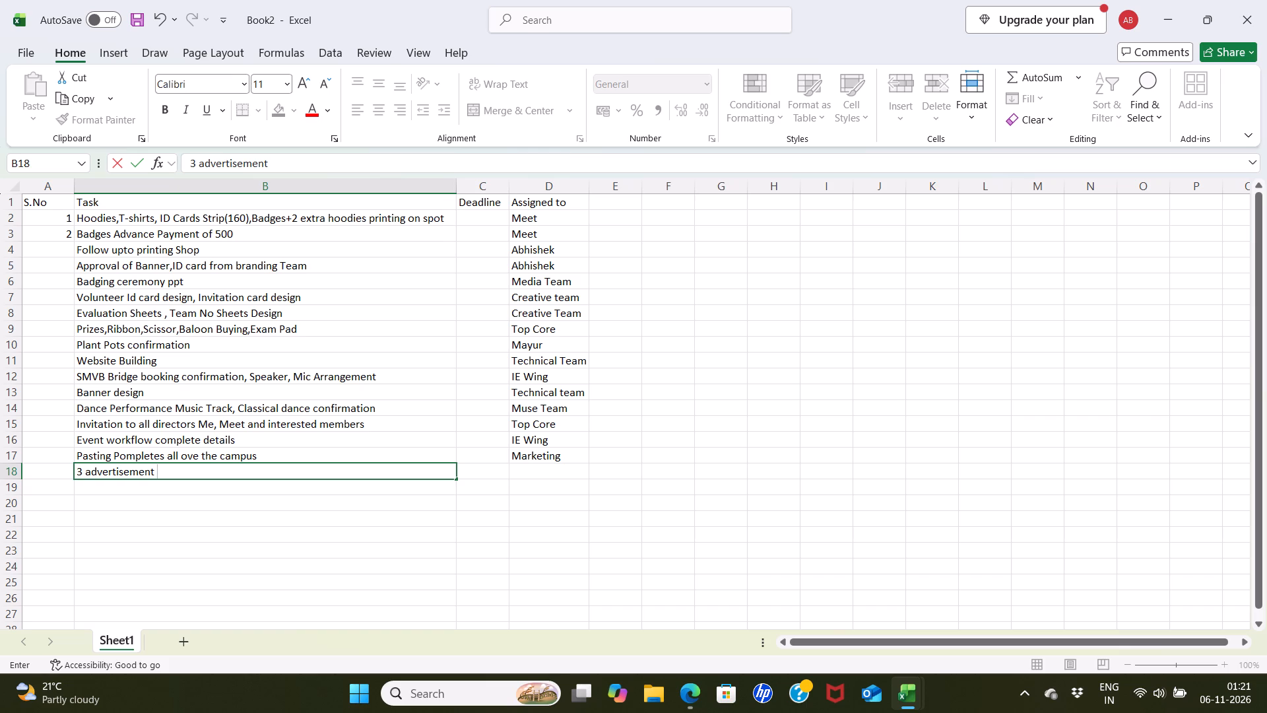
pyautogui.write('vide')
pyautogui.write('os')
# Assign the advertisement videos task in row 18 to "Media team".
pyautogui.click(559, 468)
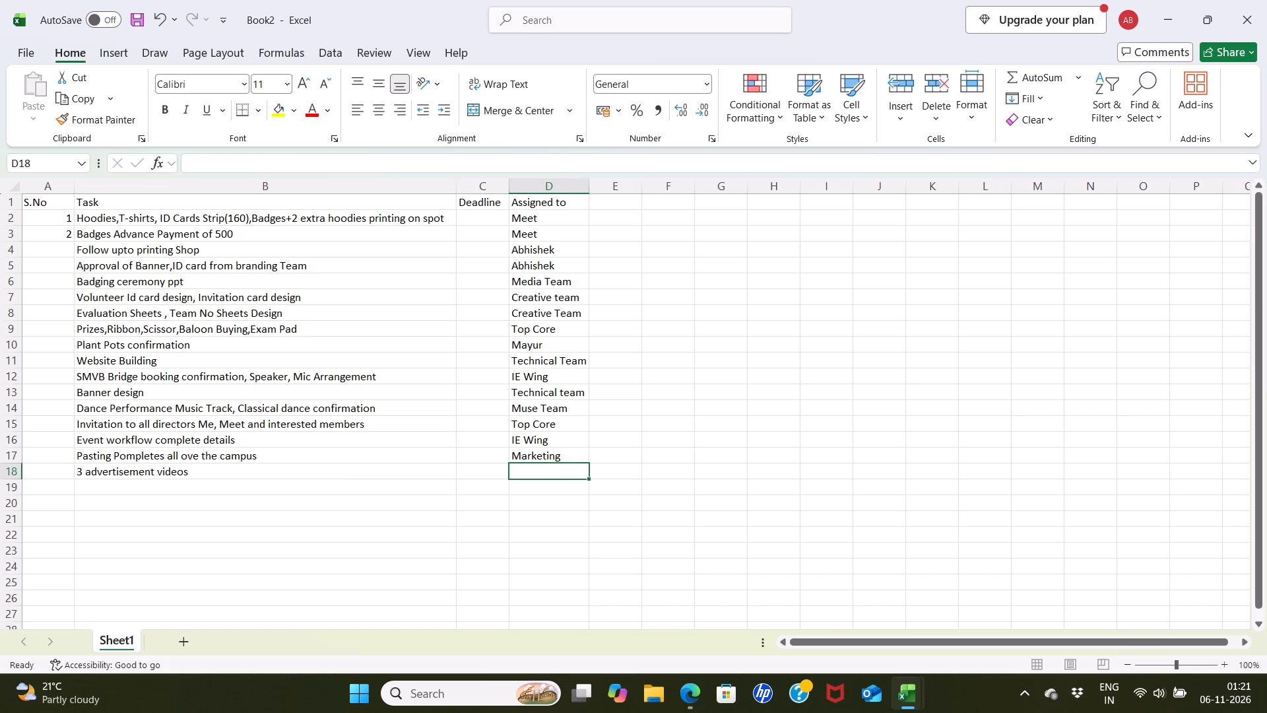
pyautogui.doubleClick(535, 475)
pyautogui.hotkey('shift', 'm')
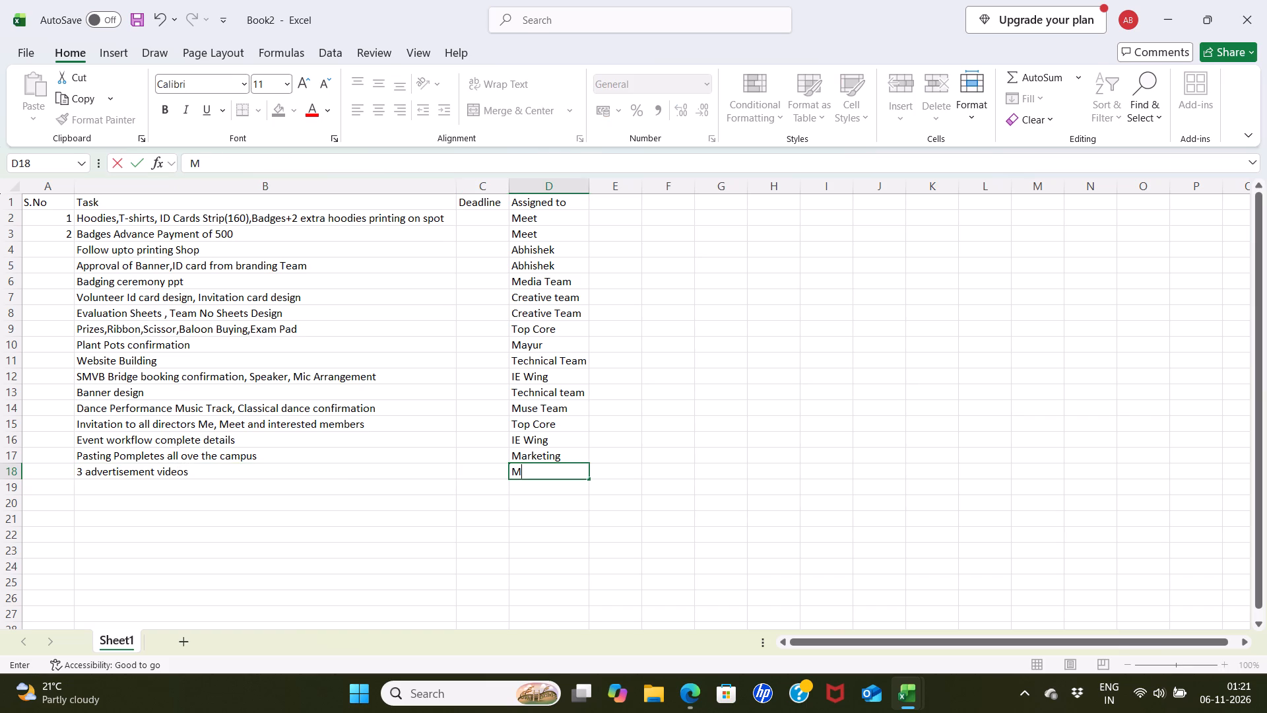
pyautogui.write('edia team')
# Enter the task "Daily one reel posting" in cell B19.
pyautogui.doubleClick(409, 489)
pyautogui.hotkey('shift', 'd')
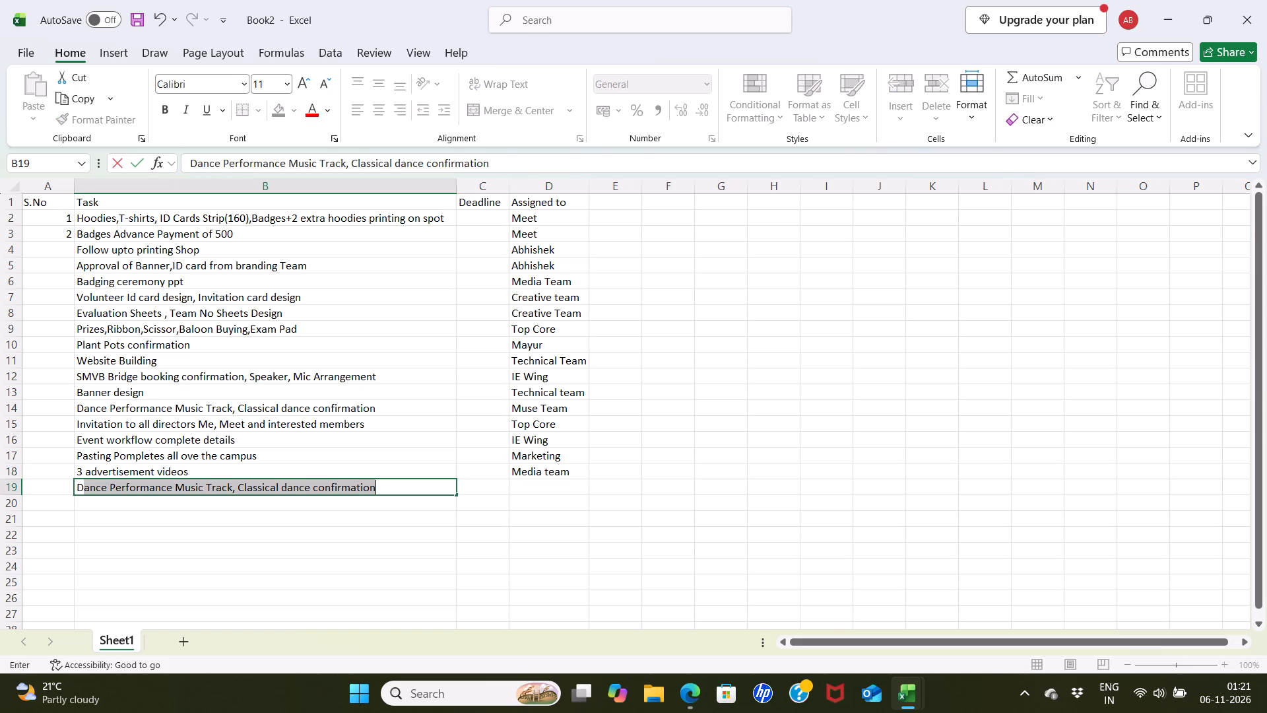
pyautogui.write('ai')
pyautogui.write('ly one reel posting')
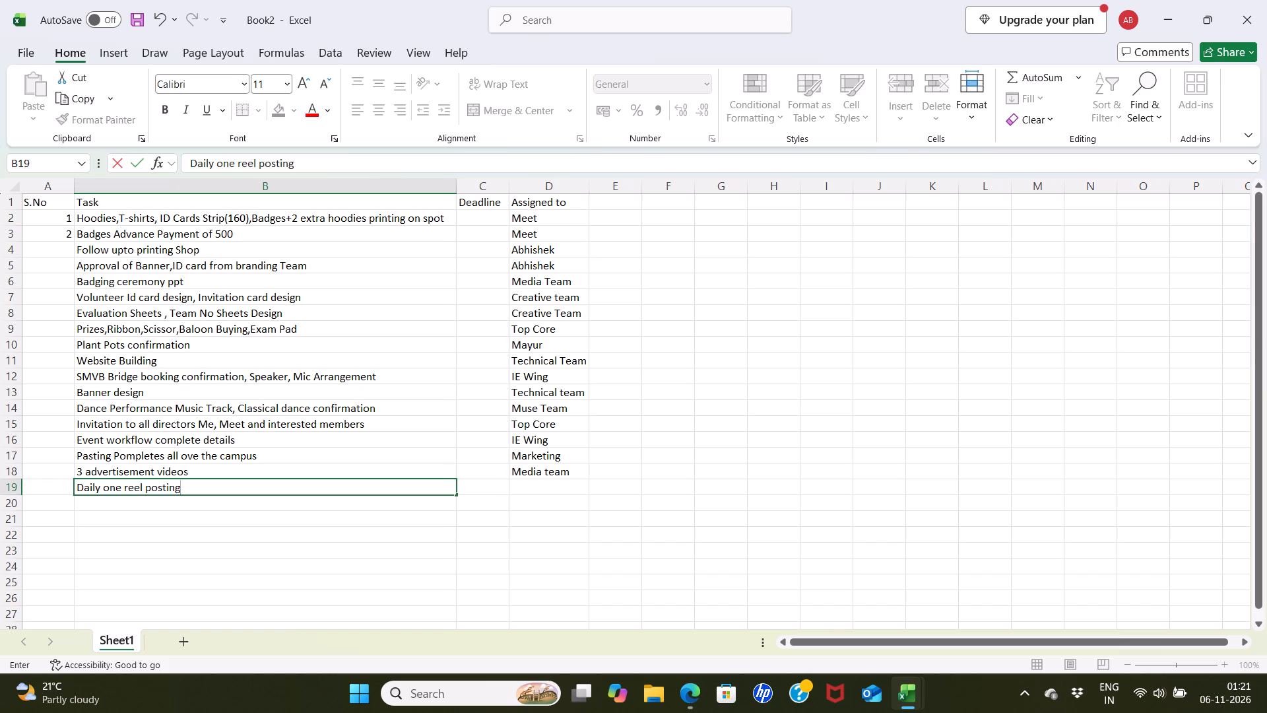
# Assign the daily reel posting task in row 19 to "Media team".
pyautogui.doubleClick(544, 489)
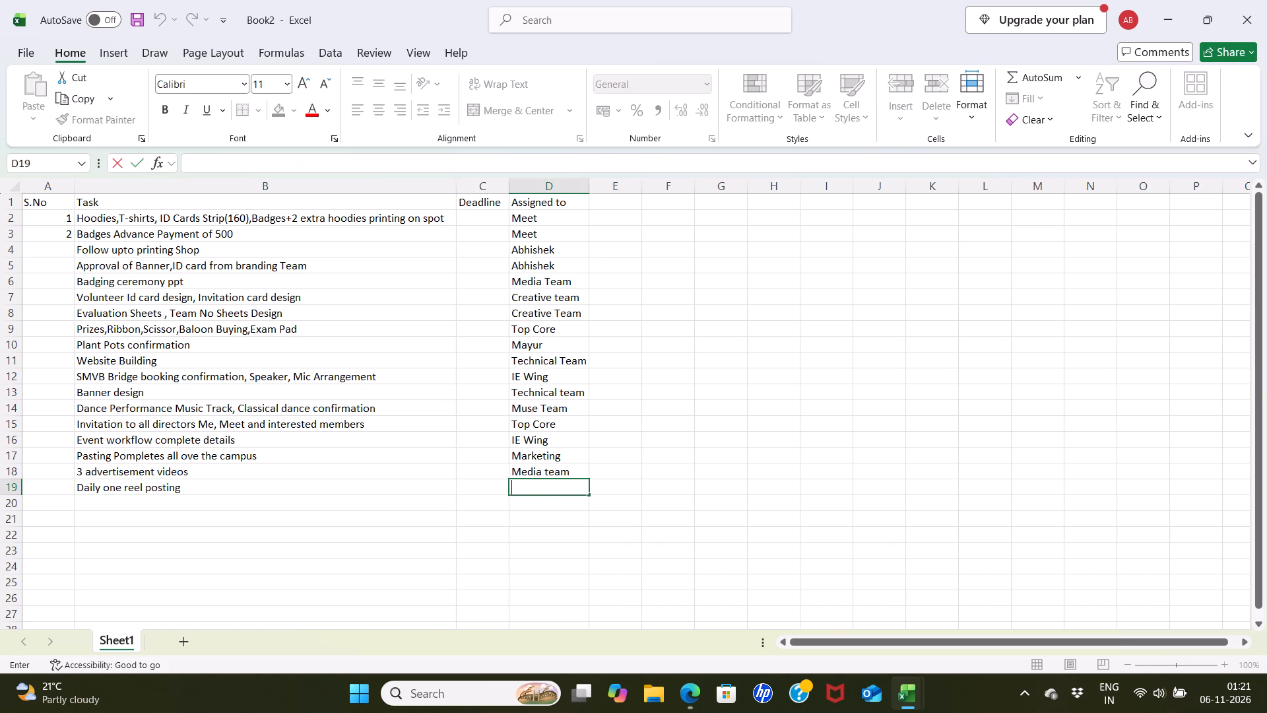
pyautogui.write('Media tea')
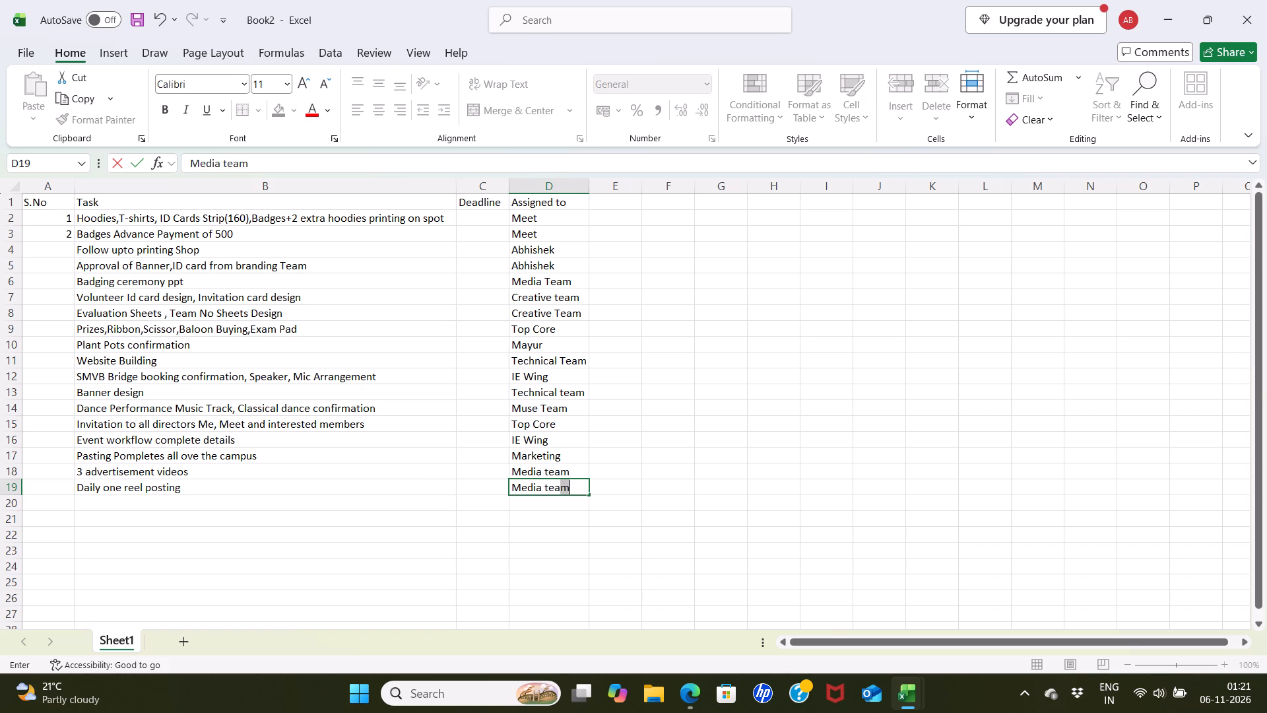
pyautogui.press('m')
# Capitalize the second word of the banner design assignee in cell D13 so it reads "Technical Team".
pyautogui.click(561, 393)
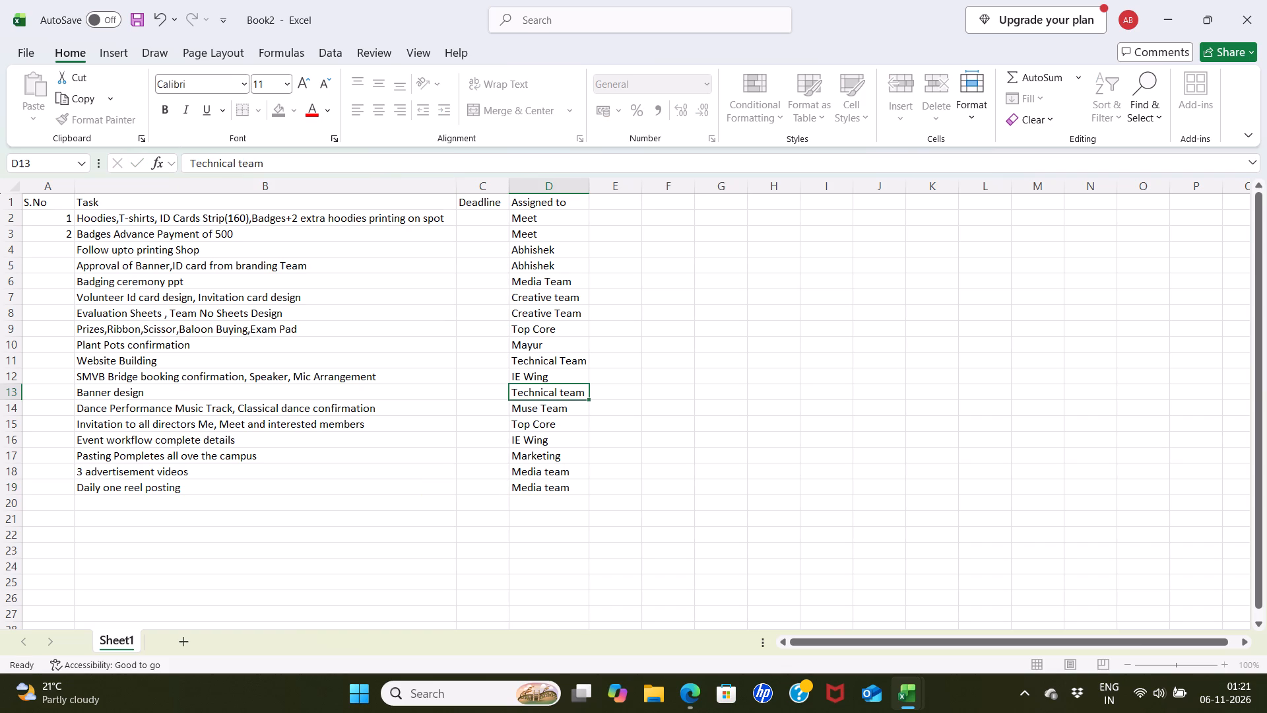
pyautogui.doubleClick(564, 393)
pyautogui.press('BackSpace')
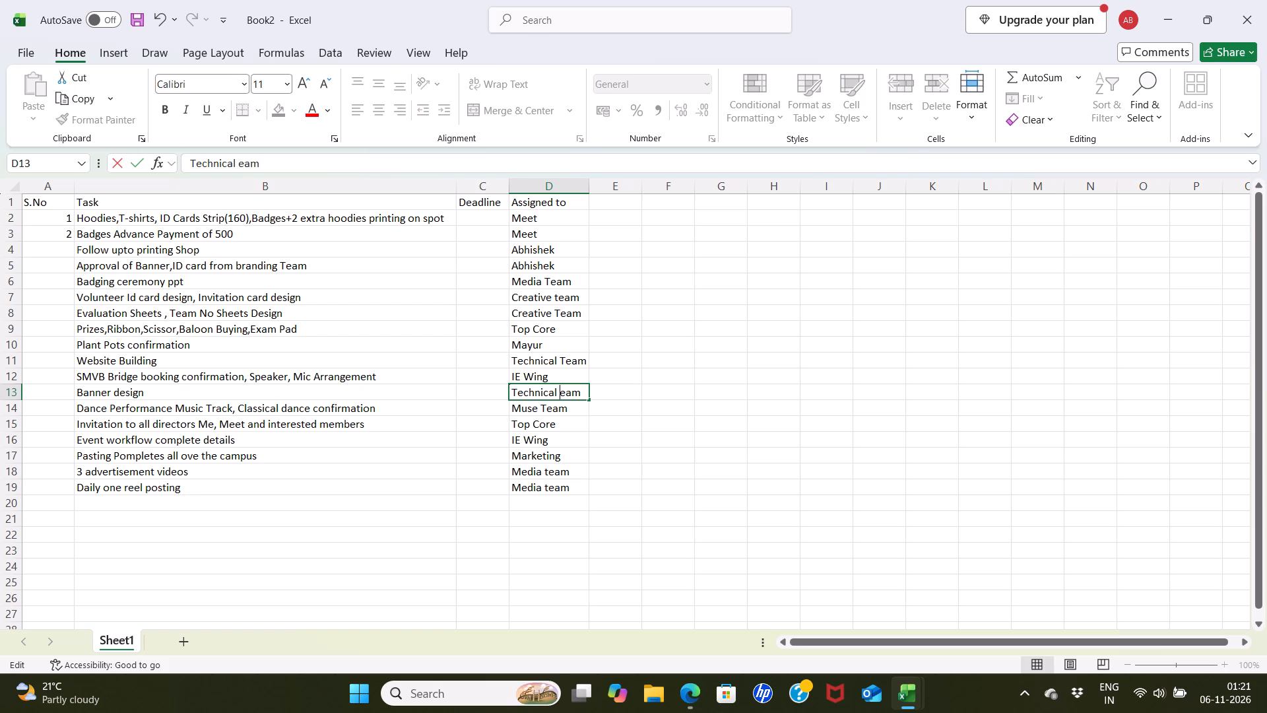
pyautogui.hotkey('shift', 't')
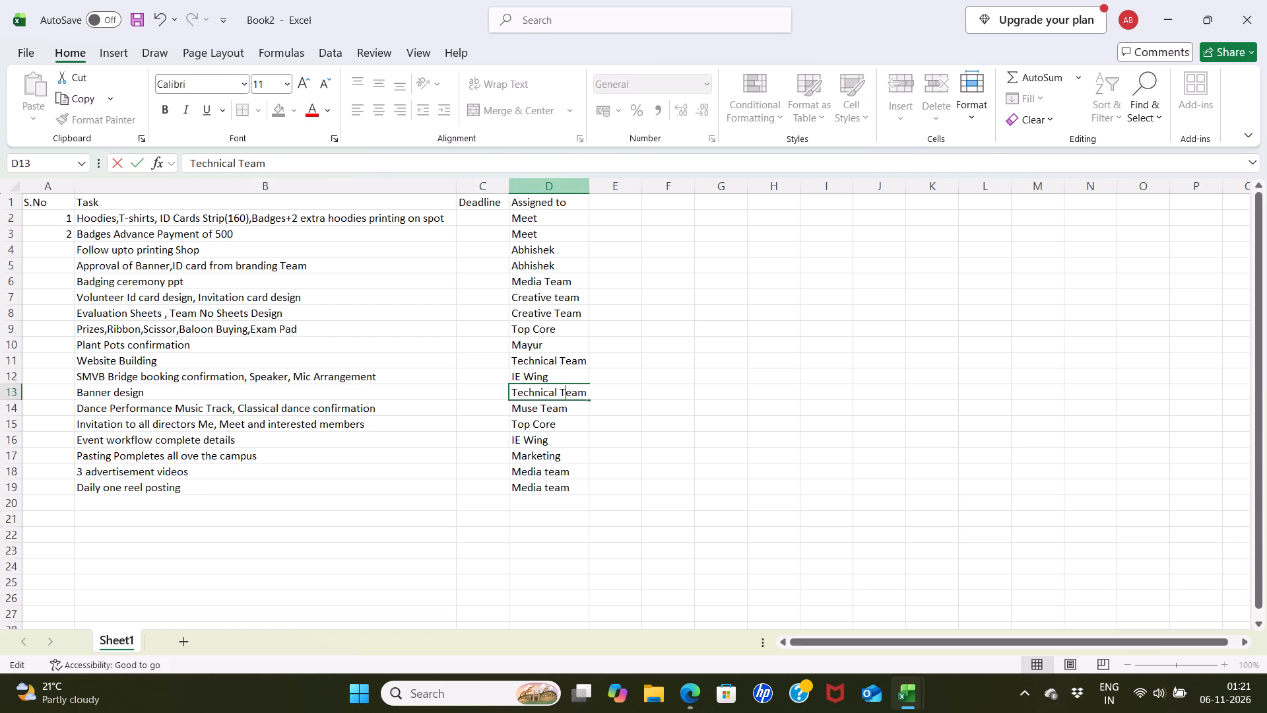
# Capitalize the second word of the advertisement videos assignee in cell D18 so it reads "Media Team".
pyautogui.doubleClick(546, 476)
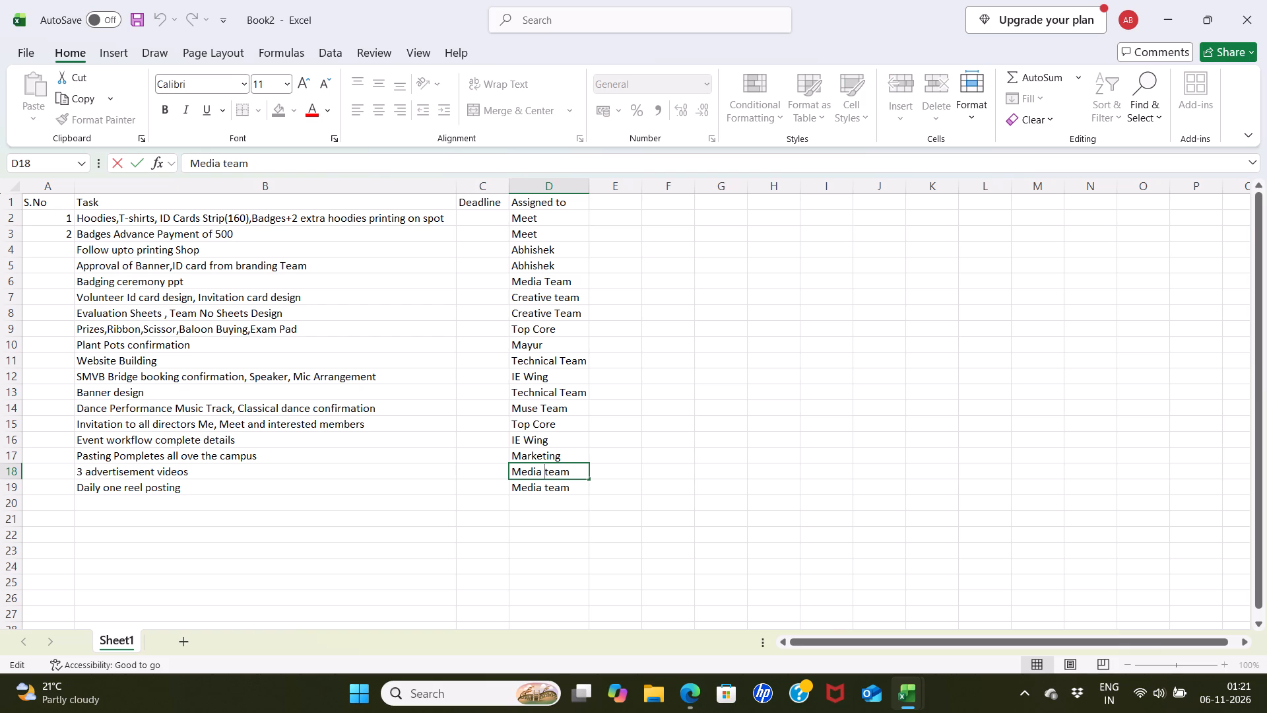
pyautogui.click(546, 473)
pyautogui.click(546, 473)
pyautogui.click(546, 473)
pyautogui.press('Right')
pyautogui.press('BackSpace')
pyautogui.hotkey('shift', 't')
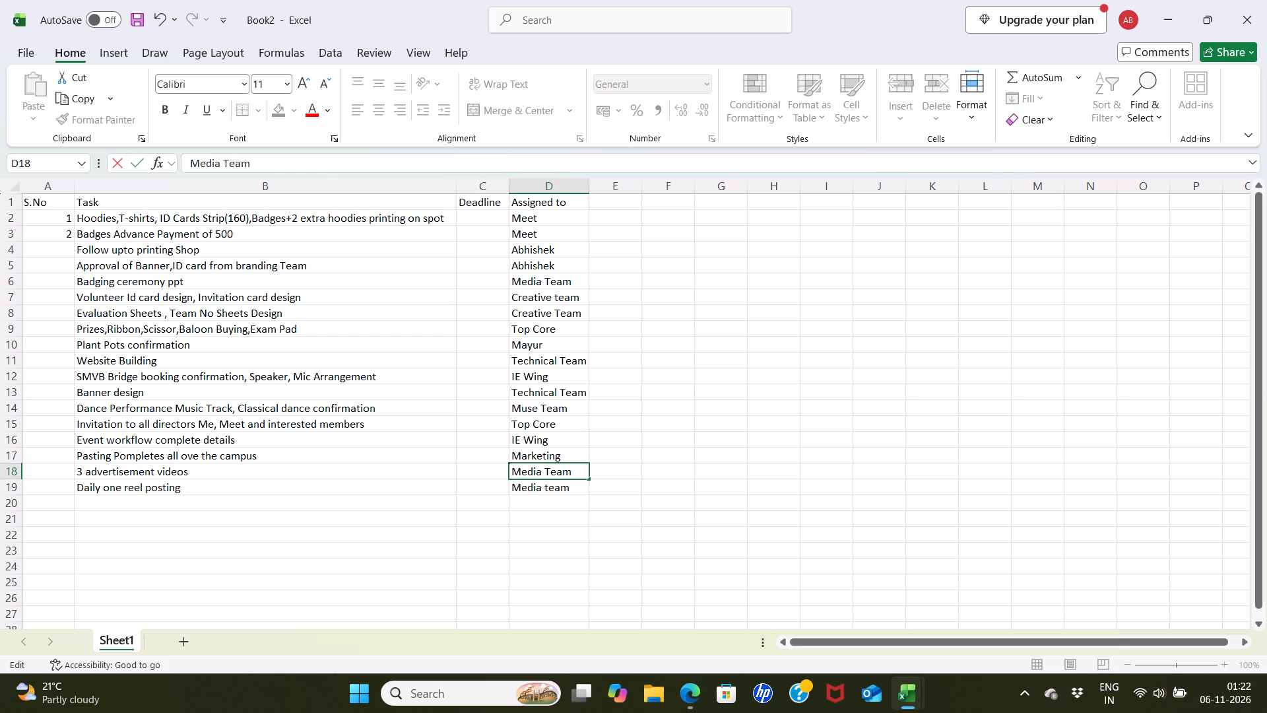
# Capitalize the second word of the reel posting assignee in cell D19 so it reads "Media Team".
pyautogui.doubleClick(546, 487)
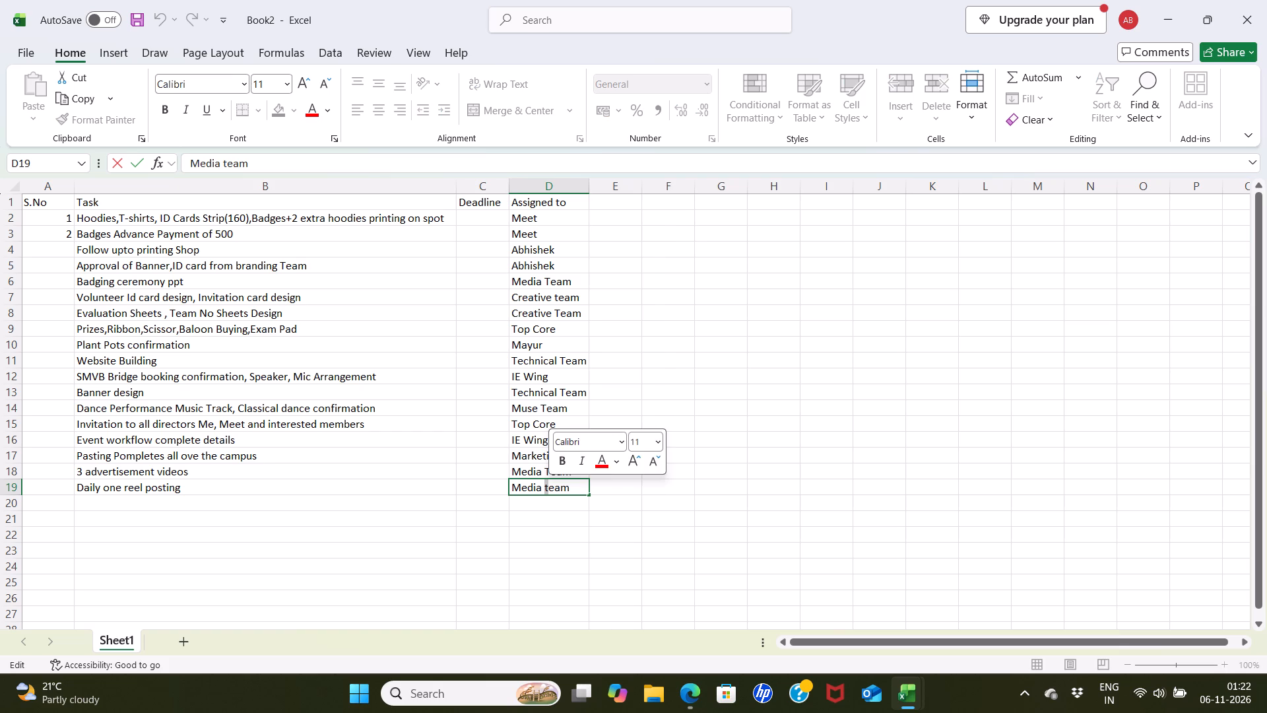
pyautogui.click(549, 487)
pyautogui.press('BackSpace')
pyautogui.hotkey('shift', 't')
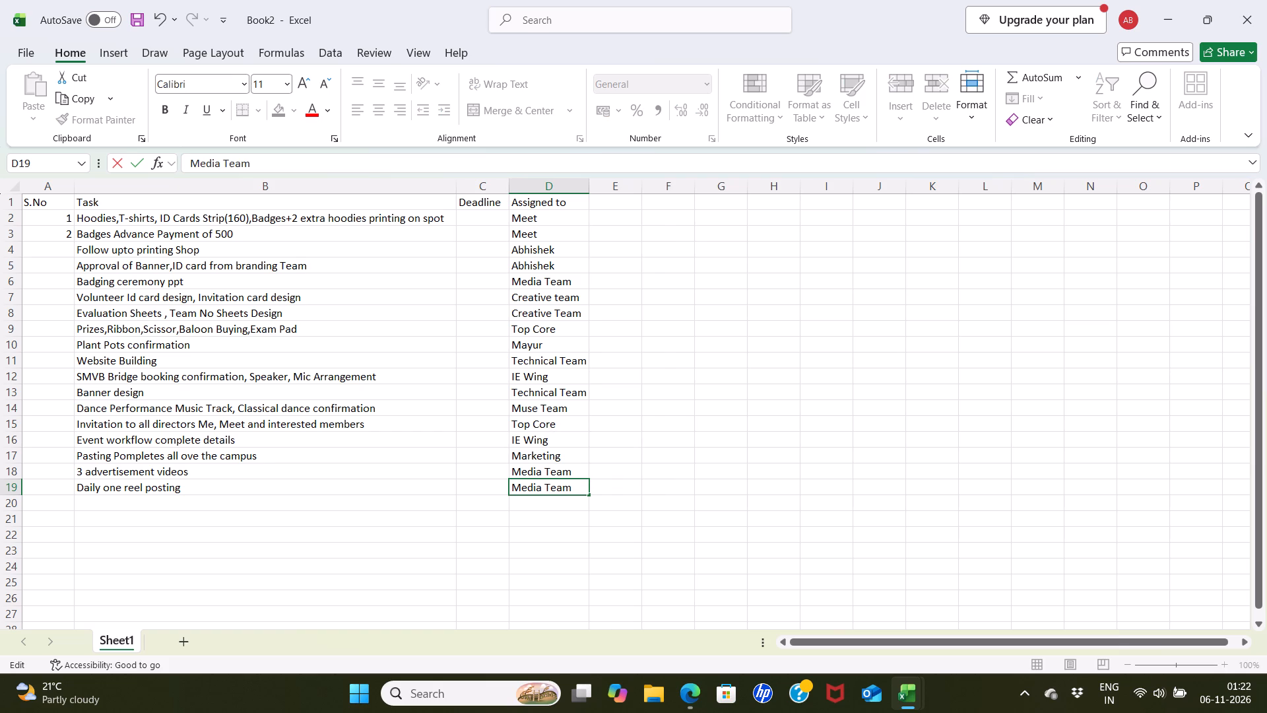
# Capitalize the second word of the volunteer ID card design assignee in cell D7 so it reads "Creative Team".
pyautogui.doubleClick(559, 296)
pyautogui.press('BackSpace')
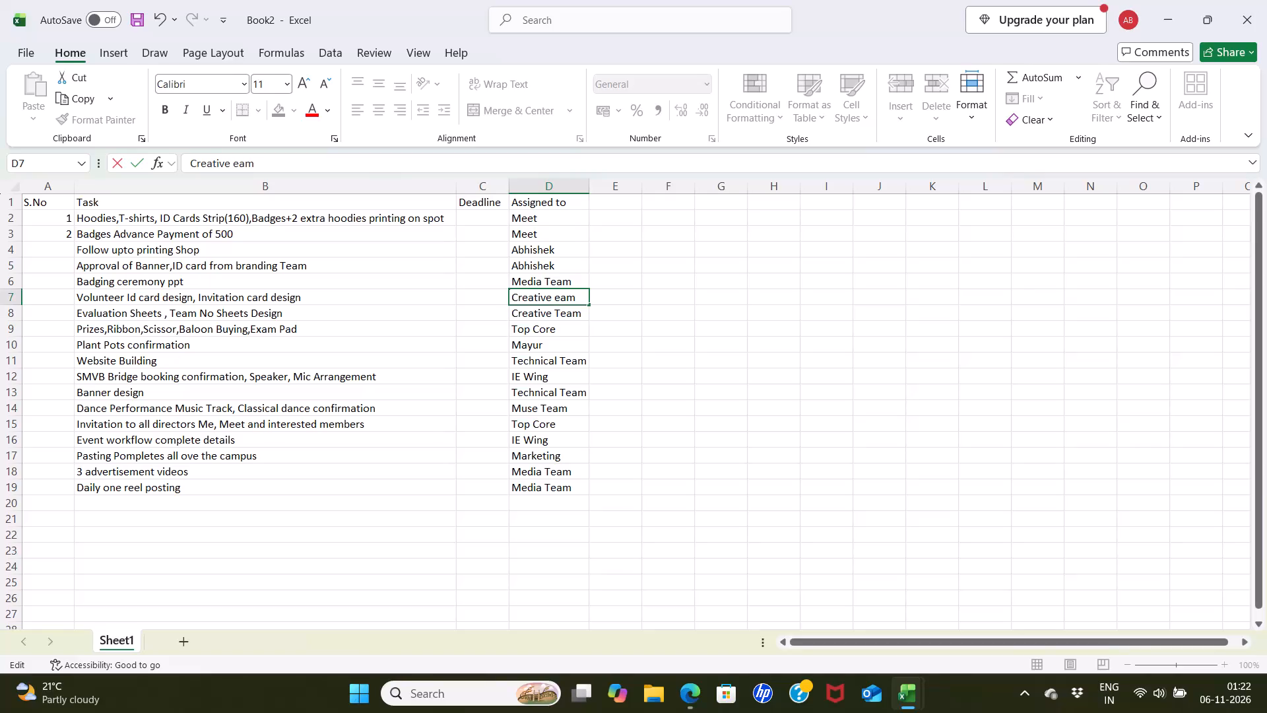
pyautogui.hotkey('shift', 't')
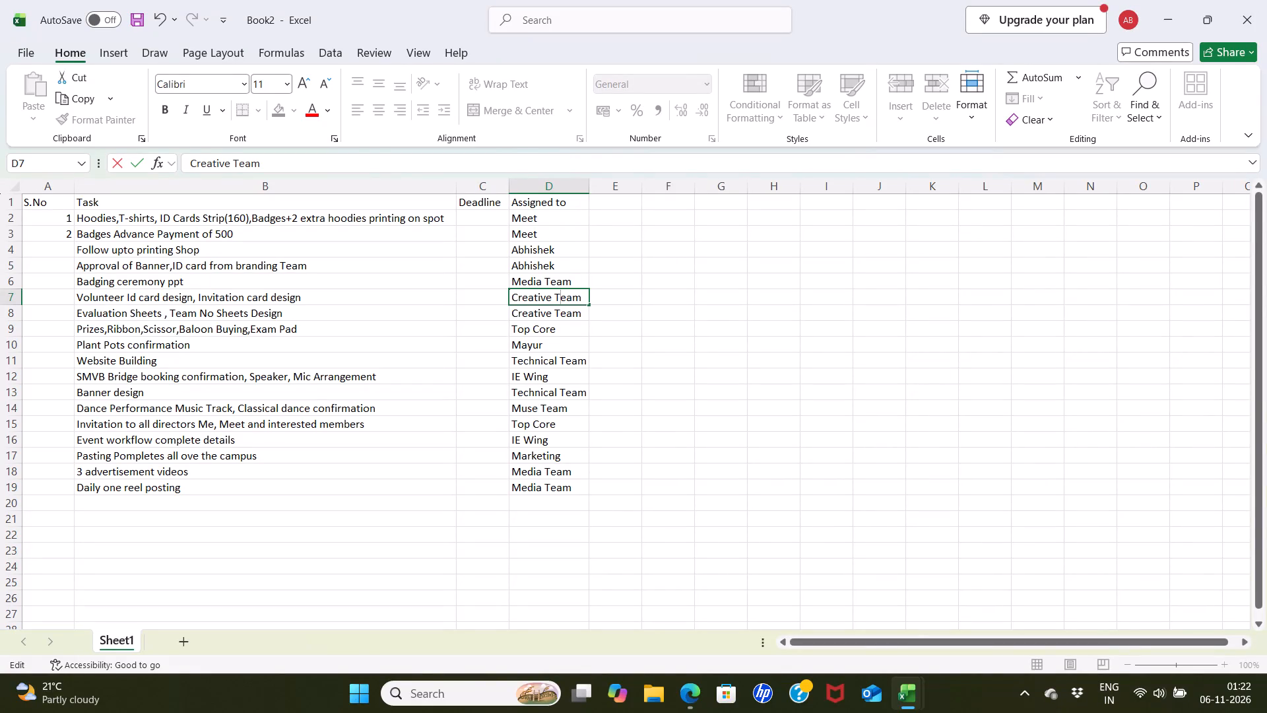
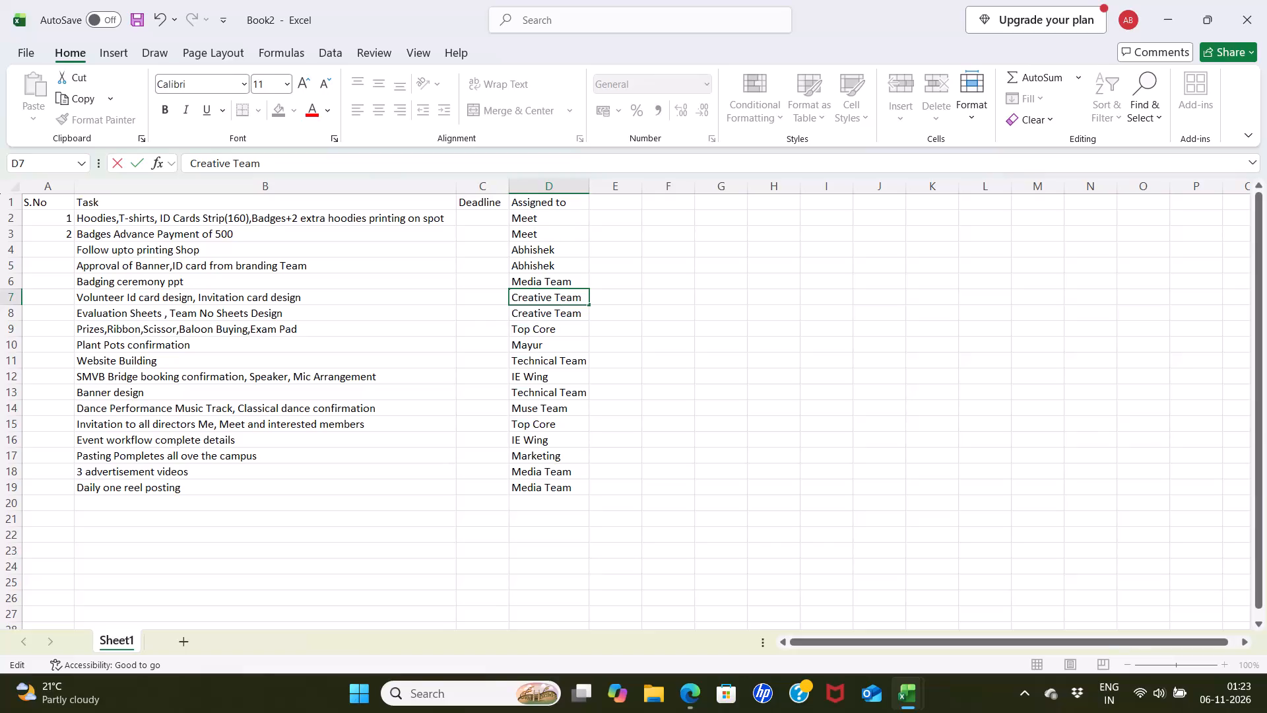
# Enter the task "Electrical department(Projector, light,speaker,mics" in cell B20, below the daily reel posting task.
pyautogui.doubleClick(216, 499)
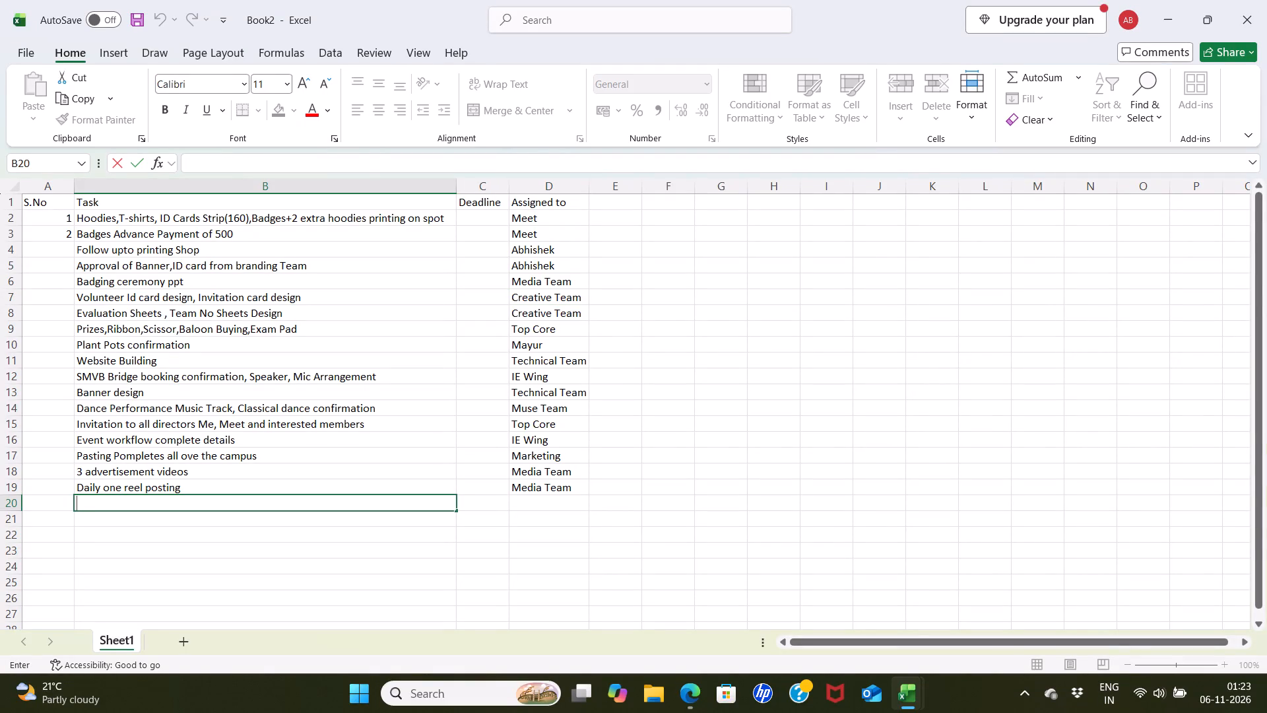
pyautogui.write('Electri')
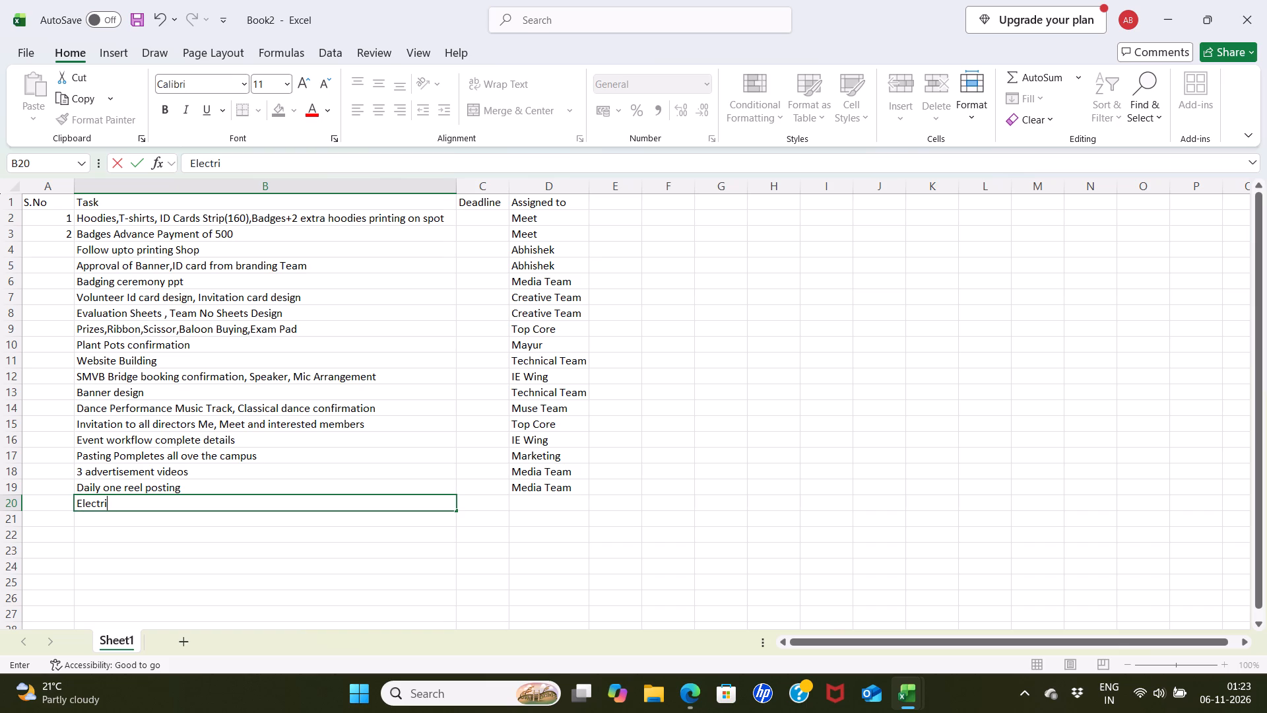
pyautogui.write('cal departmen')
pyautogui.press('t')
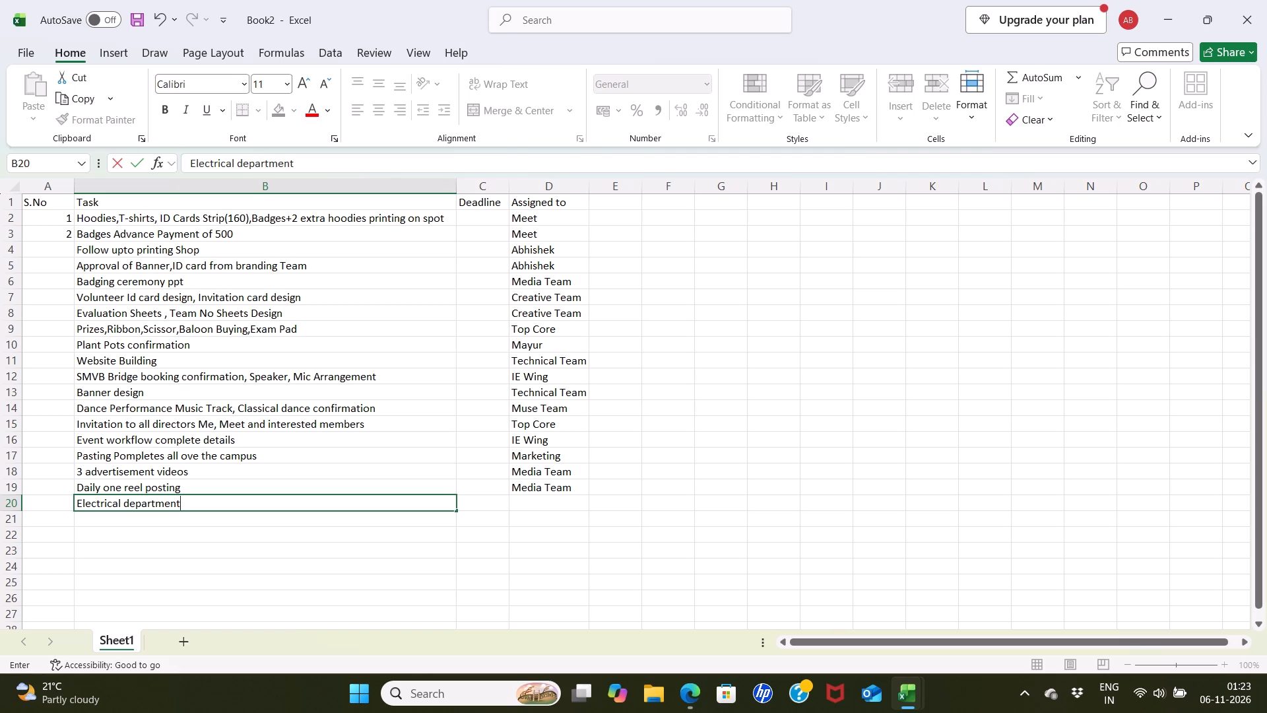
pyautogui.hotkey('shift', '(')
pyautogui.write('Projector')
pyautogui.write(', light,sp')
pyautogui.write('eaa')
pyautogui.press('BackSpace')
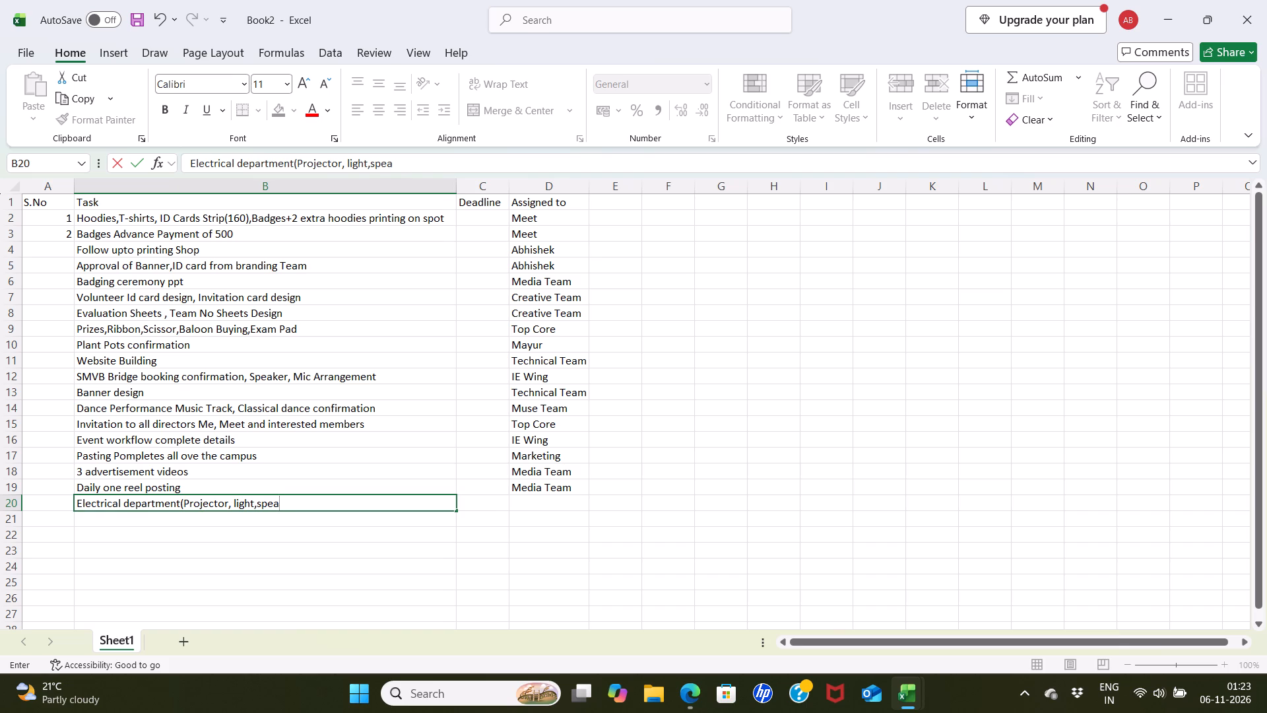
pyautogui.write('ker')
pyautogui.press(',')
pyautogui.write('mic')
pyautogui.press('s')
# Change "light" to "lighting" in cell B20 and add the closing parenthesis after "mics".
pyautogui.click(250, 501)
pyautogui.press('Right')
pyautogui.write('ing')
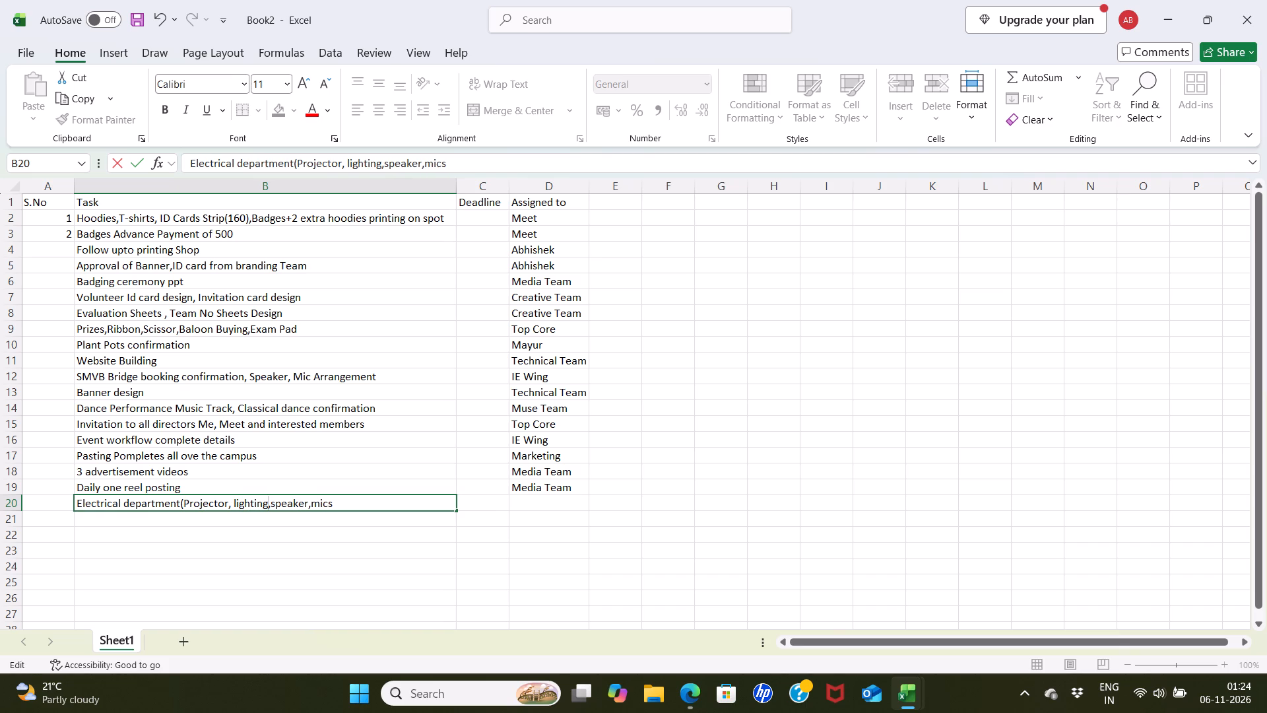
pyautogui.press('Right')
pyautogui.press('Right')
pyautogui.press('Right')
pyautogui.press('Right')
pyautogui.press('Right')
pyautogui.press('Right')
pyautogui.press('Right')
pyautogui.press('Right')
pyautogui.press('Right')
pyautogui.press('Right')
pyautogui.press('Right')
pyautogui.press('Right')
pyautogui.press('Right')
pyautogui.hotkey('shift', ')')
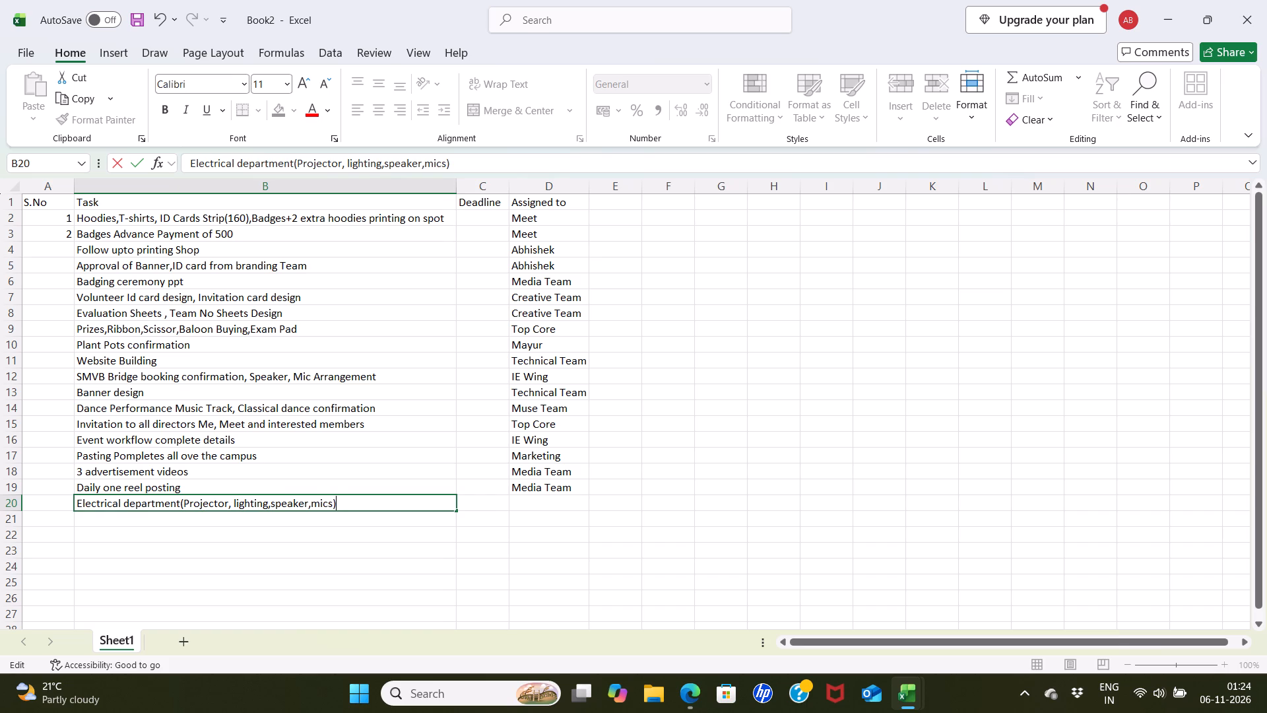
# Enter the hardware task in cell B21, starting with "Hardware (Tables,Pots,Chairs,".
pyautogui.doubleClick(244, 523)
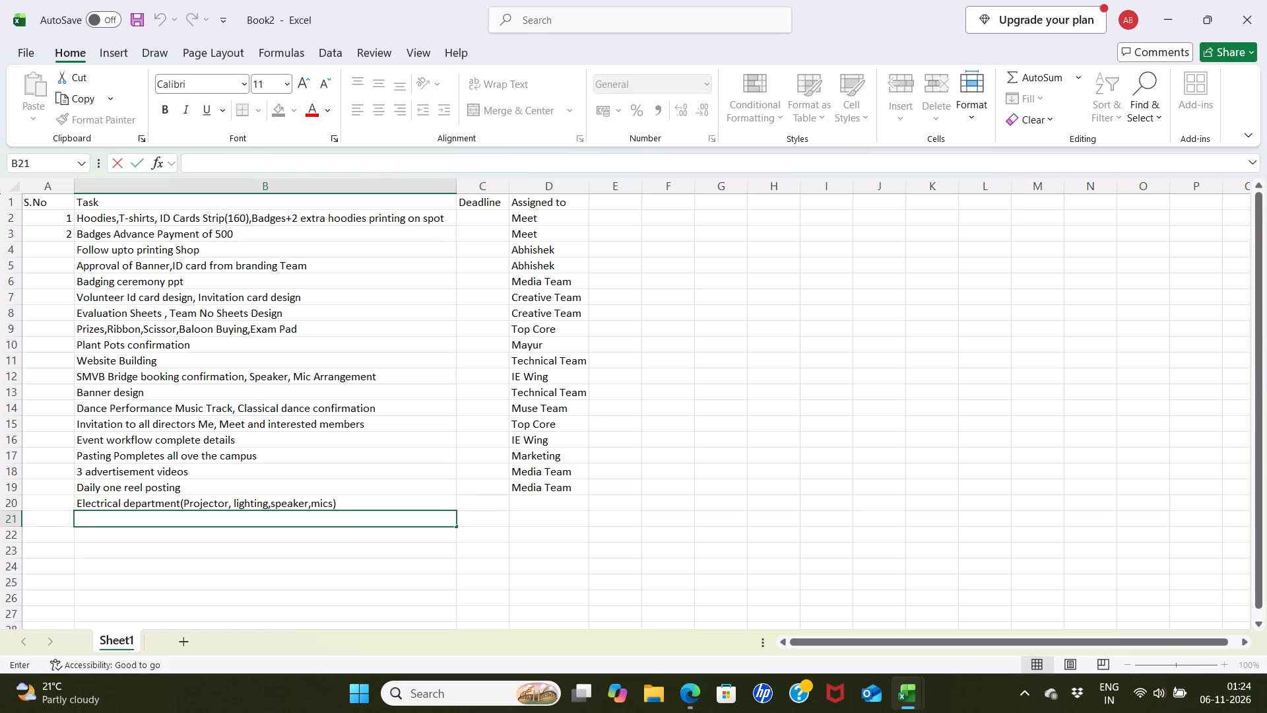
pyautogui.hotkey('shift', 'h')
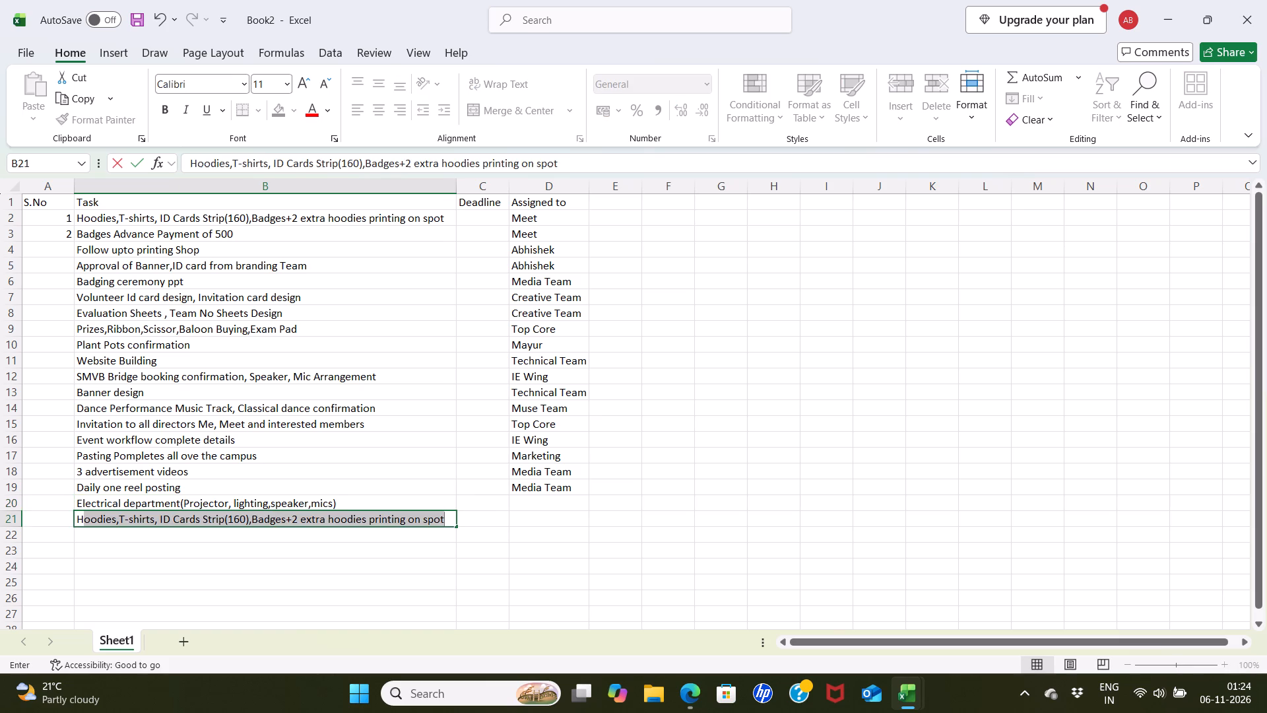
pyautogui.press('a')
pyautogui.write('rdware')
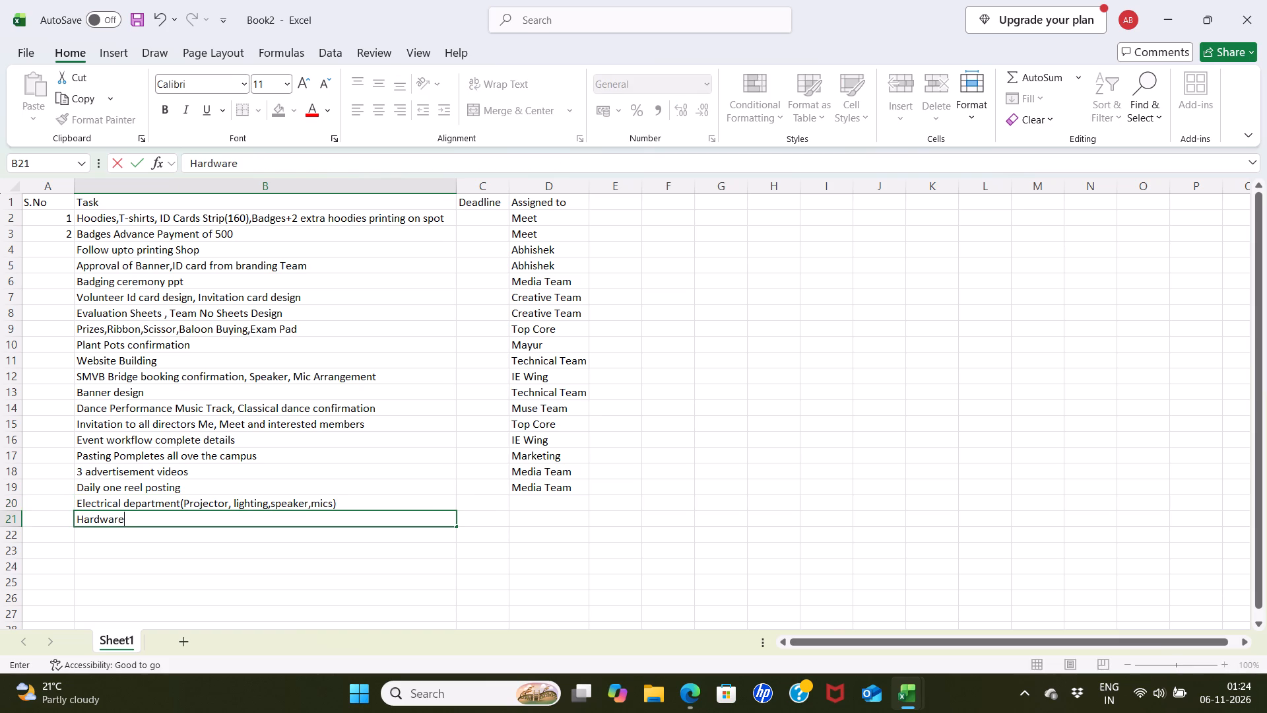
pyautogui.press('space')
pyautogui.write('(Tables')
pyautogui.press(',')
pyautogui.write('Po')
pyautogui.write('ts')
pyautogui.press(',')
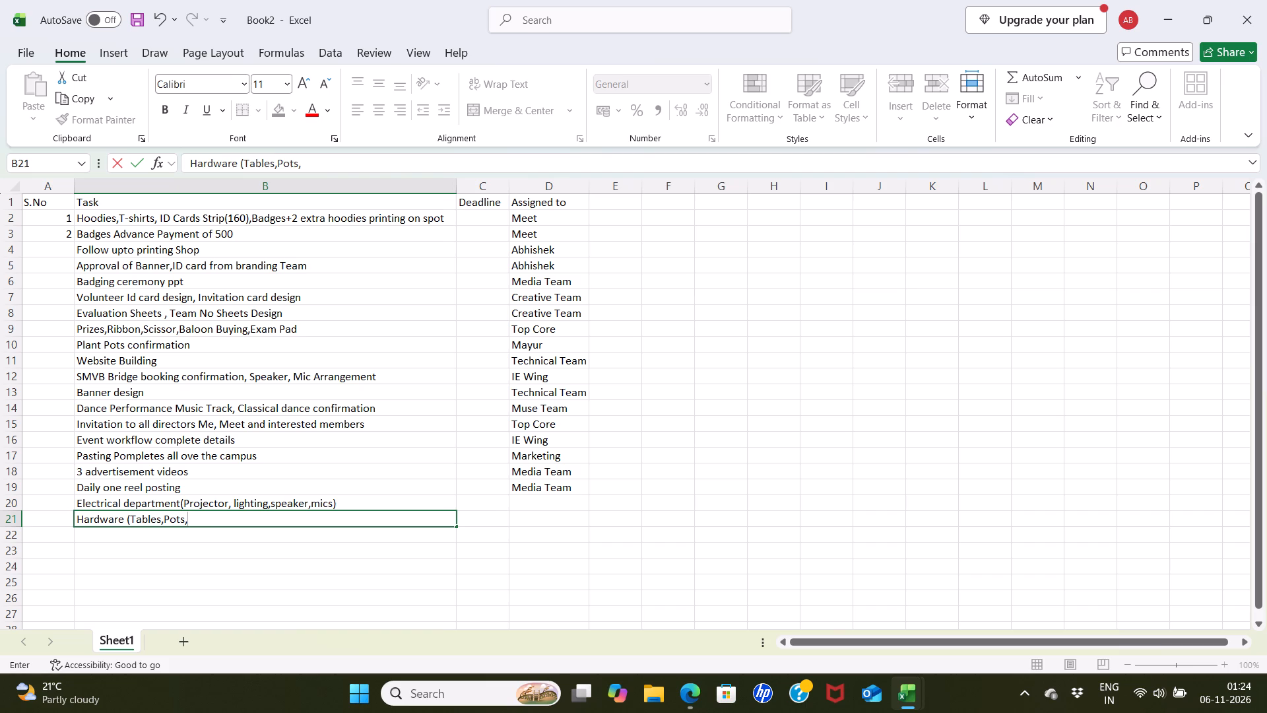
pyautogui.write('Chairs')
pyautogui.press(',')
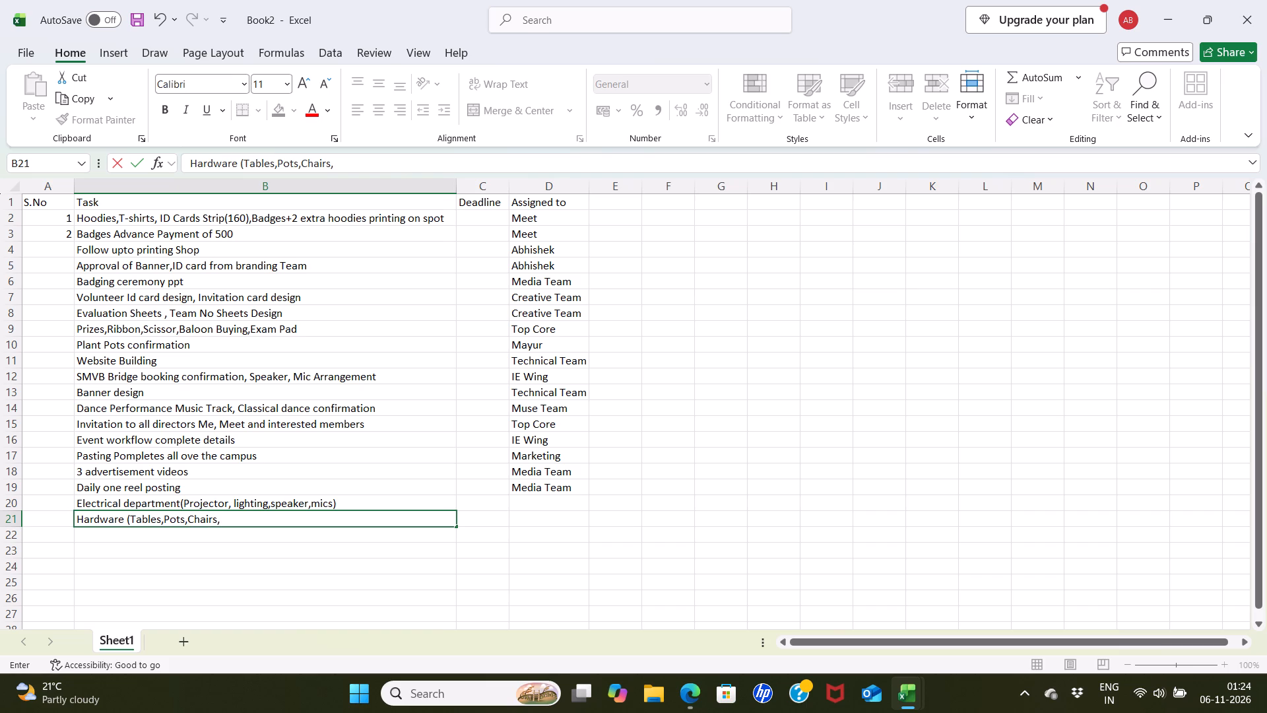
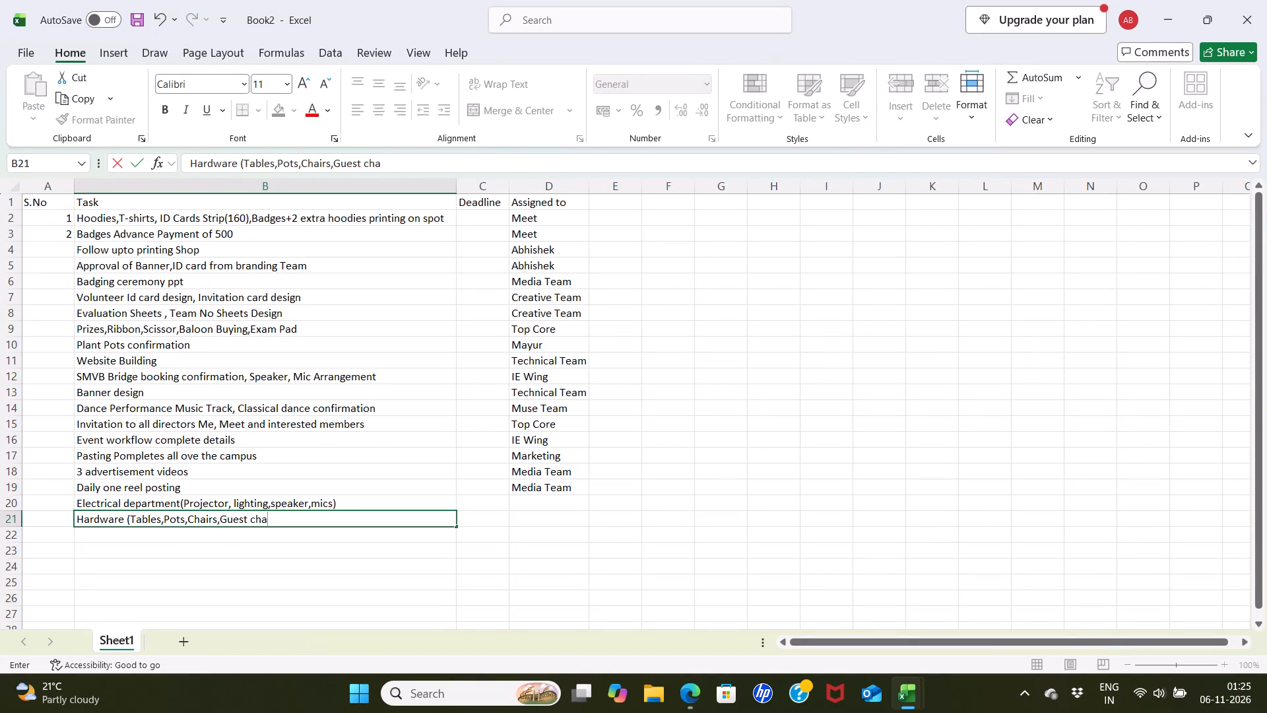
# Complete the hardware task in cell B21 by adding ",Guest tables)" after "Guest chairs".
pyautogui.press(',')
pyautogui.write('Guest tables')
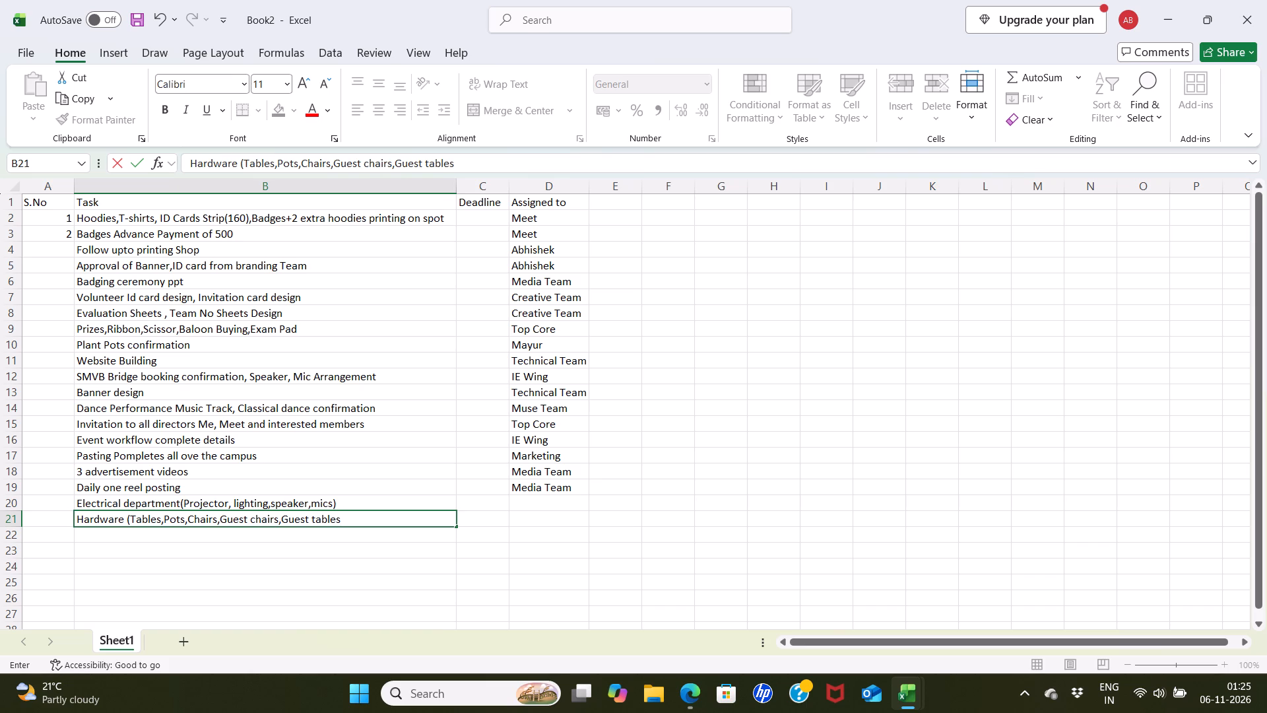
pyautogui.press(',')
pyautogui.press('BackSpace')
pyautogui.hotkey('shift', ')')
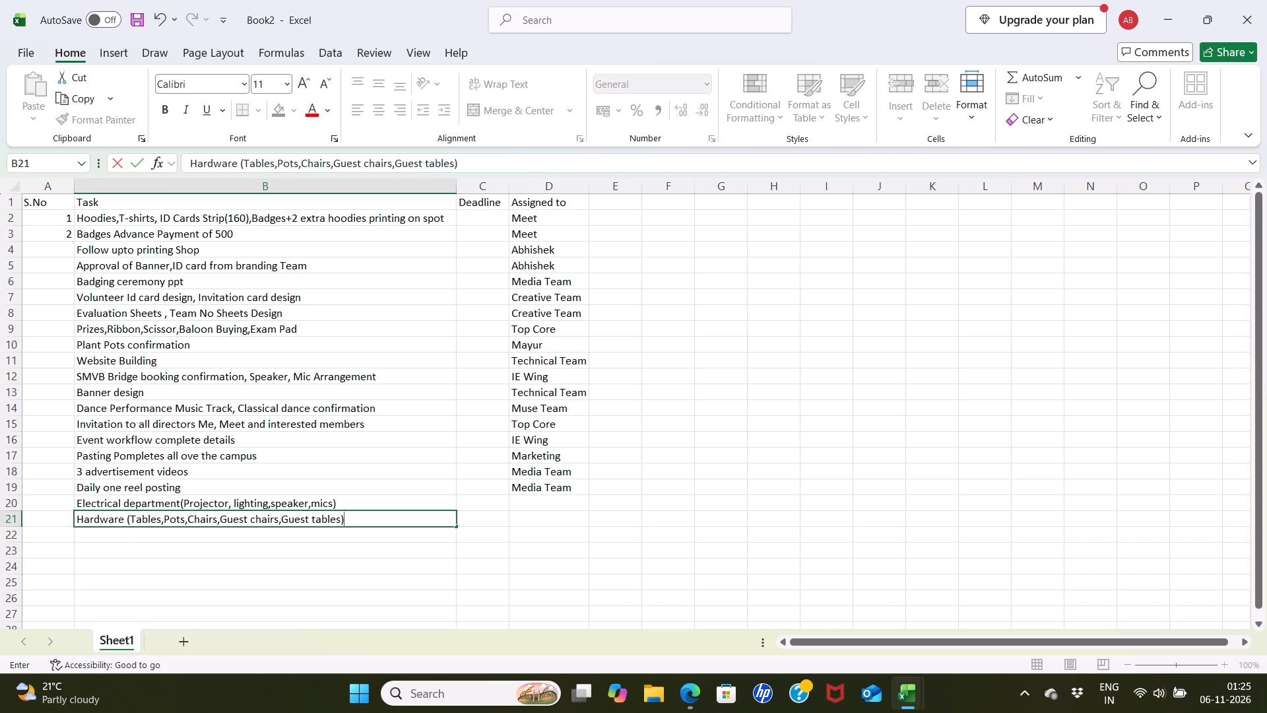
# Enter the task "IT Department (wifi)" in cell B22, below the hardware task.
pyautogui.doubleClick(164, 539)
pyautogui.write('IT')
pyautogui.press('space')
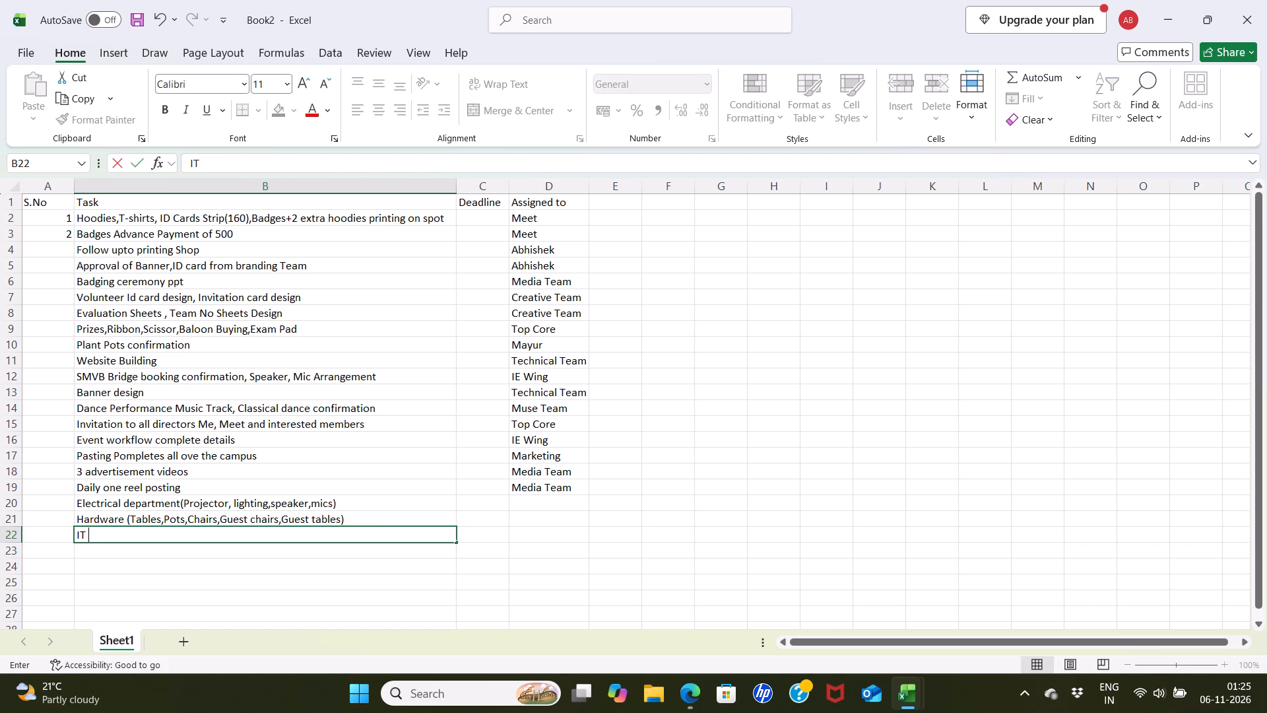
# Complete the task in cell B22 by adding "Department (wifi)" after "IT".
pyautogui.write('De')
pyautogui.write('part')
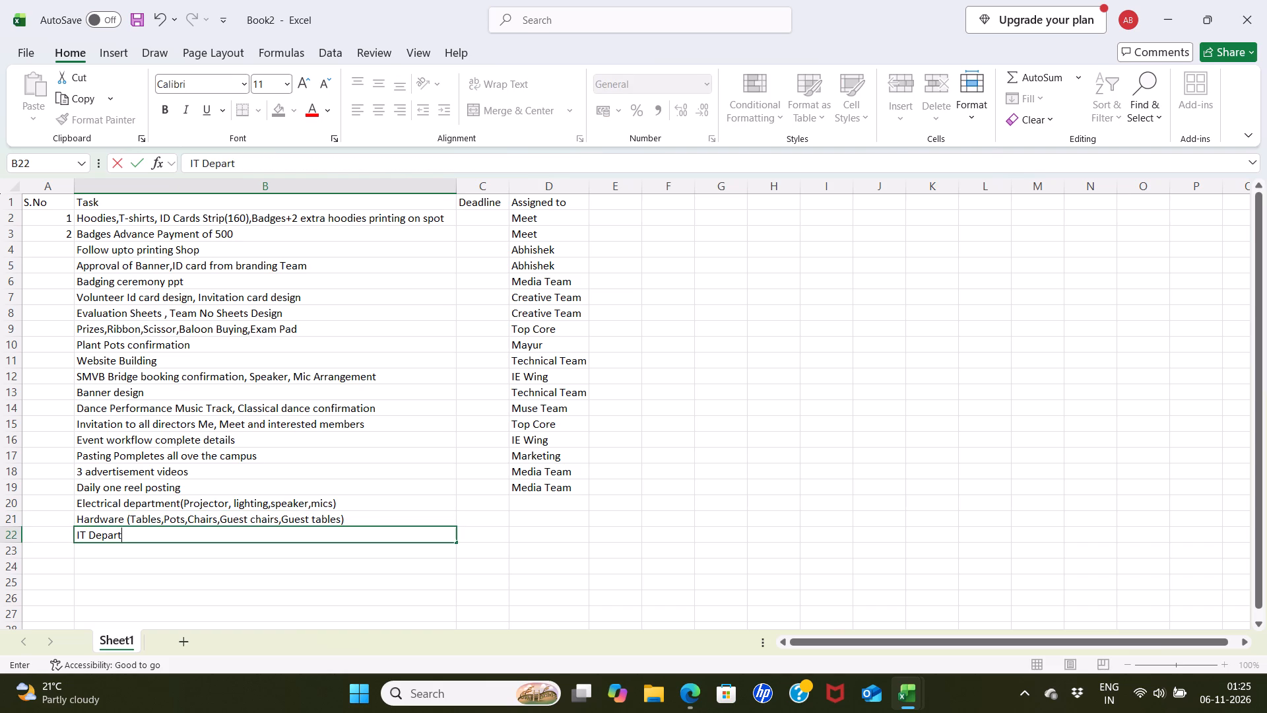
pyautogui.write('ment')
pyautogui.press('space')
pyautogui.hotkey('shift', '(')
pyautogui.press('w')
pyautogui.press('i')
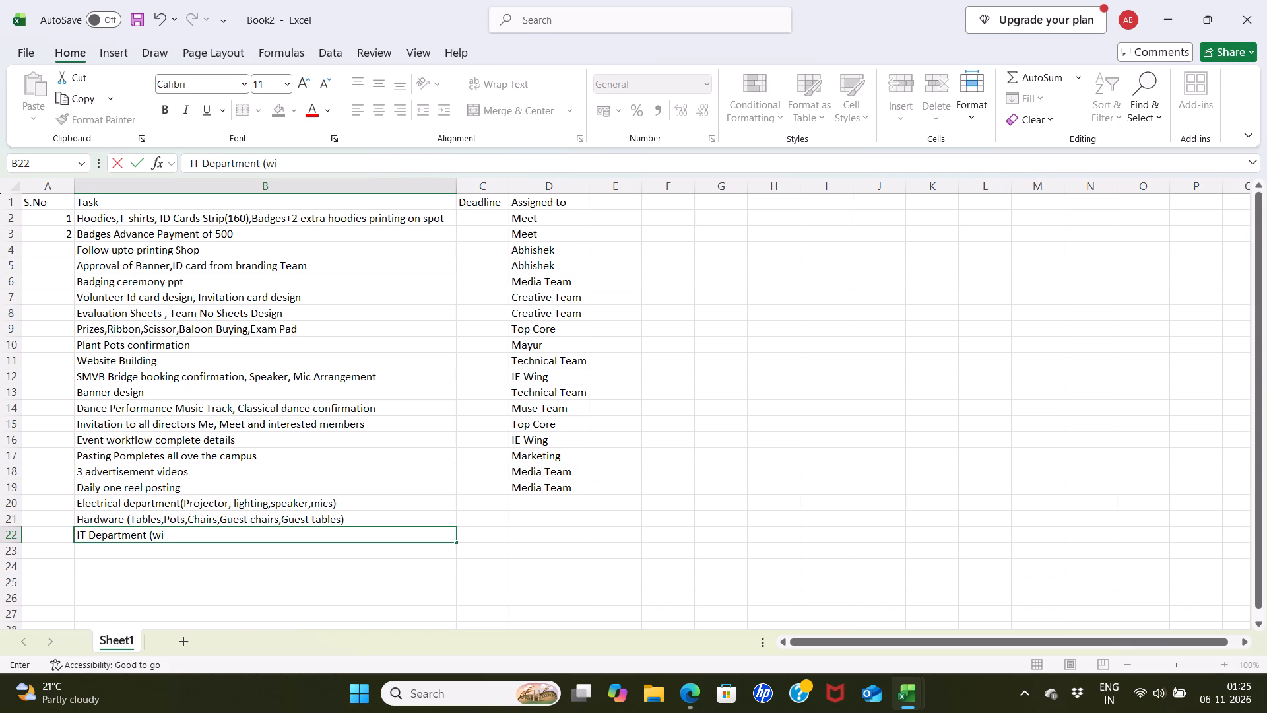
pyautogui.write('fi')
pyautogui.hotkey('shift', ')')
# Enter the next task in cell B23, below the IT department task, starting with "Projector office".
pyautogui.doubleClick(99, 551)
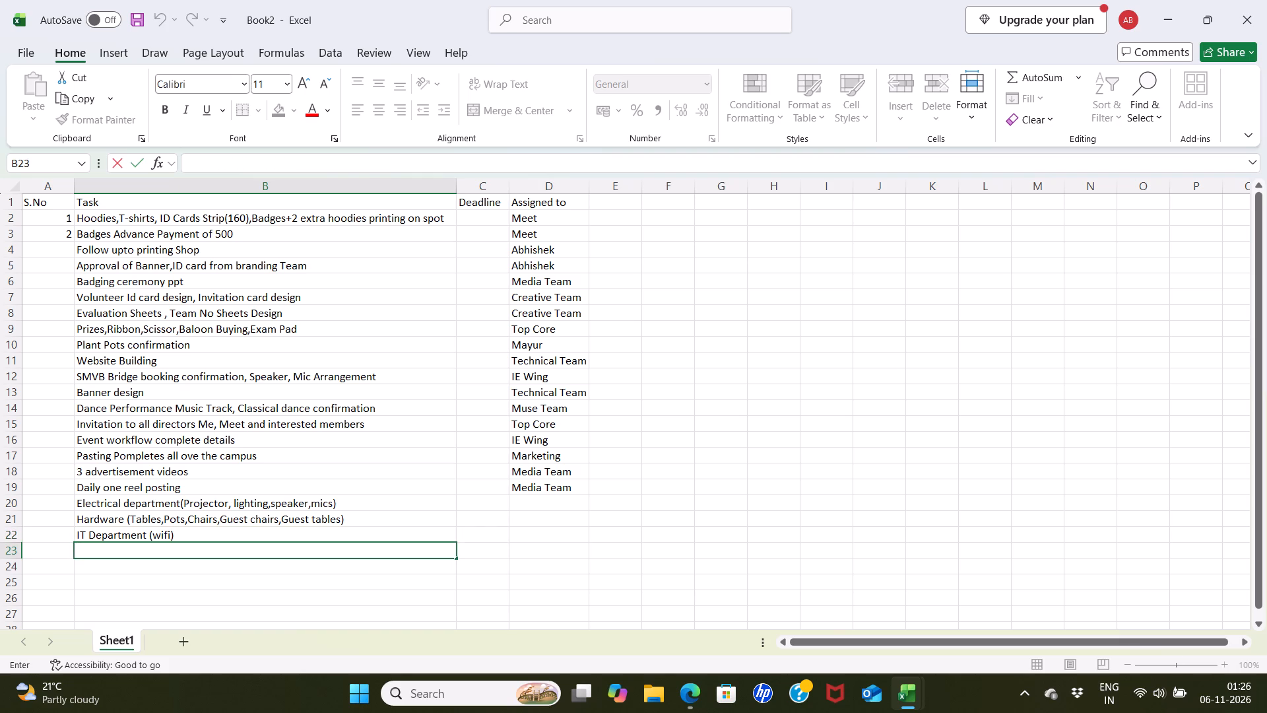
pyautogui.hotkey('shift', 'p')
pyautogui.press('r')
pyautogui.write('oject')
# Enter the task "Projector office handler and system set up" in cell B23, below the IT Department task.
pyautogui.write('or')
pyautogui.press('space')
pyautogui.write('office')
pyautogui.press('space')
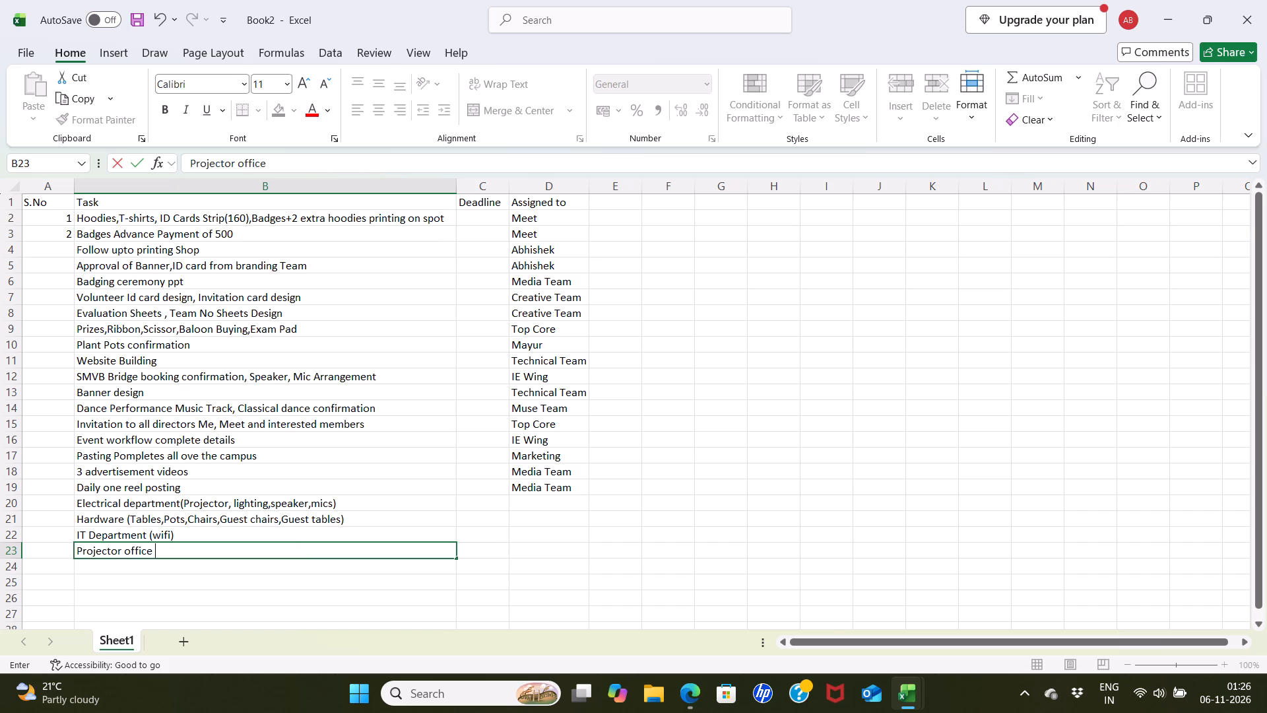
pyautogui.write('handler')
pyautogui.press('space')
pyautogui.write('and')
pyautogui.press('space')
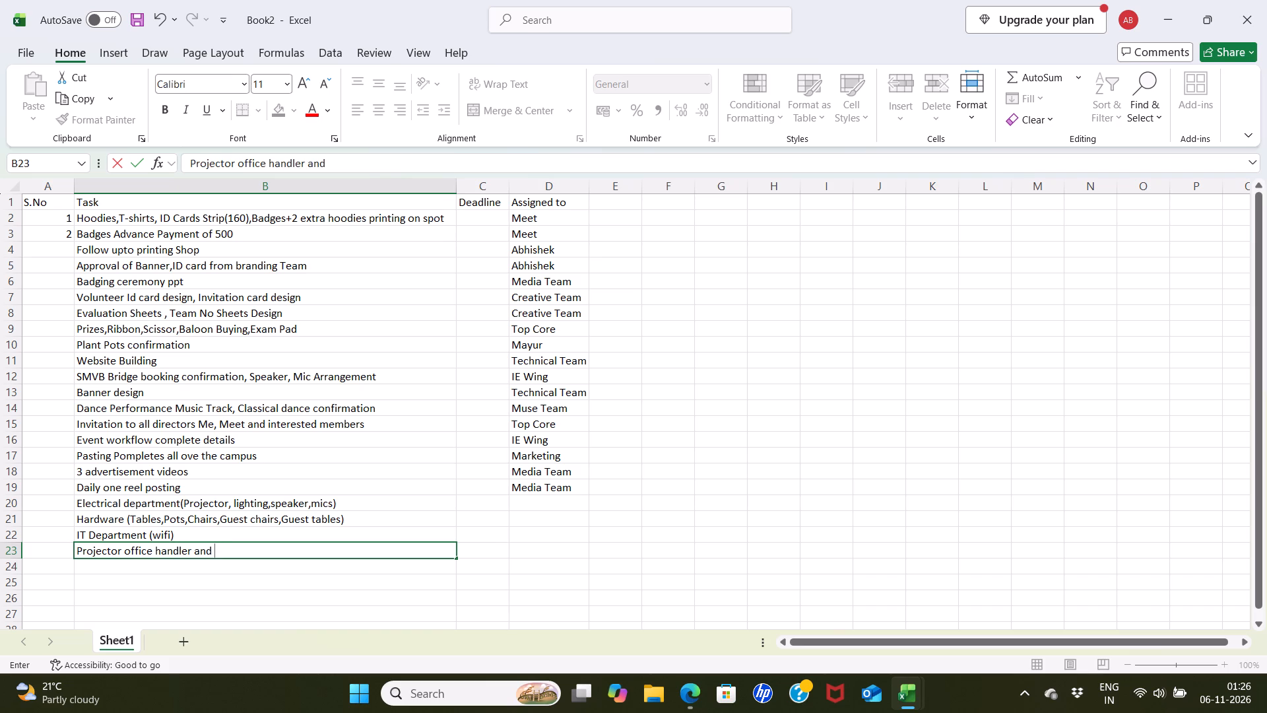
pyautogui.write('system set up')
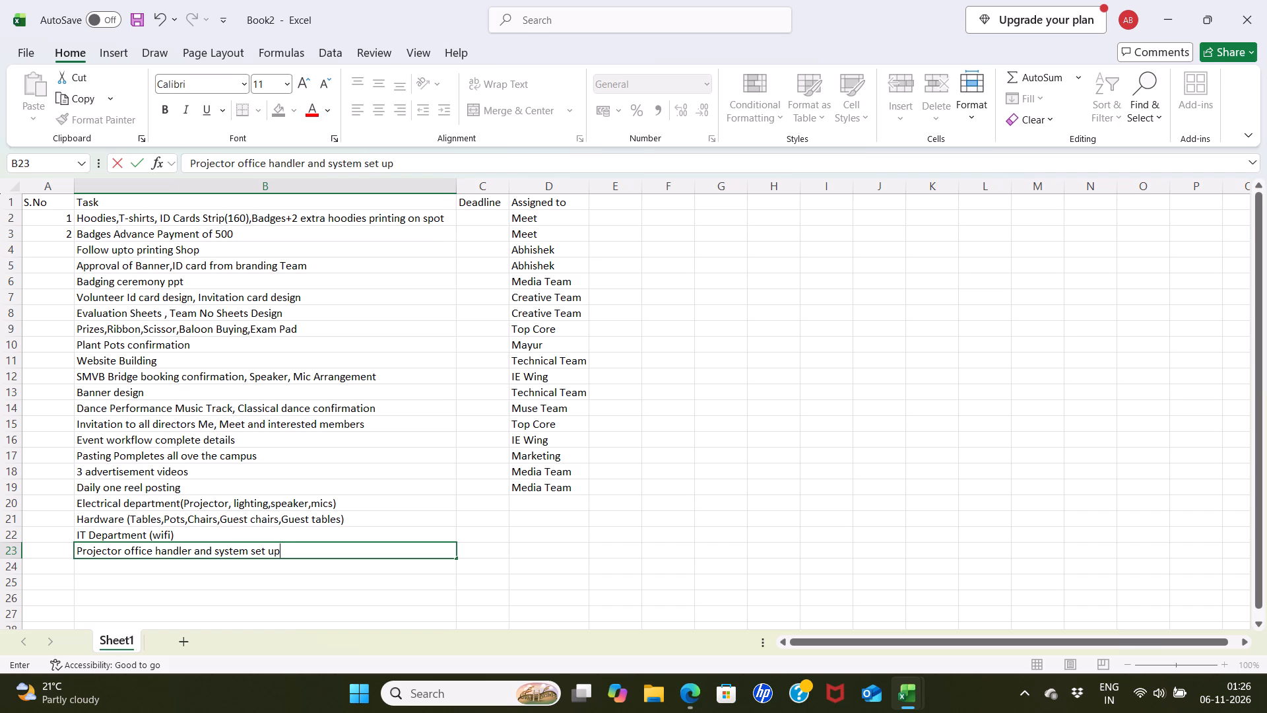
# Enter the task "Approval for projection of Advertisements" in cell B24, below the projector office task.
pyautogui.doubleClick(91, 573)
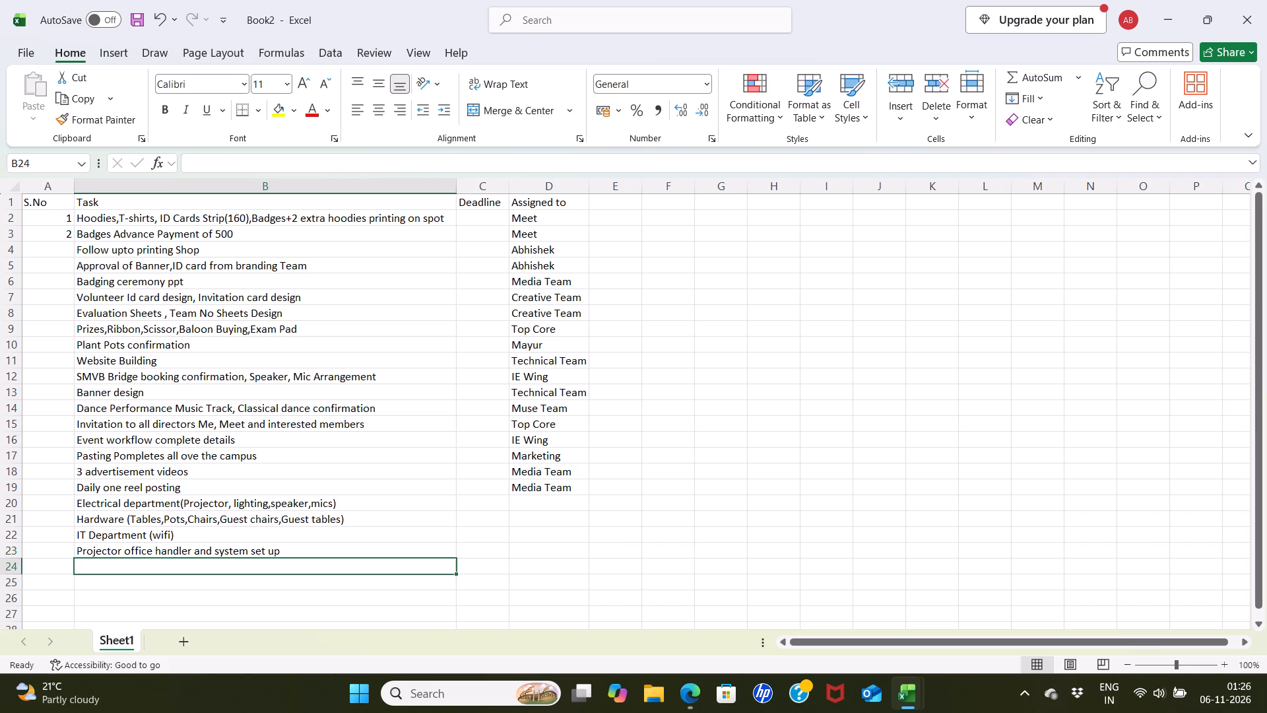
pyautogui.doubleClick(88, 570)
pyautogui.hotkey('shift', 'p')
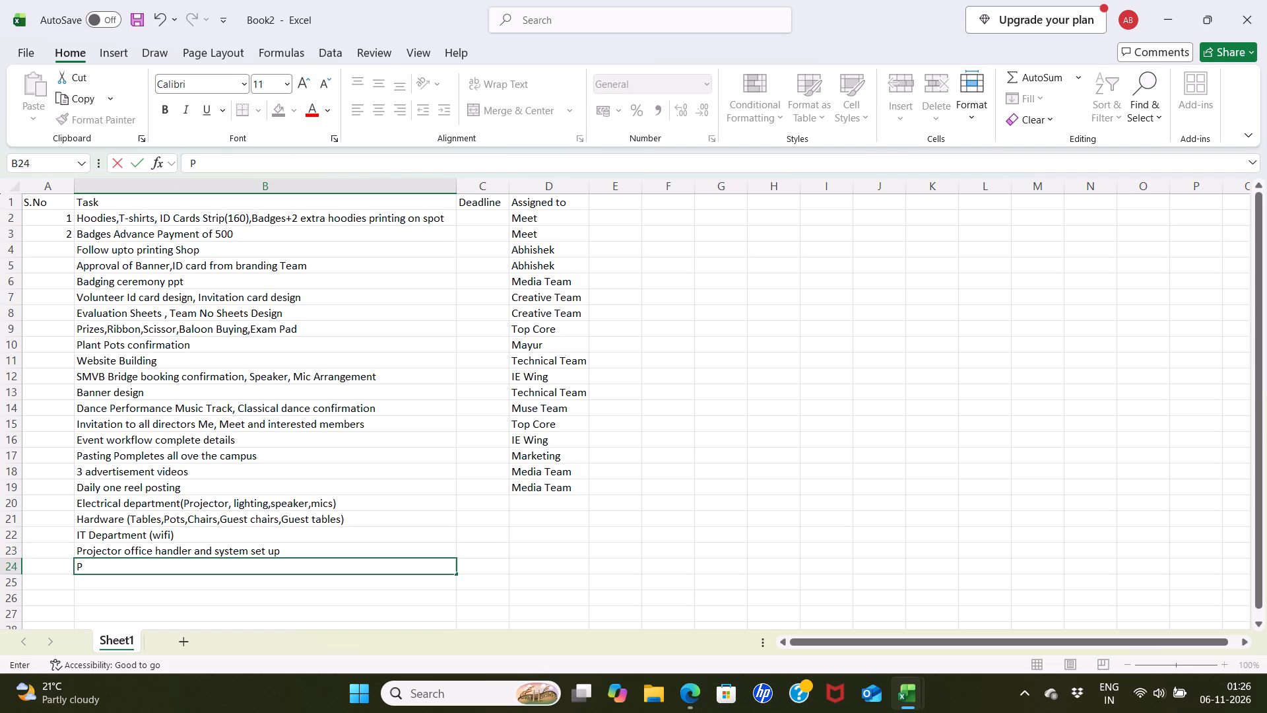
pyautogui.press('BackSpace')
pyautogui.write('App')
pyautogui.write('roval for')
pyautogui.press('space')
pyautogui.write('projec')
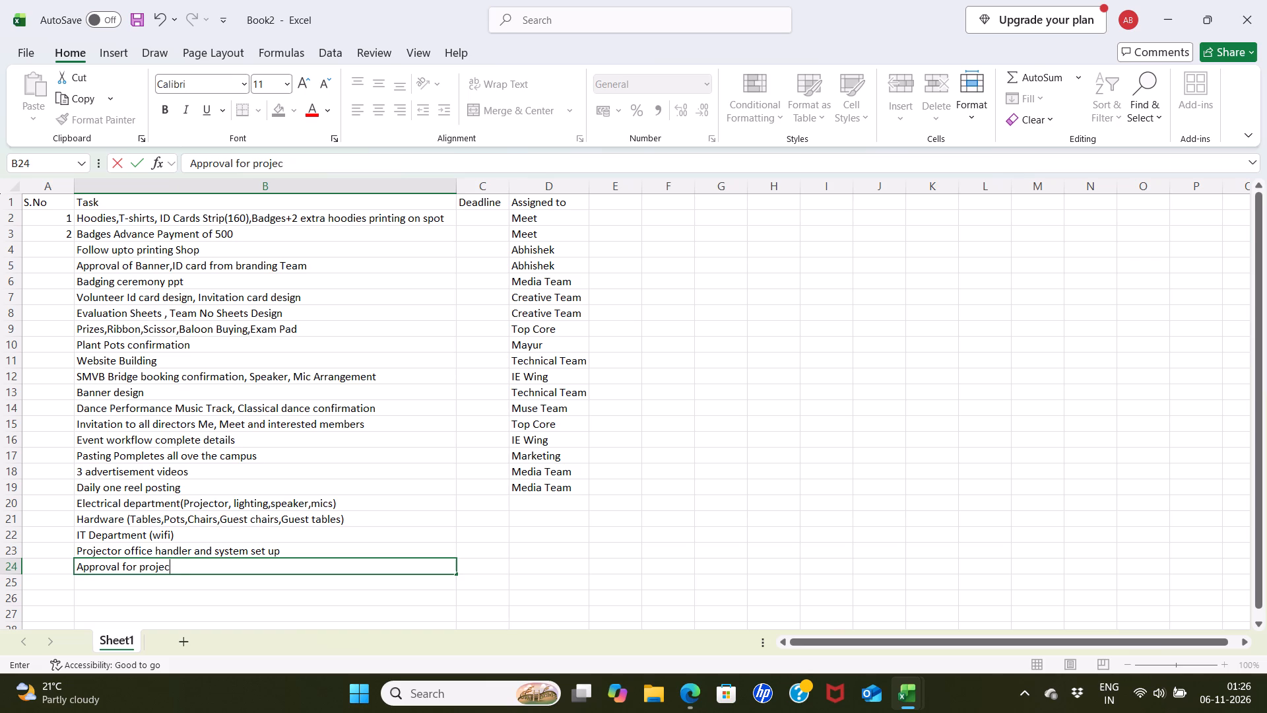
pyautogui.write('tion')
pyautogui.press('space')
pyautogui.write('of')
pyautogui.press('space')
pyautogui.hotkey('shift', 'a')
pyautogui.write('dvertisements')
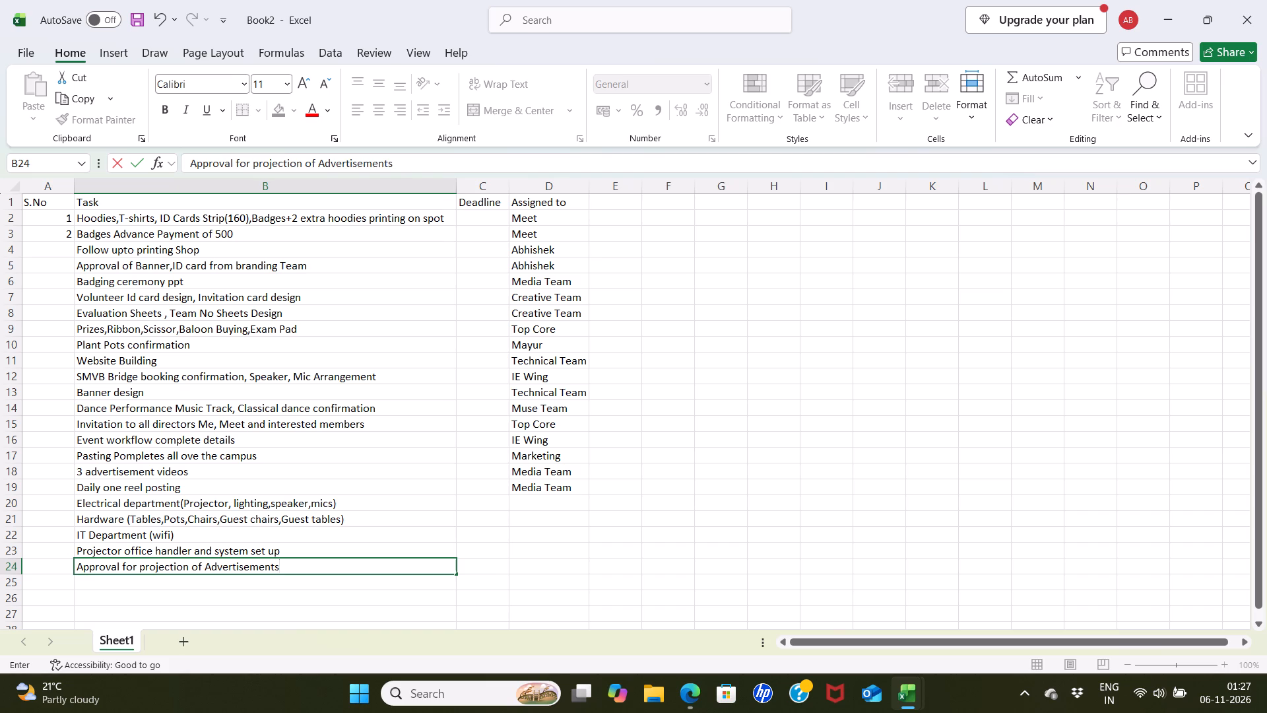
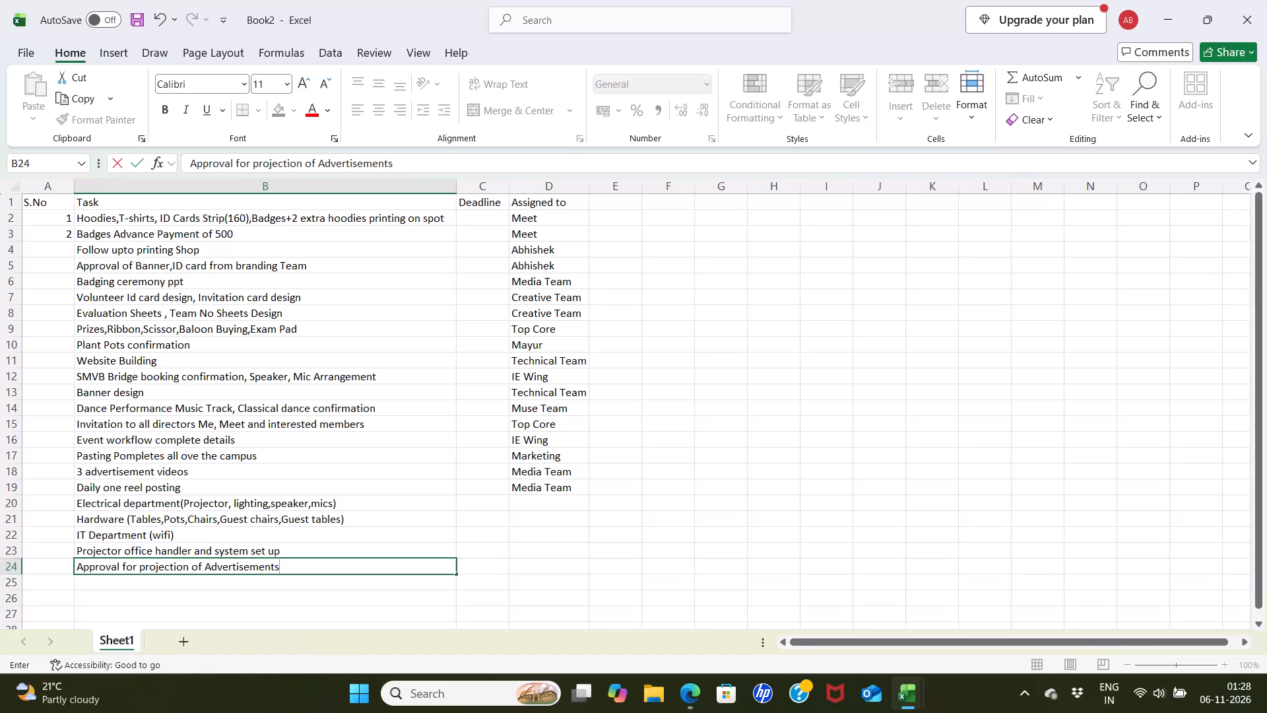
# Enter the task "Approval for Music Jaming Session" in cell B25, below the advertisement projection task.
pyautogui.doubleClick(113, 587)
pyautogui.write('Approval')
pyautogui.press('space')
pyautogui.write('for Music')
pyautogui.press('space')
pyautogui.write('Jaming')
pyautogui.press('space')
pyautogui.write('Session')
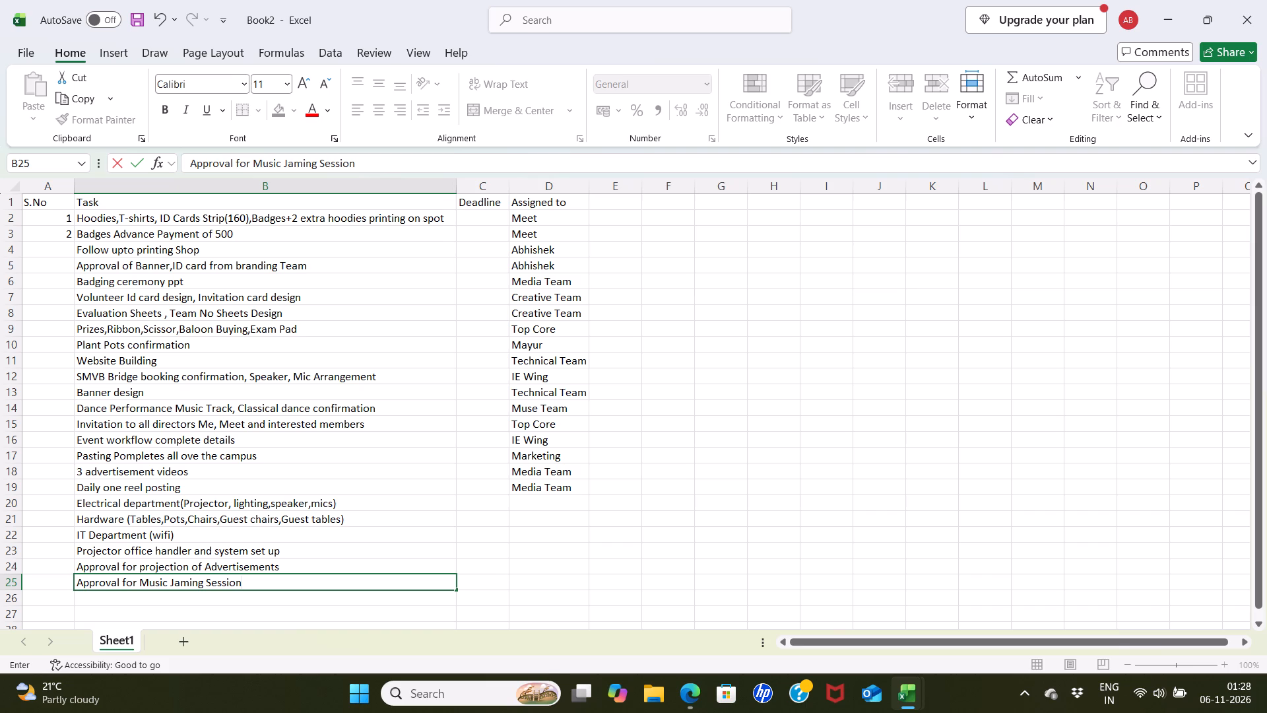
# Enter the task "Follow up for IT , Electrical, Hardware Department" in cell B26, below the music session task.
pyautogui.doubleClick(100, 598)
pyautogui.write('Follow')
pyautogui.press('space')
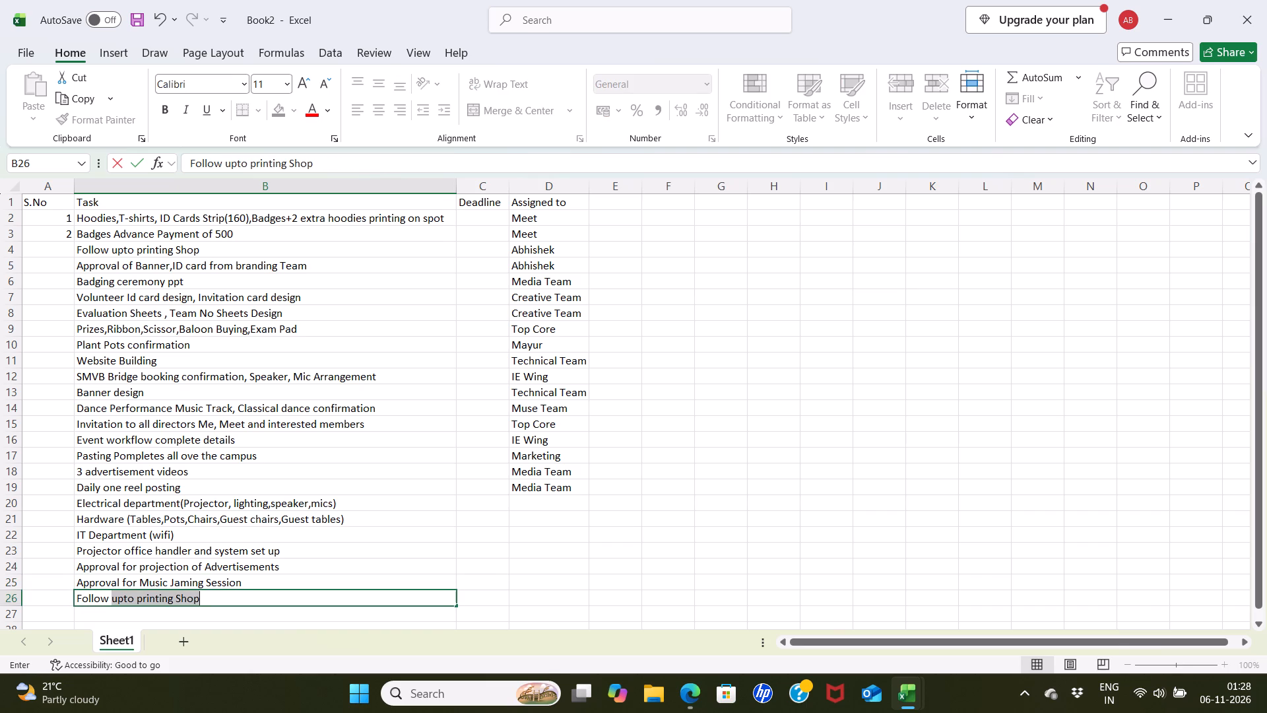
pyautogui.write('up fo')
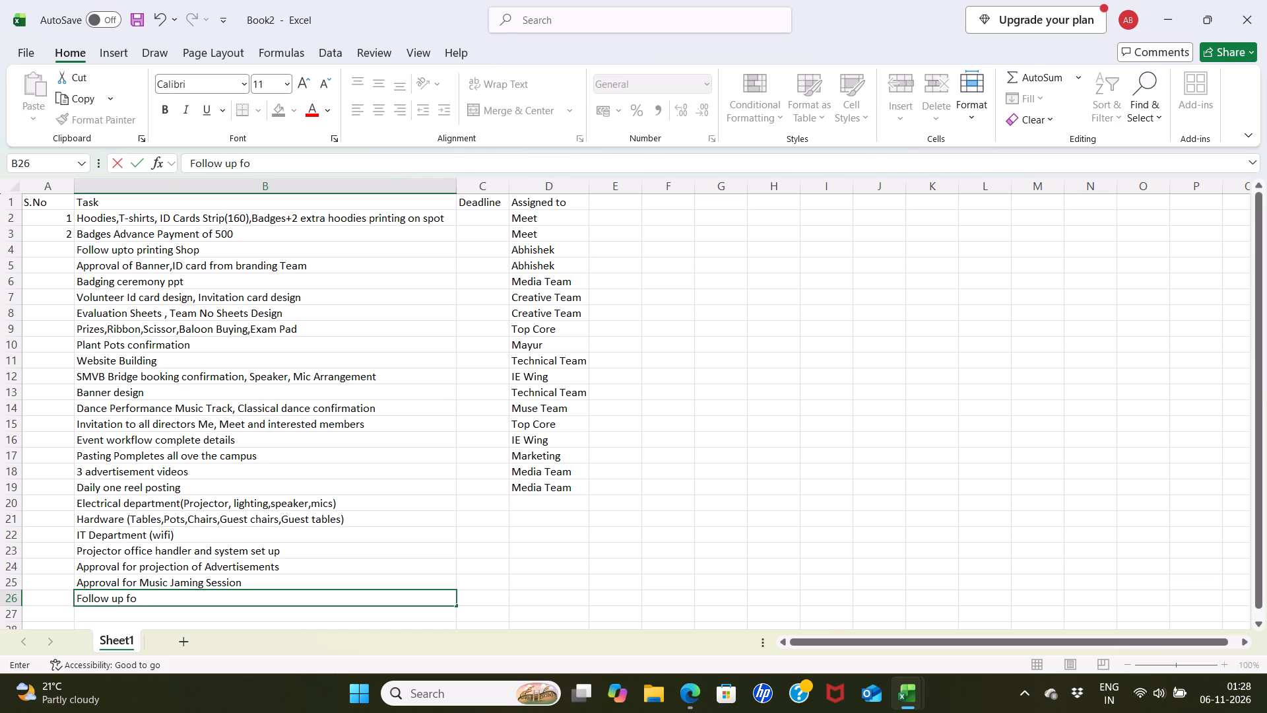
pyautogui.write('r')
pyautogui.press('space')
pyautogui.hotkey('shift', 'i')
pyautogui.write('T d')
pyautogui.press('BackSpace')
pyautogui.write(',')
pyautogui.press('space')
pyautogui.write('Electrical')
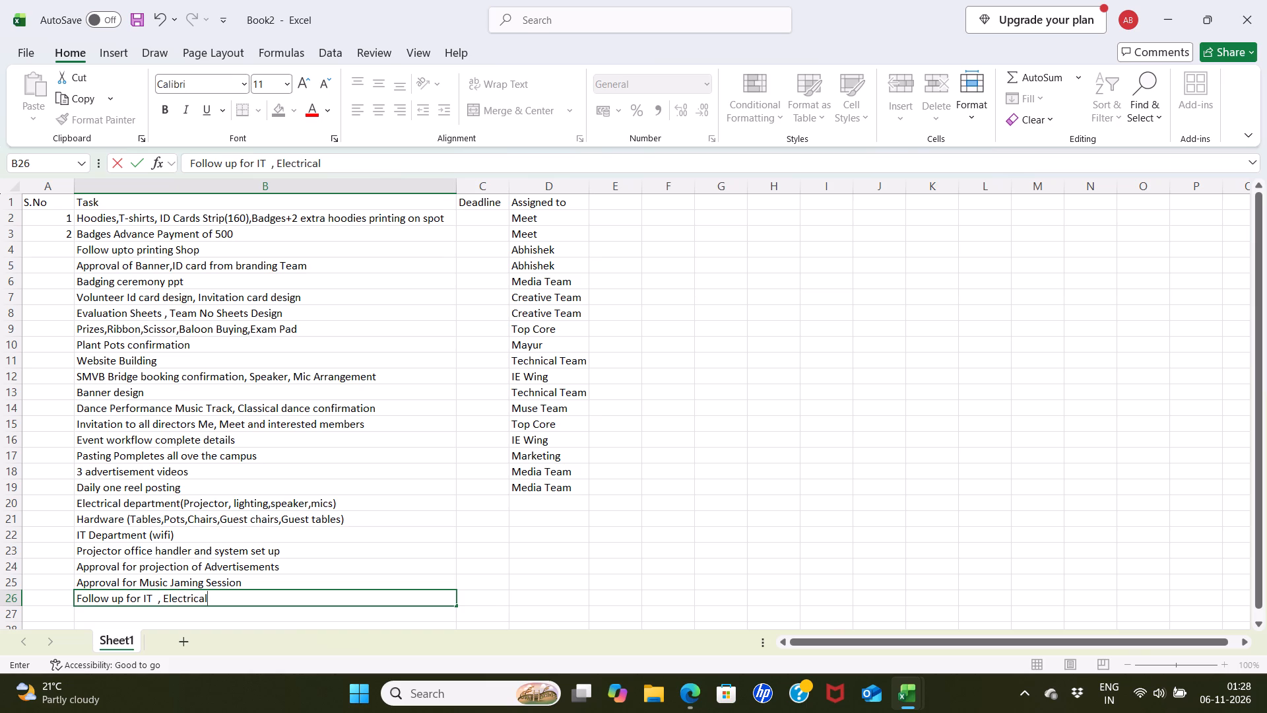
pyautogui.write(', Ha')
pyautogui.write('rdware')
pyautogui.press('space')
pyautogui.write('Depart')
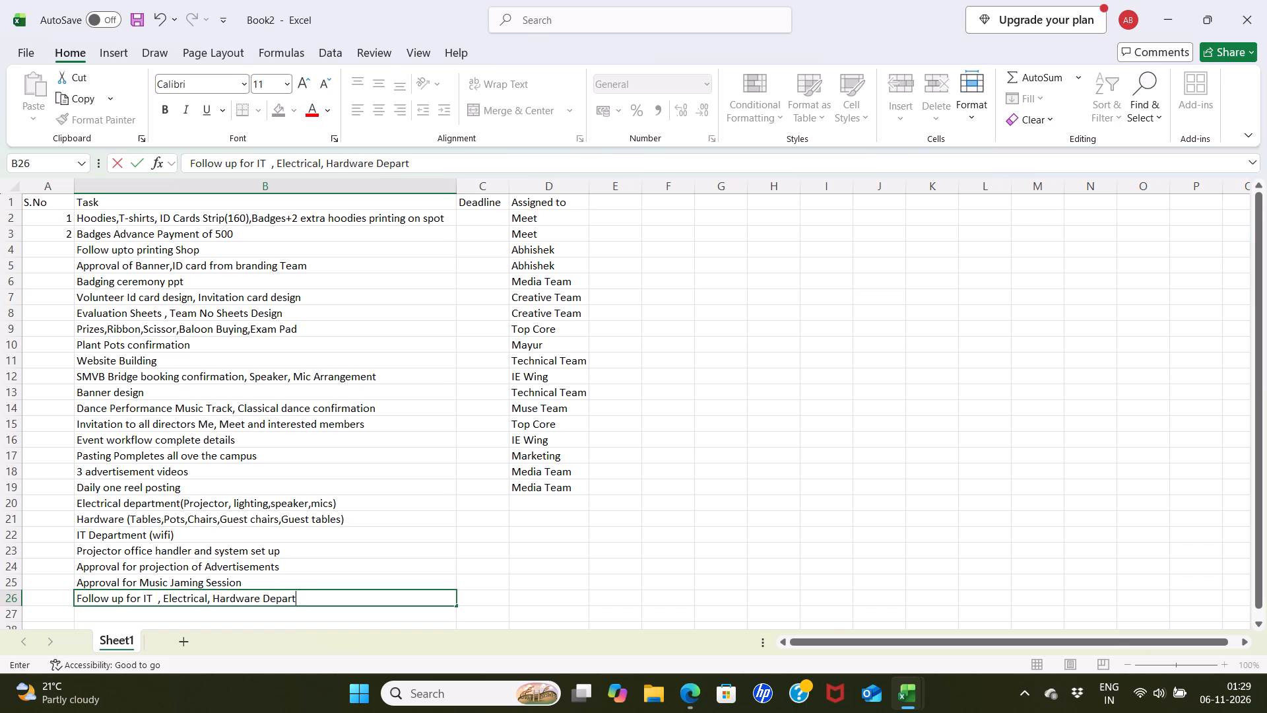
pyautogui.write('mn')
pyautogui.press('BackSpace')
pyautogui.write('ent')
# Enter the task "Saturday Permission for dance Practise" in cell B27, below the department follow-up task.
pyautogui.scroll(-1, 179, 562)
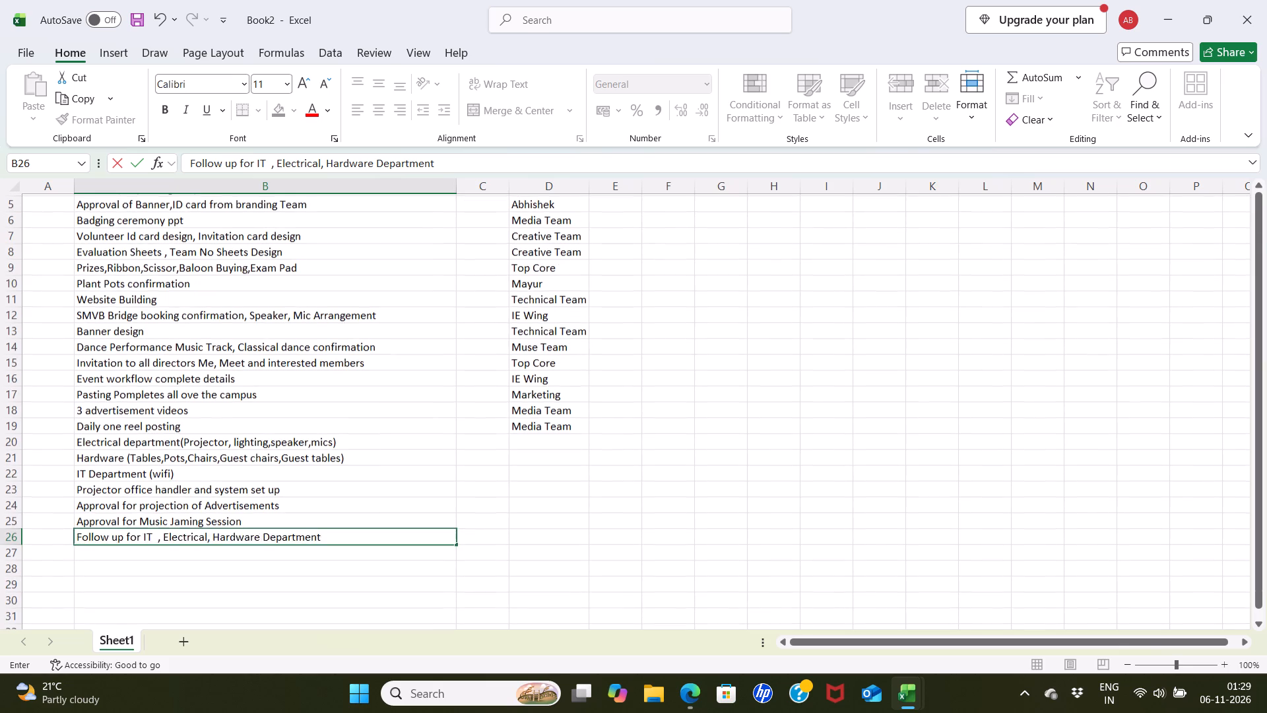
pyautogui.doubleClick(167, 547)
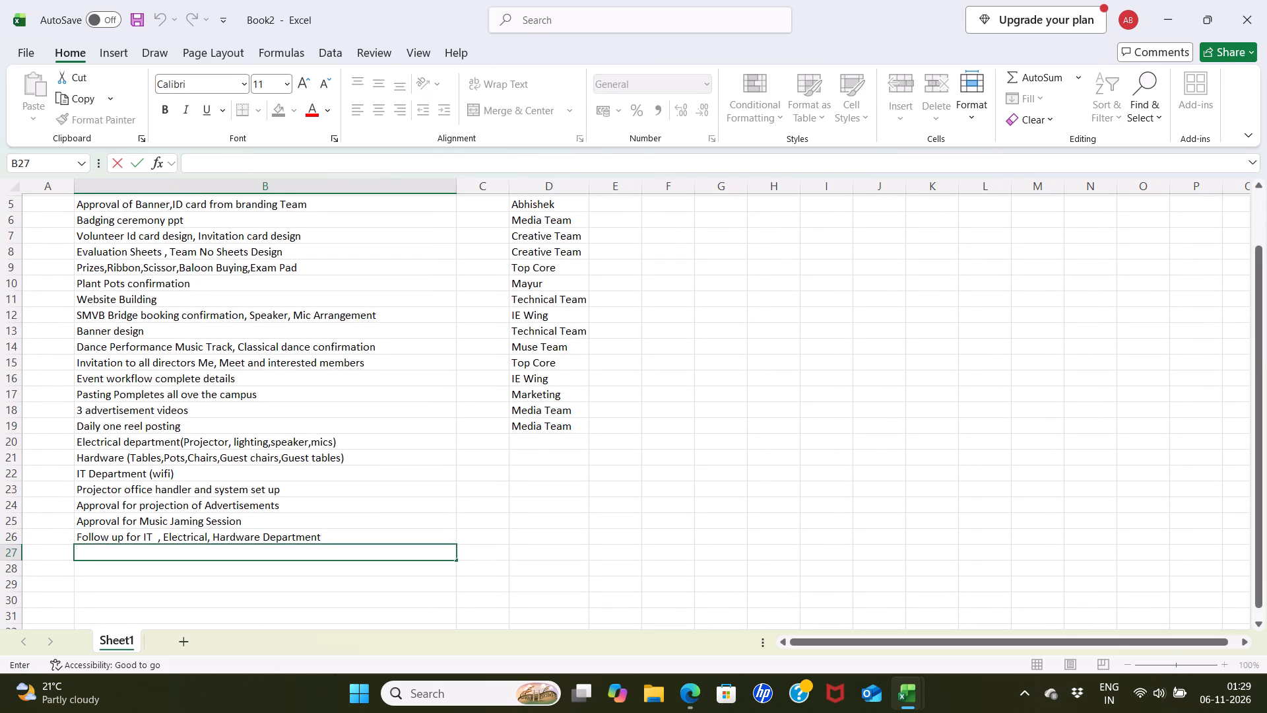
pyautogui.write('Satur')
pyautogui.write('day')
pyautogui.press('space')
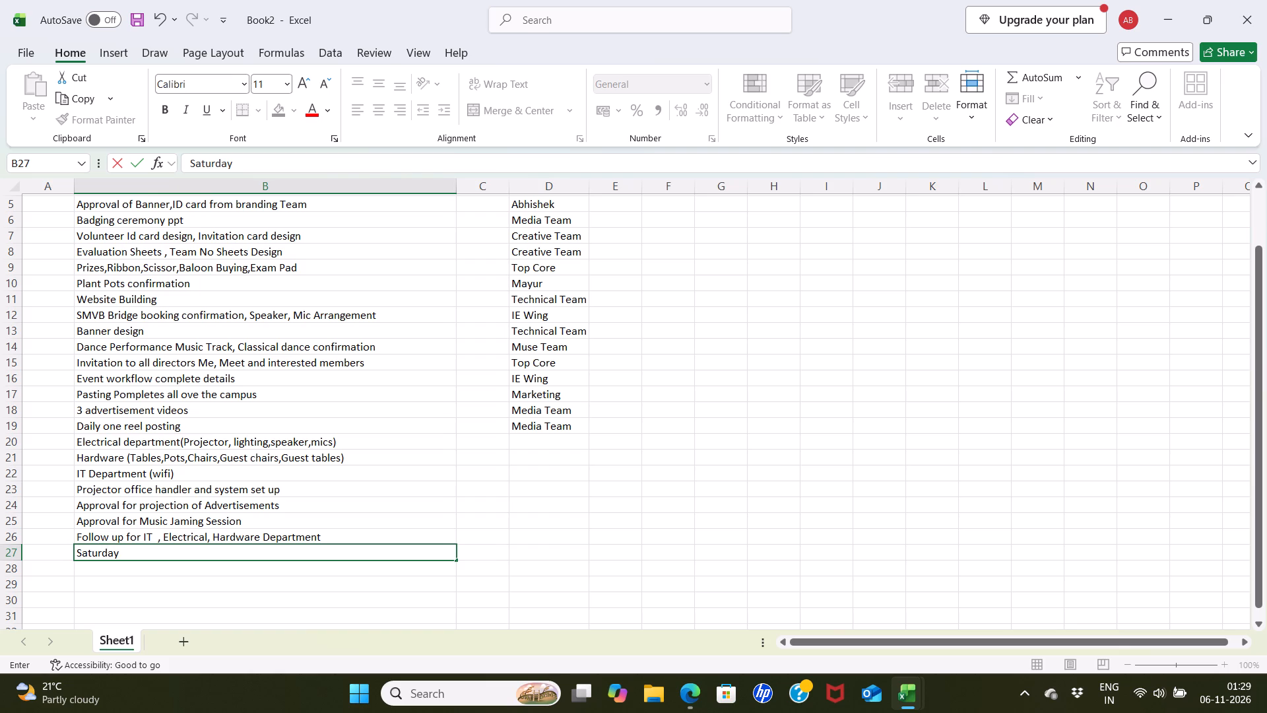
pyautogui.write('Permission for')
pyautogui.press('space')
pyautogui.write('dance Practise')
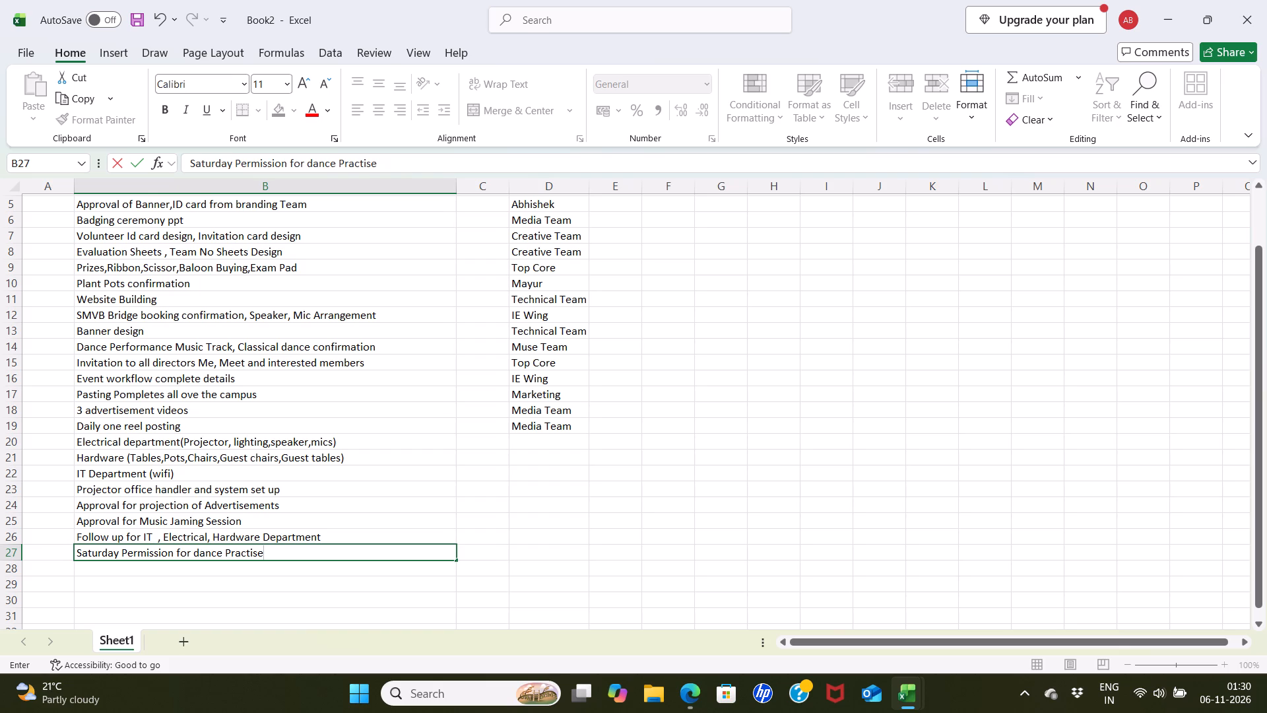
# Enter the task "Guest welcoming Pots" in cell B28, below the dance practice permission task.
pyautogui.doubleClick(214, 569)
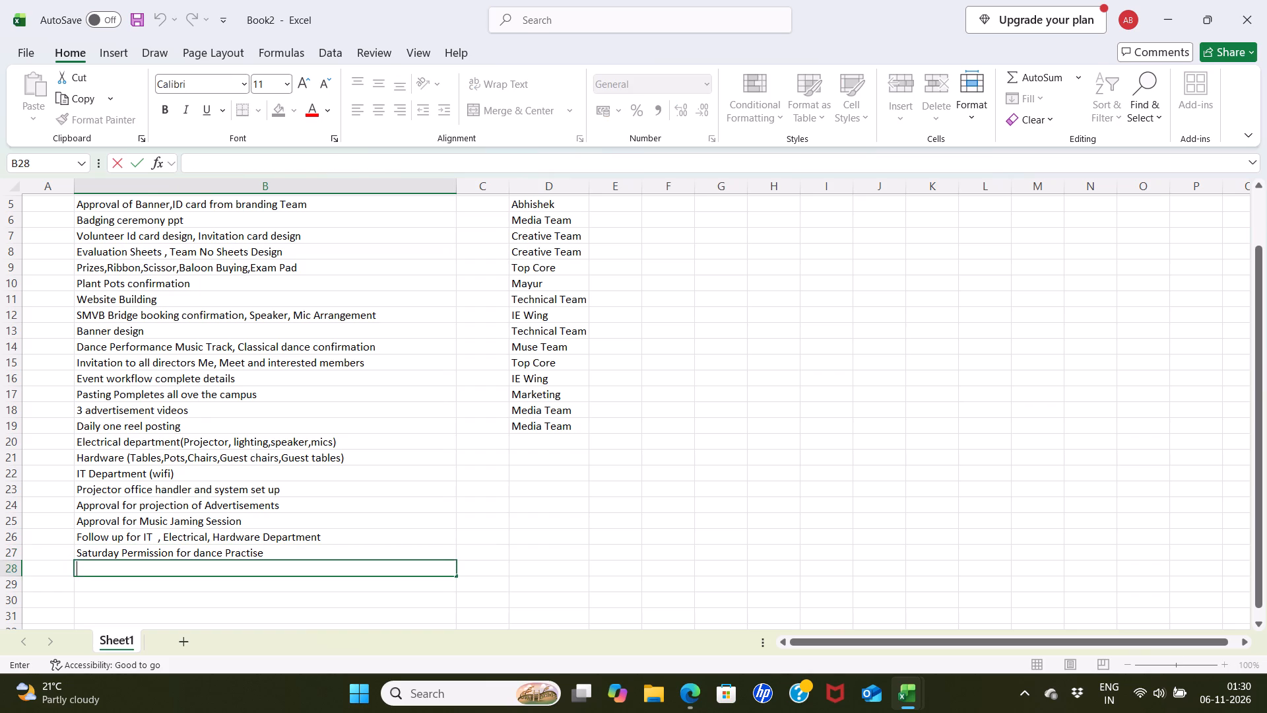
pyautogui.write('Guest')
pyautogui.press('space')
pyautogui.write('welcomin')
pyautogui.press('g')
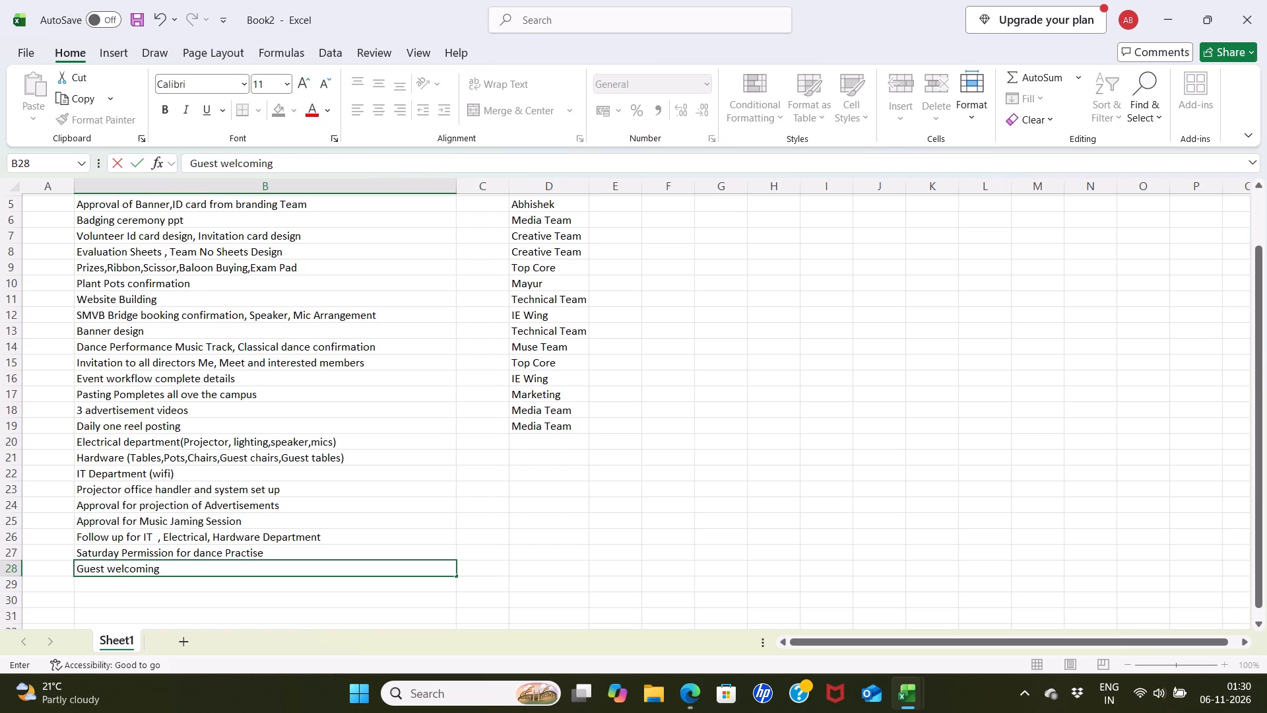
pyautogui.press('space')
pyautogui.write('Pots')
pyautogui.press('space')
pyautogui.press(',')
pyautogui.press('BackSpace')
# Assign the guest welcoming pots task to Mayur in cell D28.
pyautogui.doubleClick(544, 572)
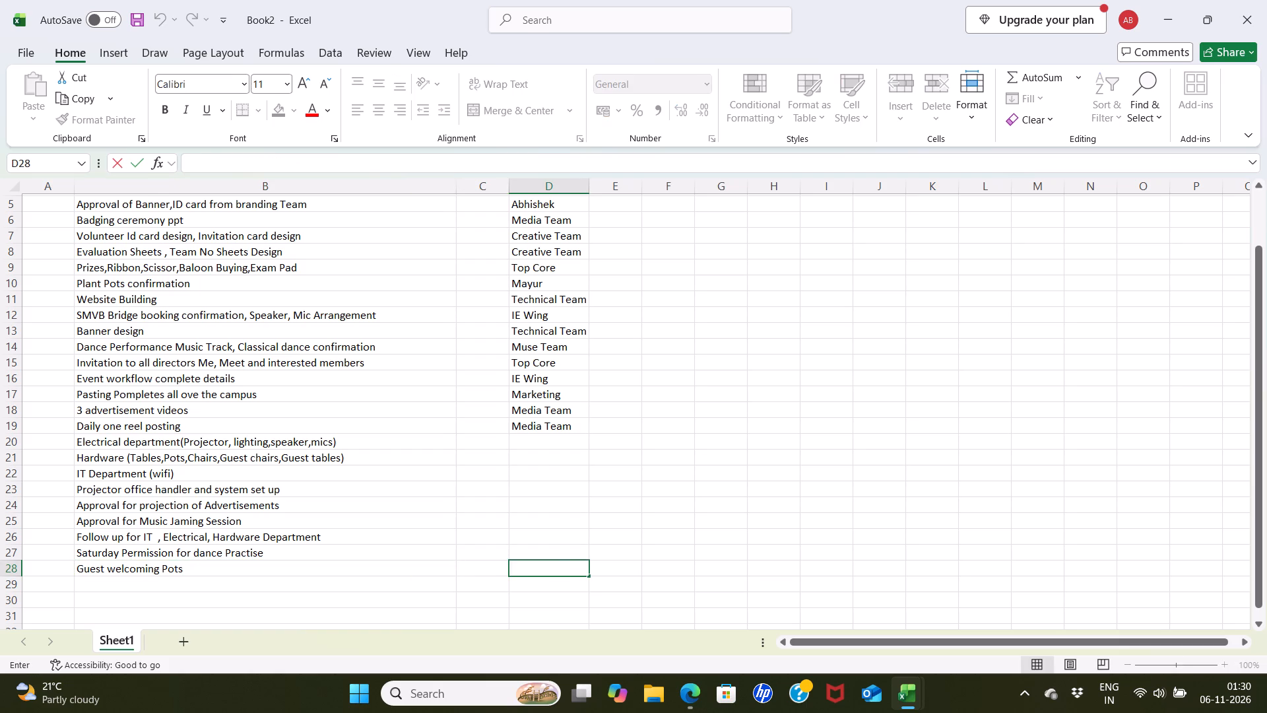
pyautogui.write('Ma')
pyautogui.write('yur')
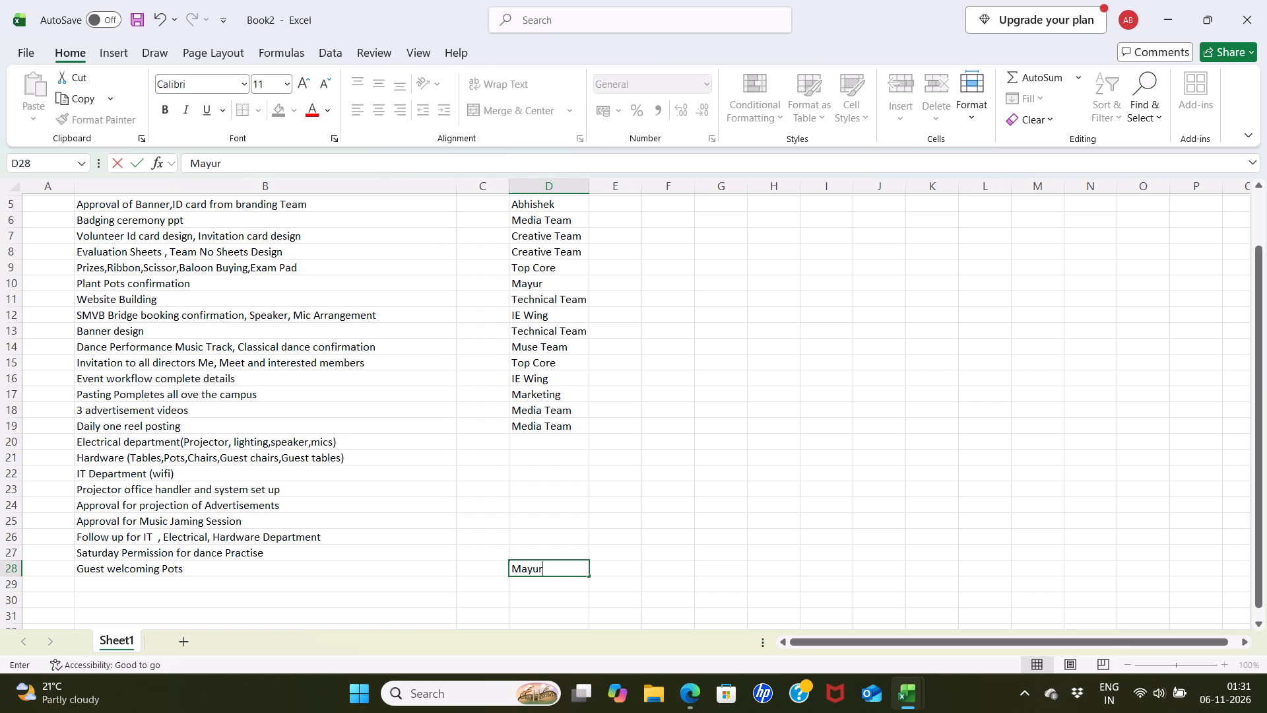
# Enter the task "Guest welcoming water bottle, remark sheet, pen" in cell B29, below the welcoming pots task.
pyautogui.doubleClick(301, 584)
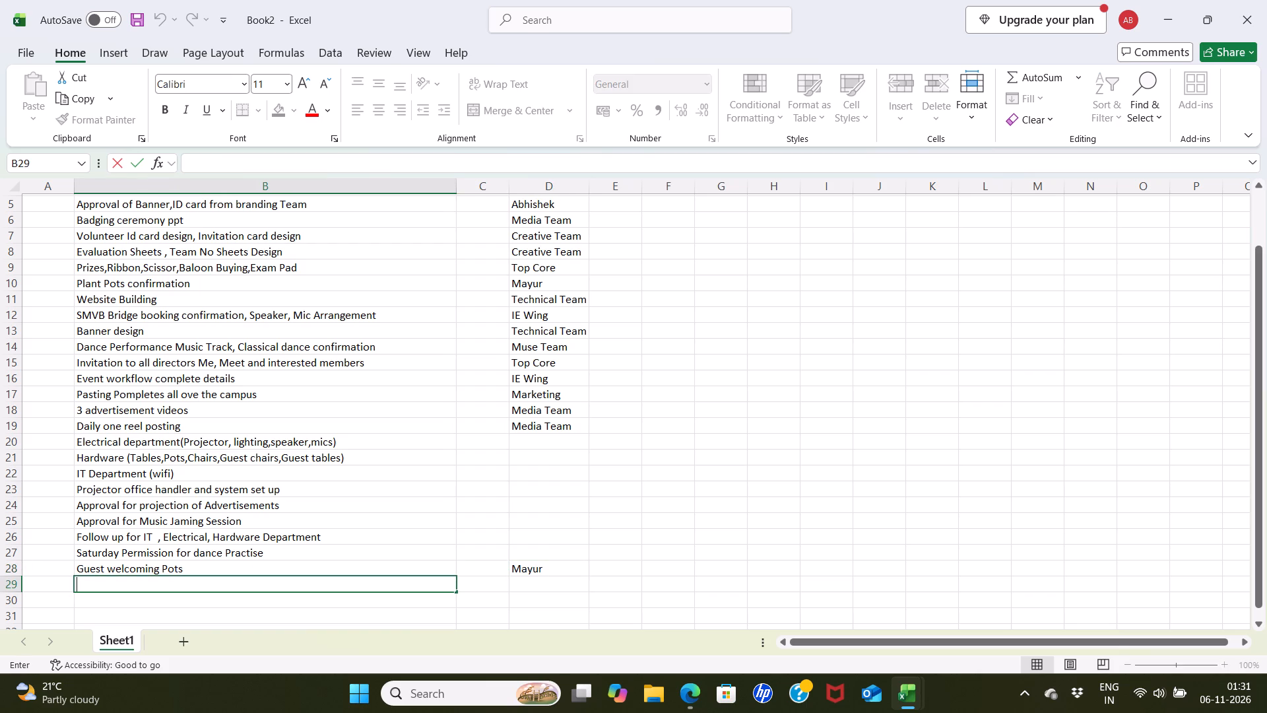
pyautogui.write('Gus')
pyautogui.press('BackSpace')
pyautogui.write('est welcoming')
pyautogui.press('space')
pyautogui.write('wa')
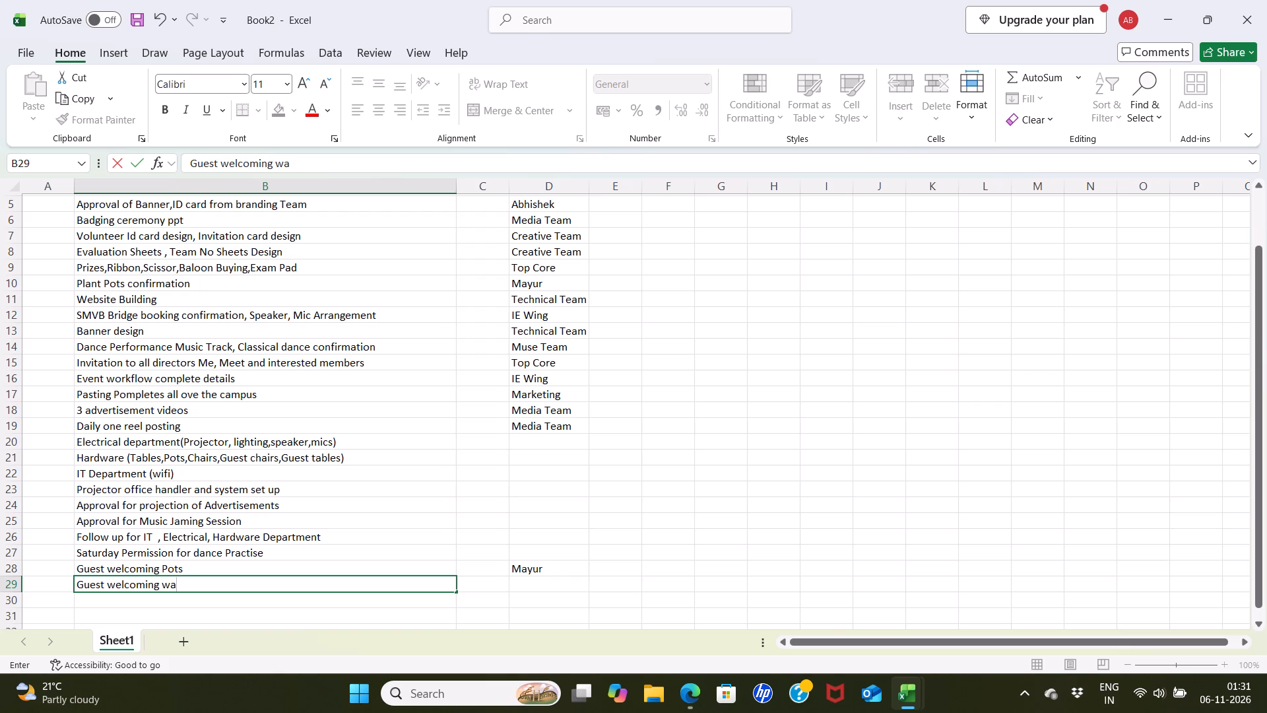
pyautogui.write('ter')
pyautogui.press('space')
pyautogui.write('bott')
pyautogui.write('le')
pyautogui.write(', remark sheet')
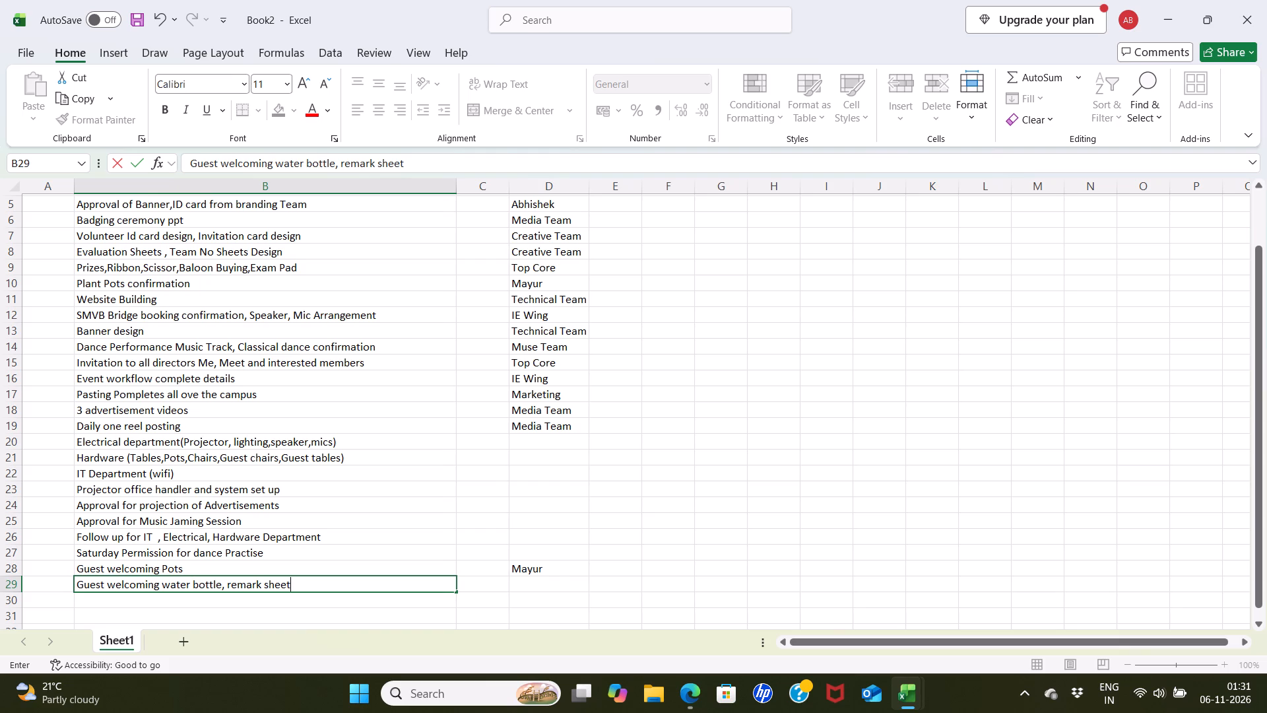
pyautogui.write(',')
pyautogui.press('space')
pyautogui.write('pen')
# Open the Assigned to cell D29 of the guest water bottle, remark sheet and pen task for editing.
pyautogui.doubleClick(532, 585)
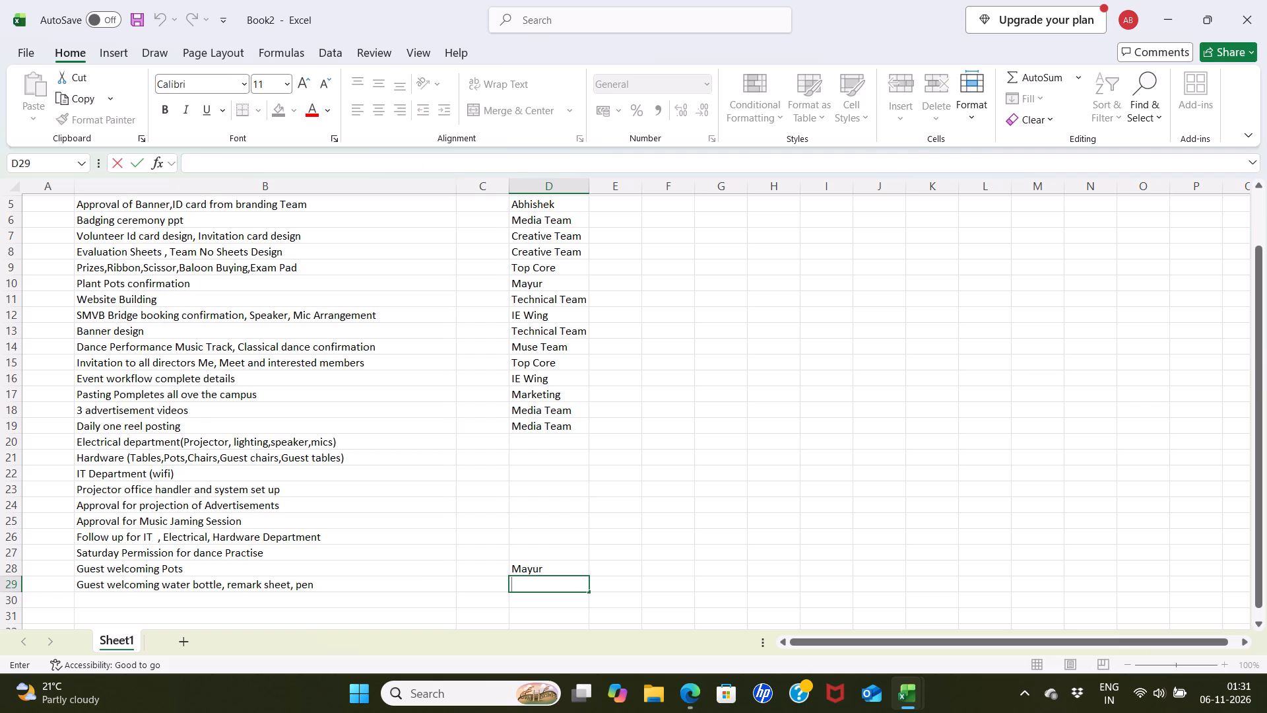
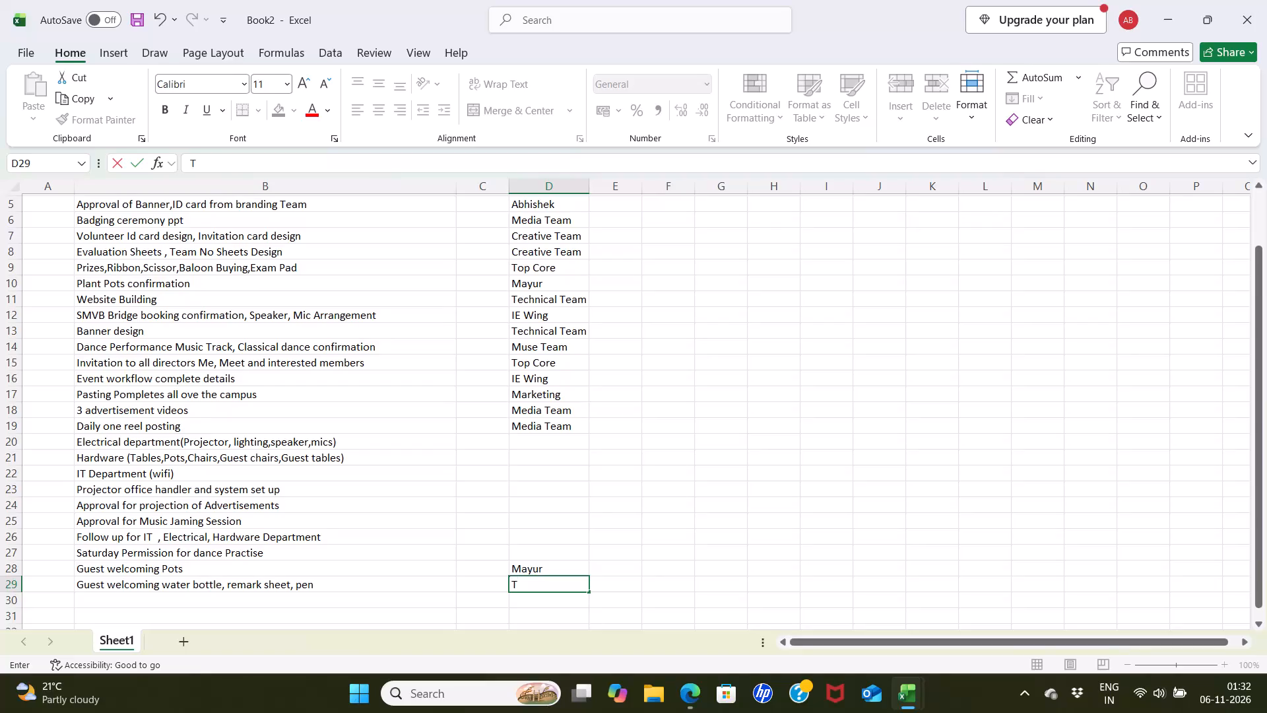
# Assign the guest water bottle, remark sheet and pen task to Top Core in cell D29.
pyautogui.write('op')
pyautogui.press('space')
pyautogui.write('Core')
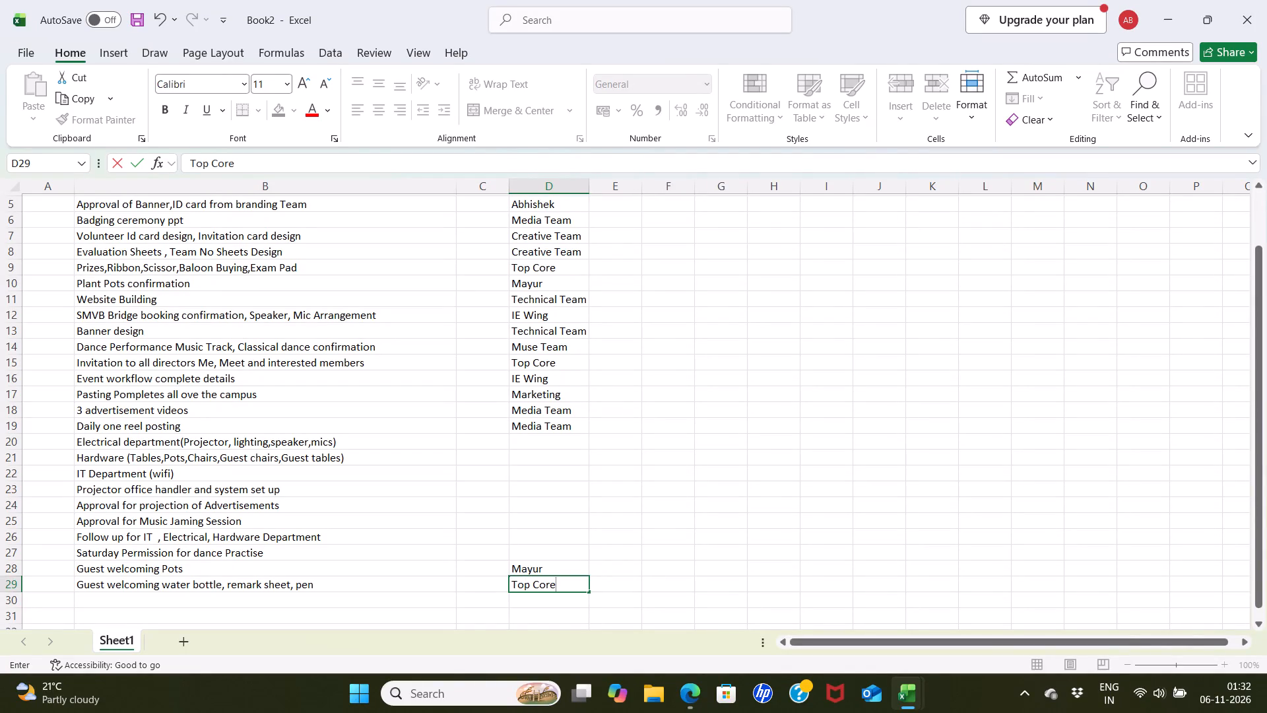
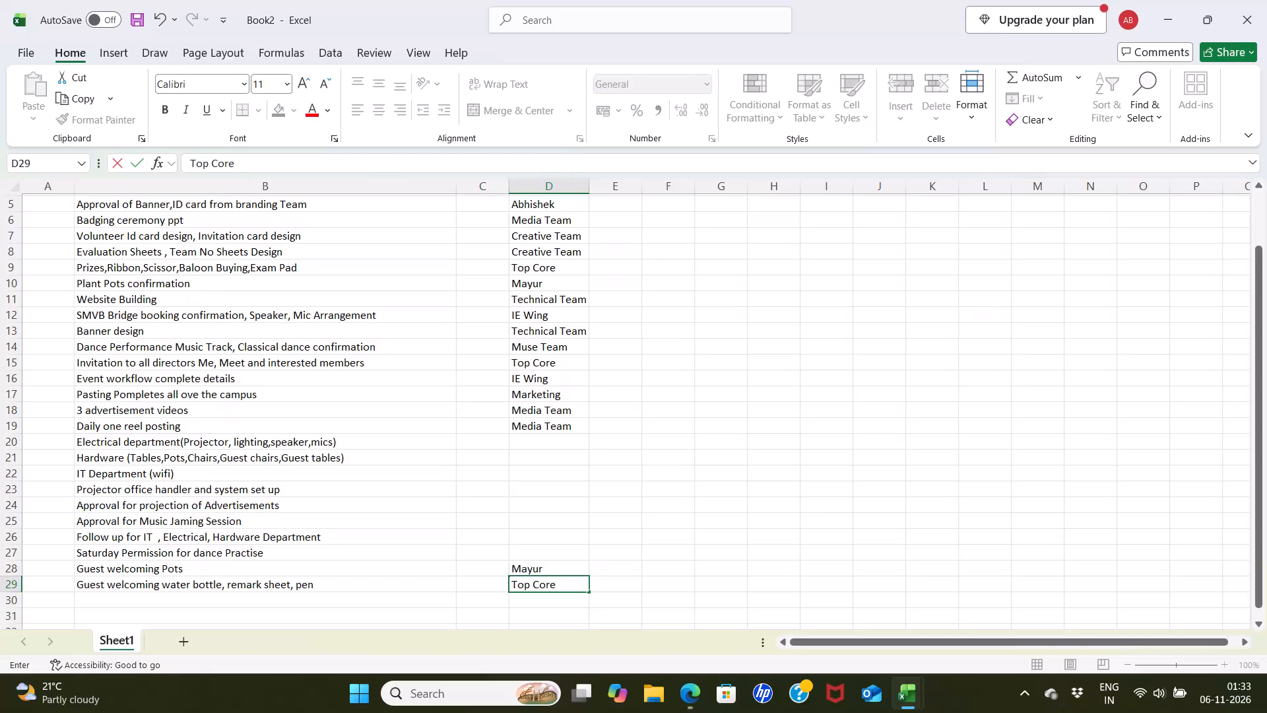
# Add the task "No of guest confirmation" in cell B30, below the guest welcoming tasks.
pyautogui.doubleClick(318, 603)
pyautogui.write('No of')
pyautogui.press('space')
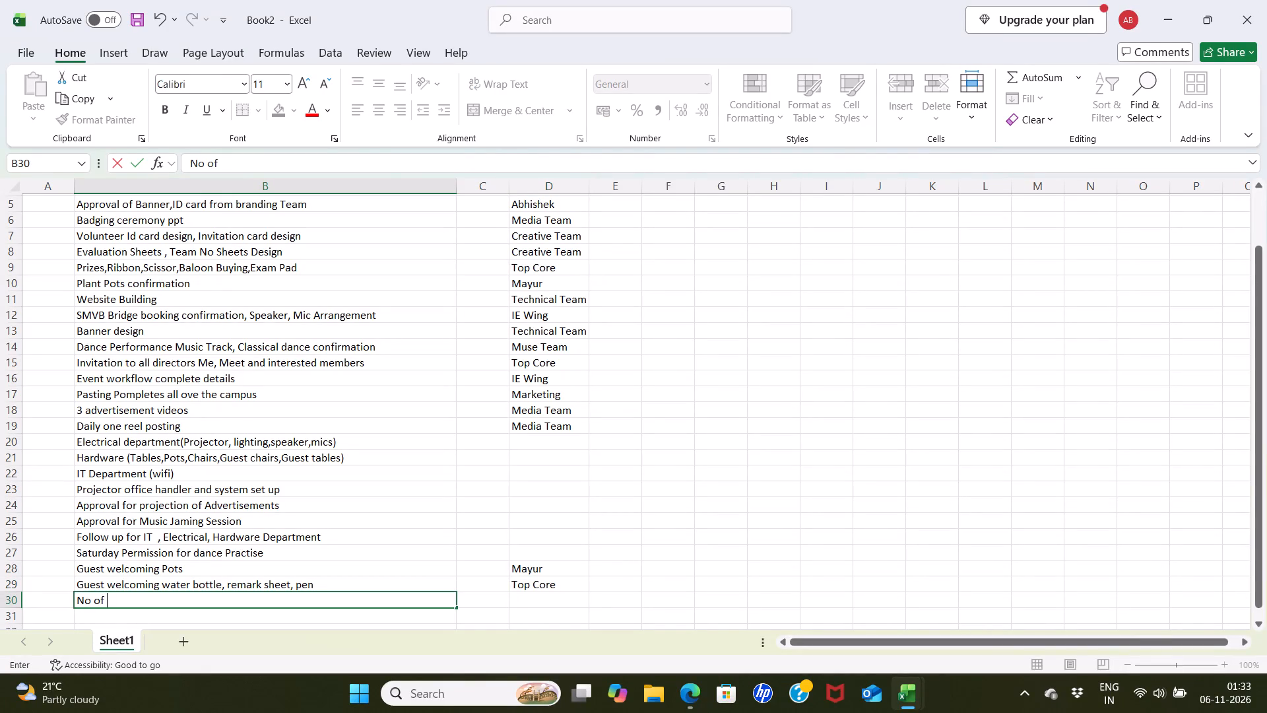
pyautogui.write('guest')
pyautogui.press('space')
pyautogui.write('confirmation')
pyautogui.press('space')
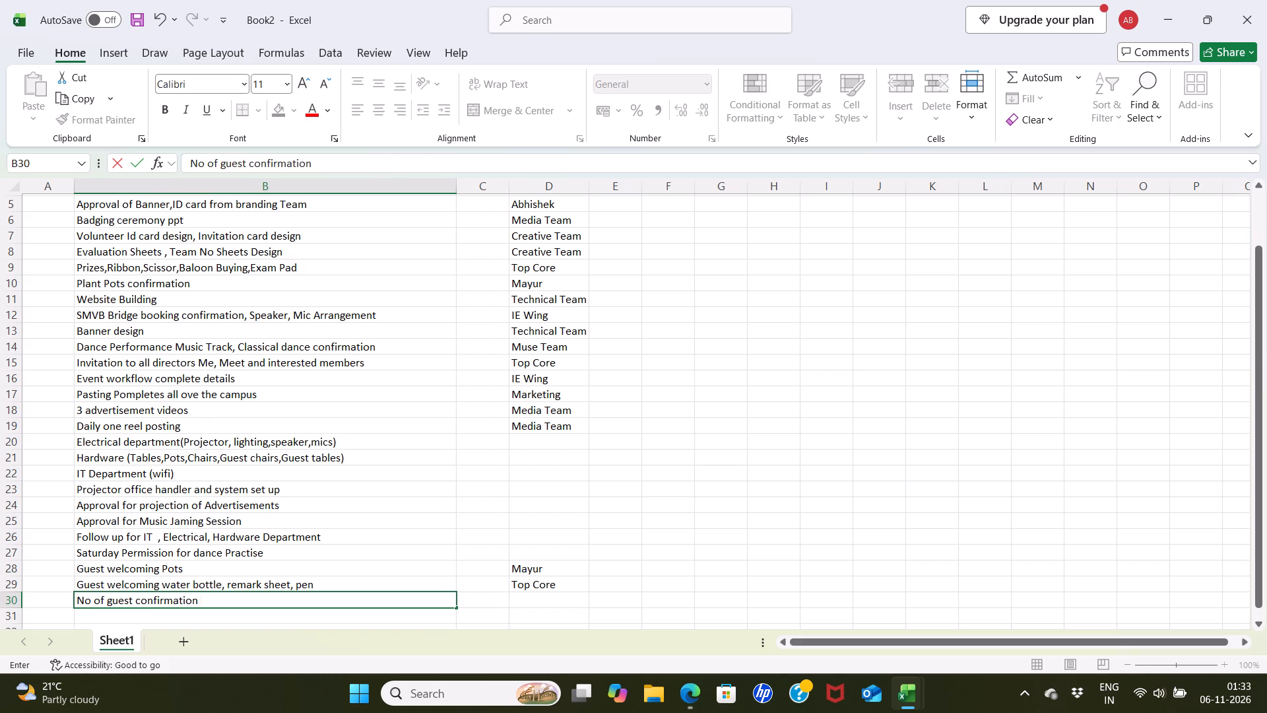
pyautogui.scroll(2, 306, 491)
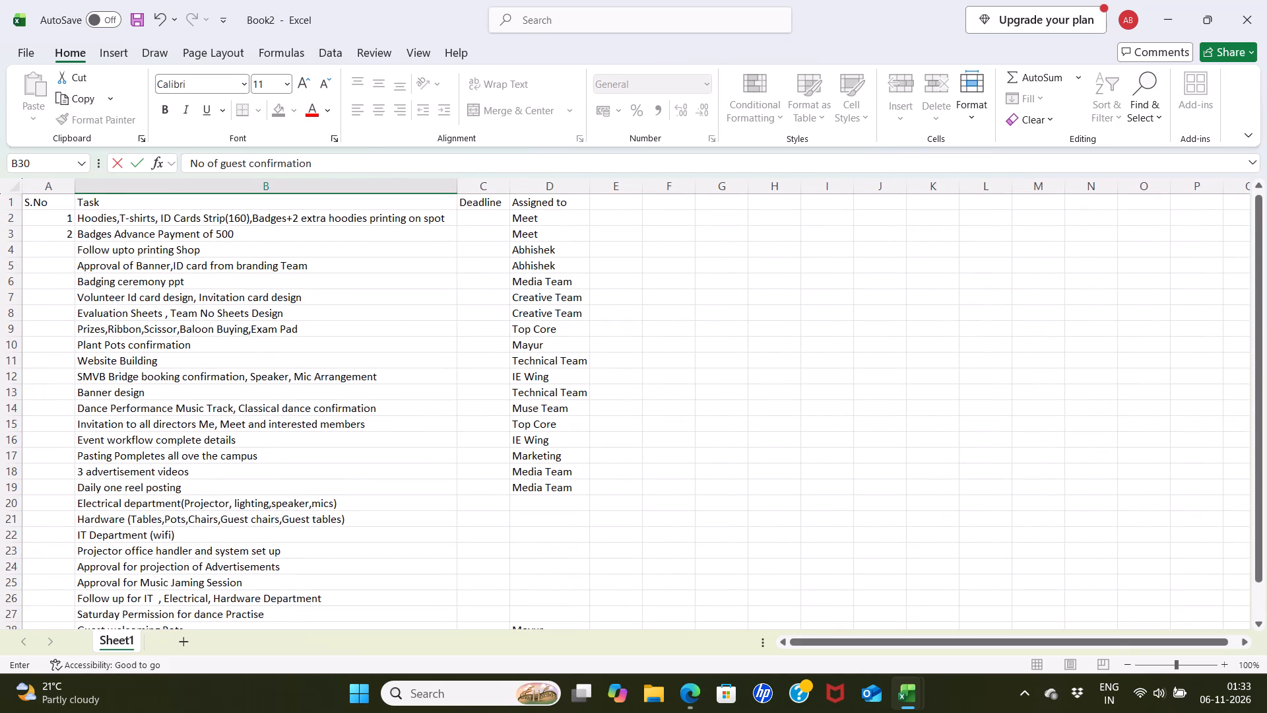
pyautogui.scroll(-1, 324, 463)
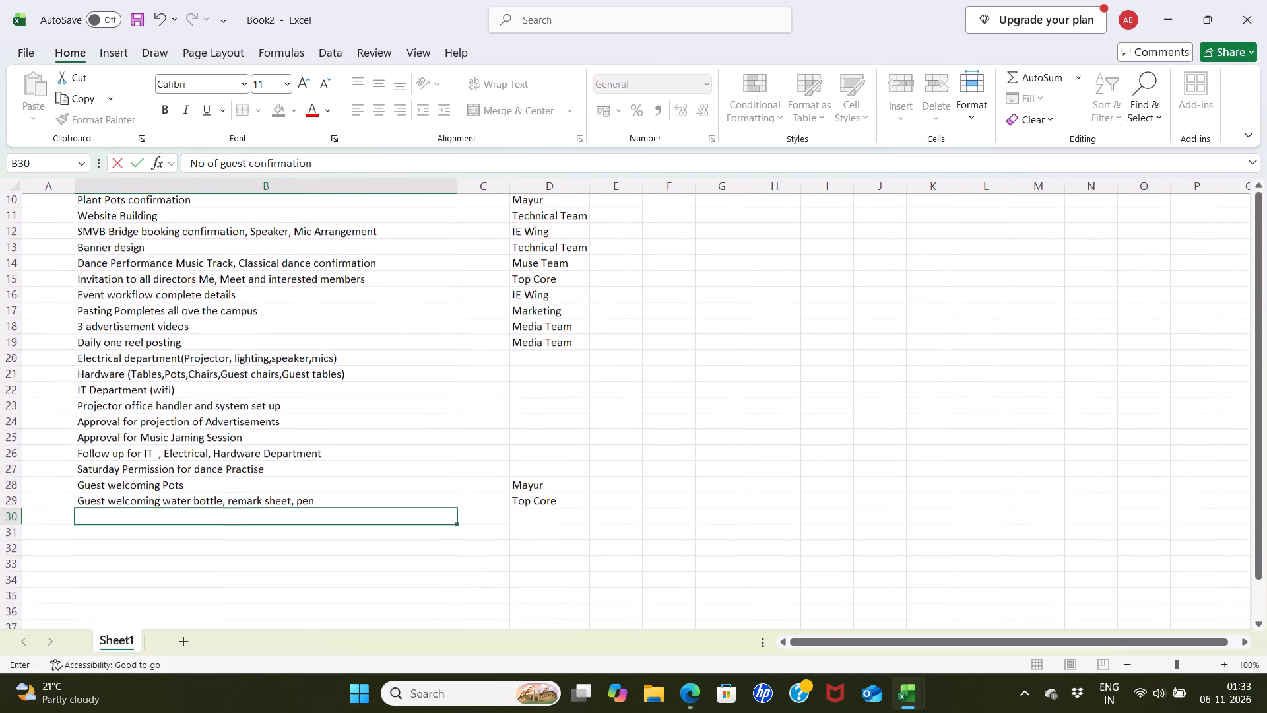
pyautogui.doubleClick(543, 524)
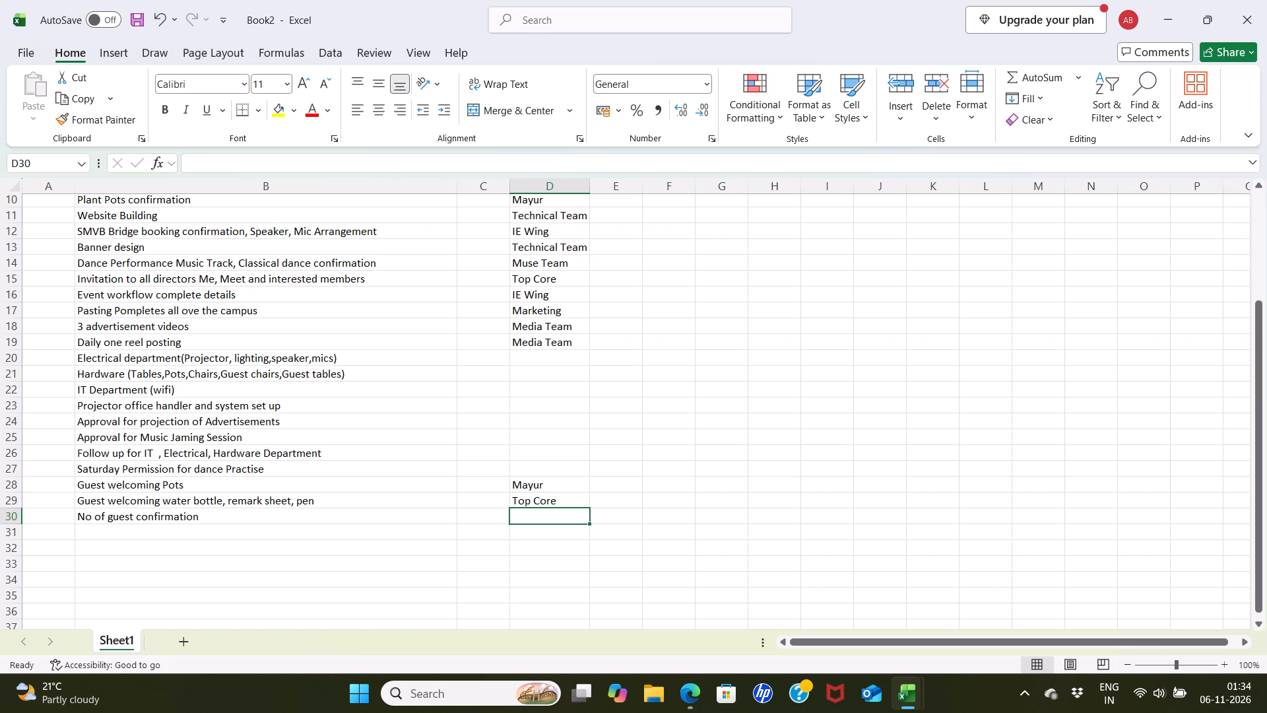
# Extend the task in cell B30 to read "No of guest confirmation from judiciary side and their requirements".
pyautogui.doubleClick(272, 516)
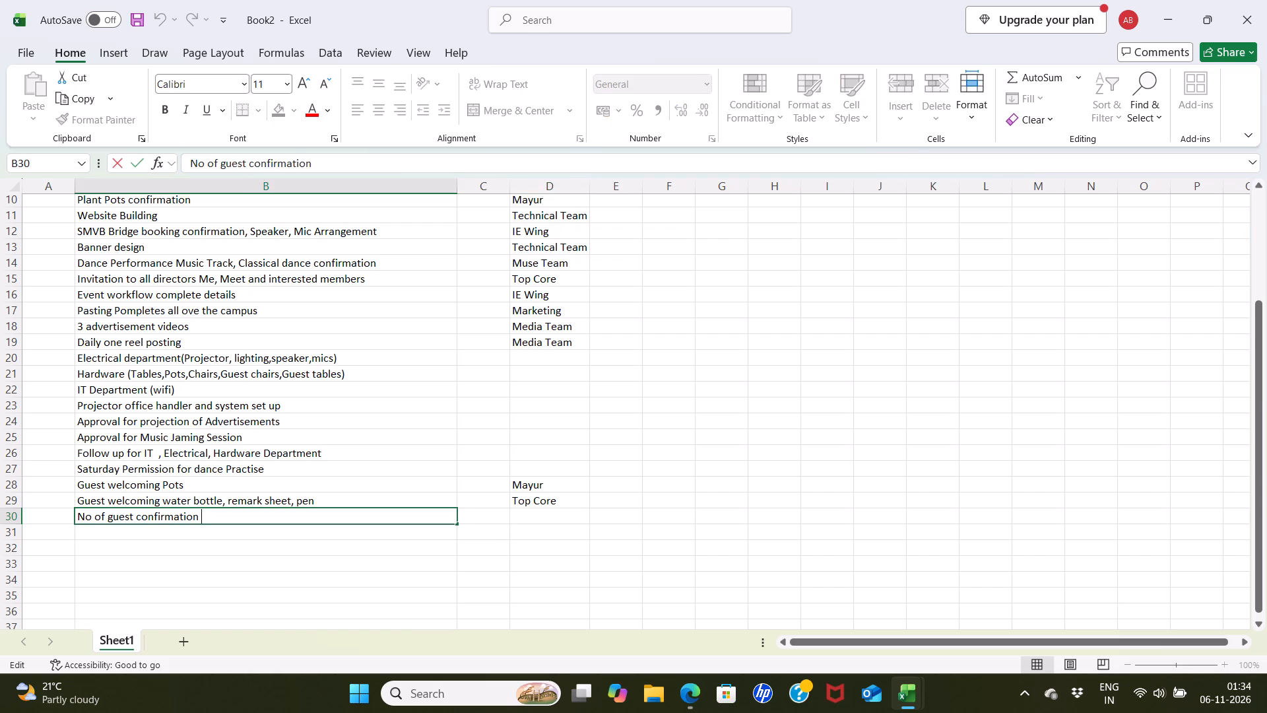
pyautogui.press(',')
pyautogui.press('BackSpace')
pyautogui.press('BackSpace')
pyautogui.press('space')
pyautogui.write('from')
pyautogui.press('space')
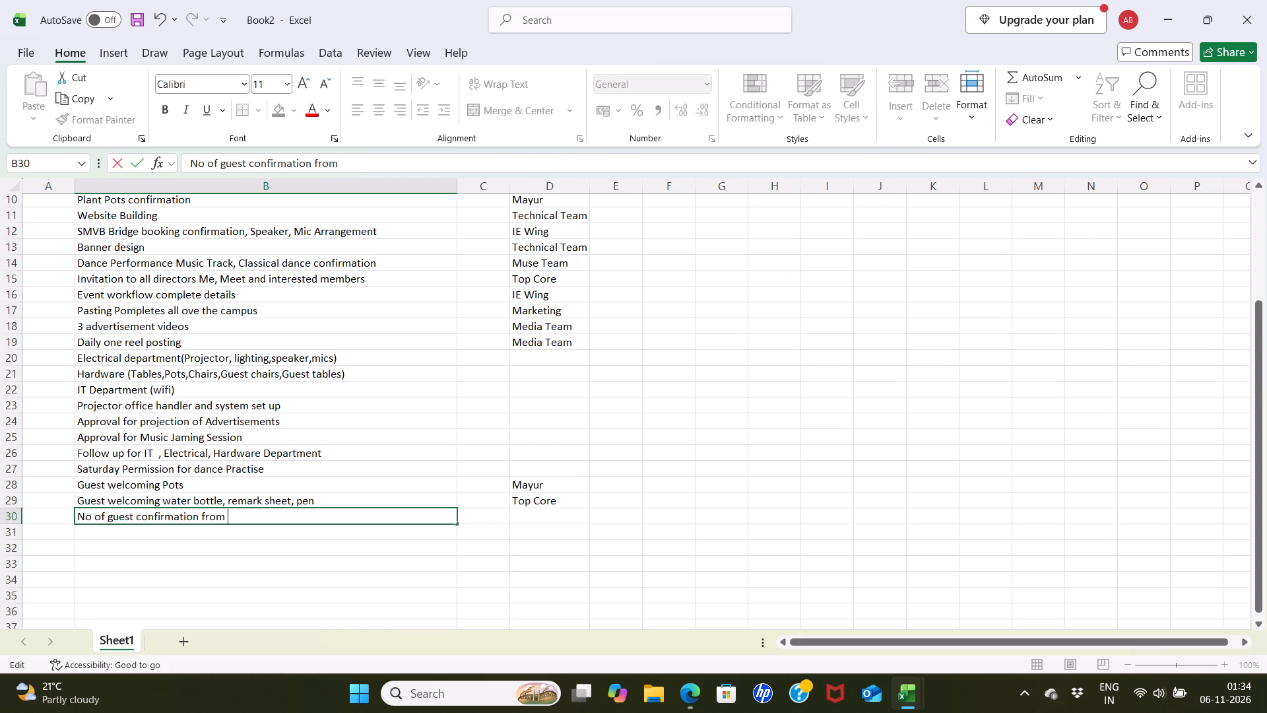
pyautogui.write('judiciary side and their')
pyautogui.press('space')
pyautogui.write('requirement')
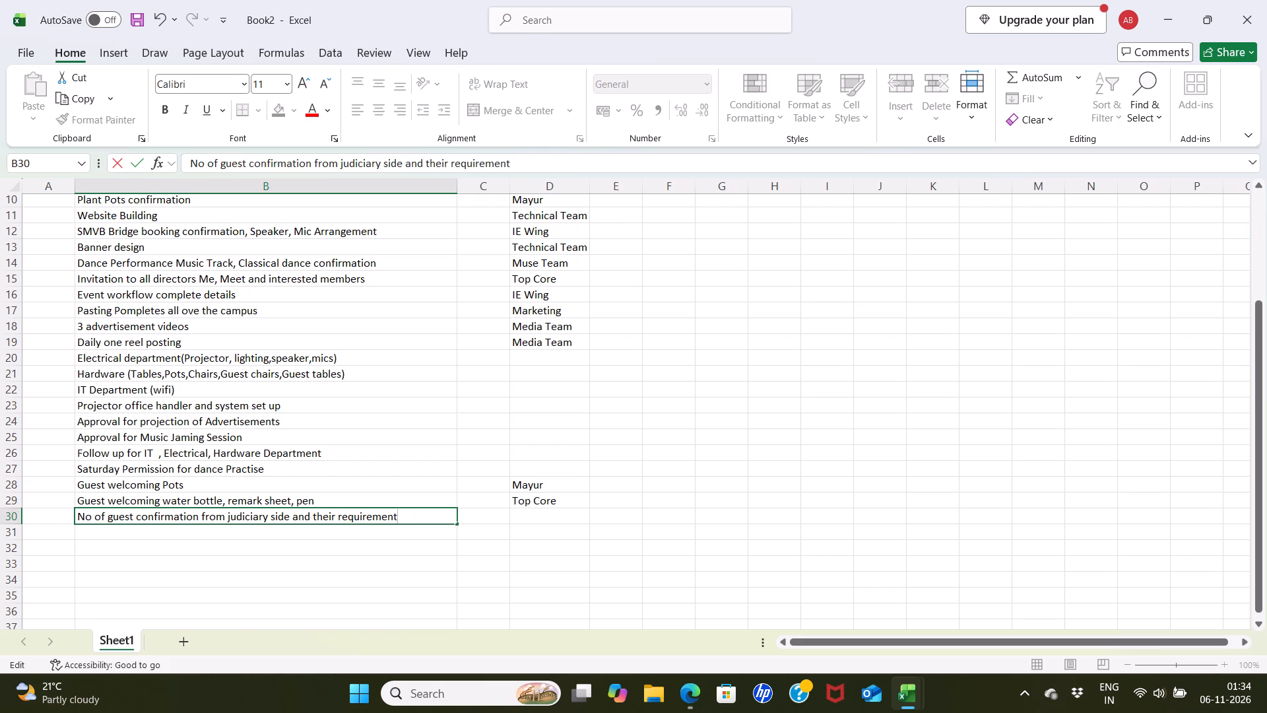
pyautogui.press('s')
# Assign the guest confirmation task to Nitish in cell D30.
pyautogui.doubleClick(526, 520)
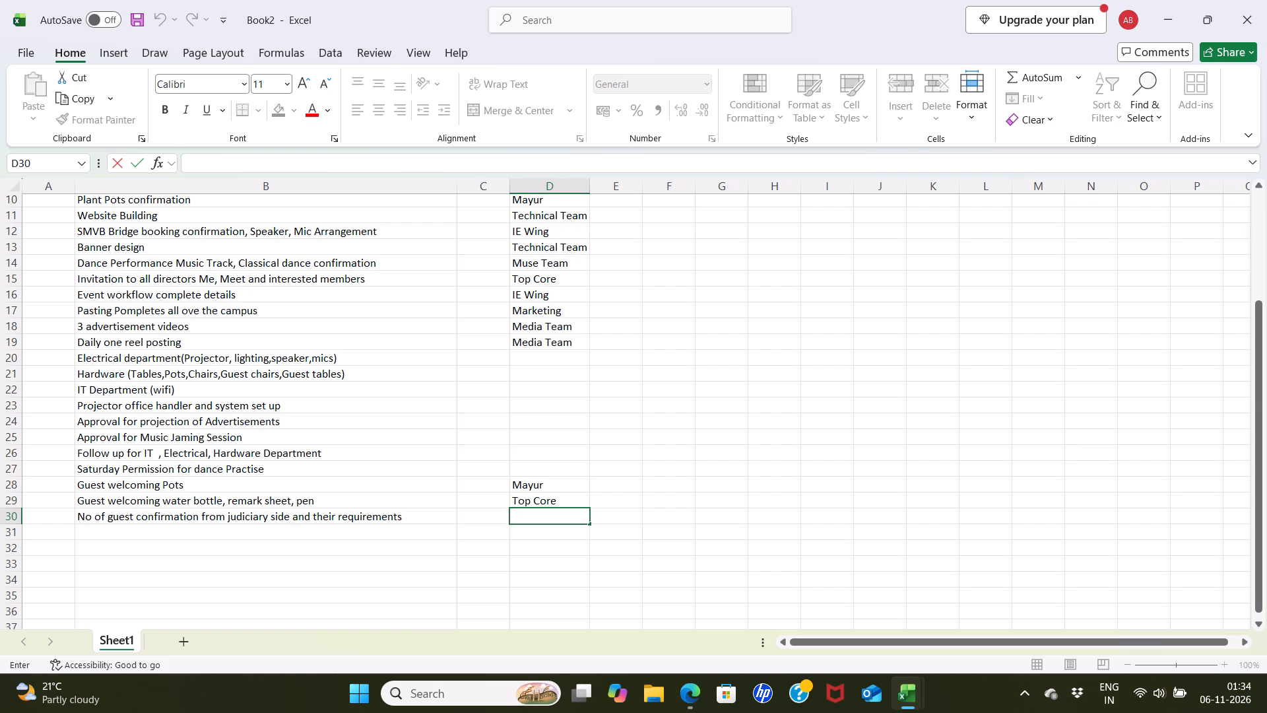
pyautogui.write('Nitish')
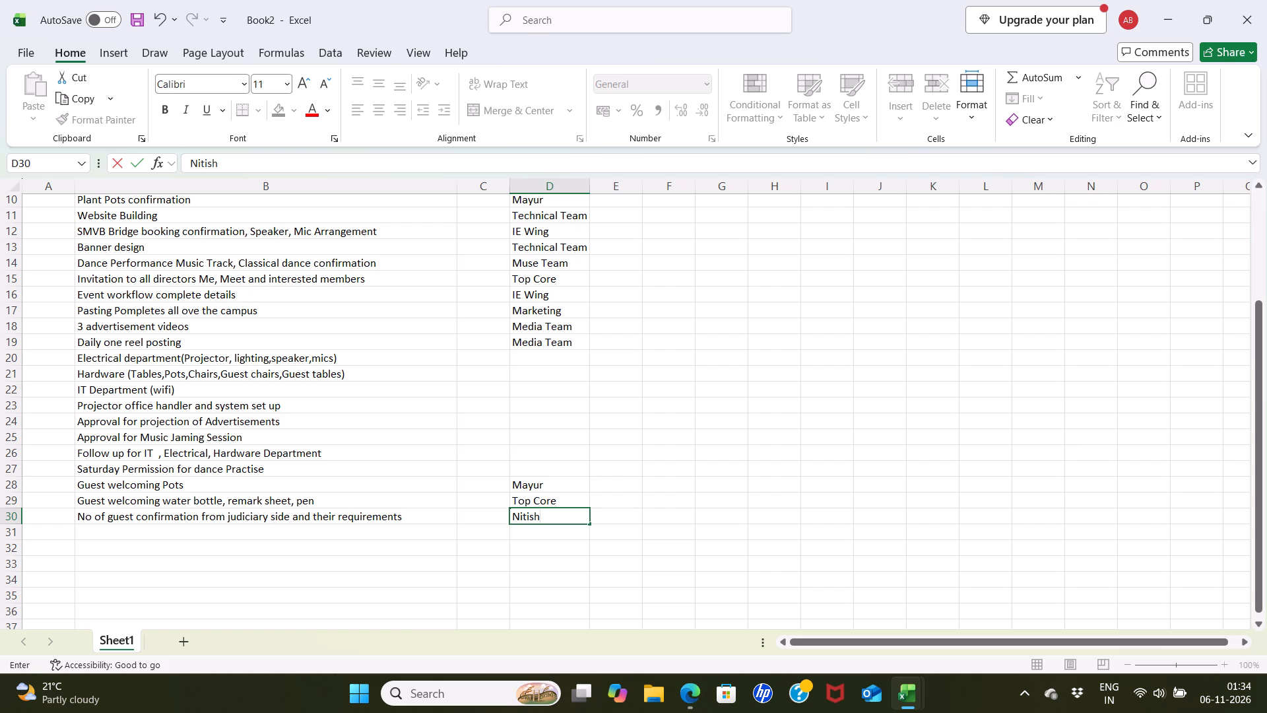
pyautogui.doubleClick(164, 529)
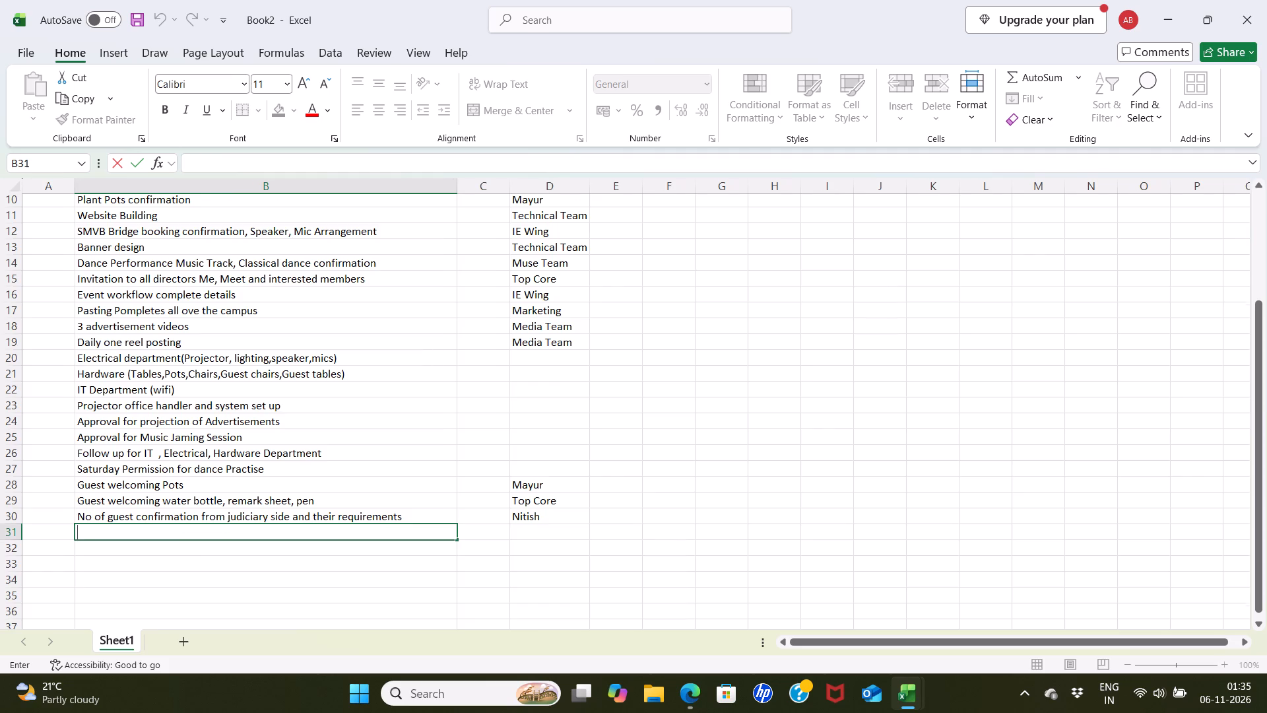
# Append ",rope for bdrop, double tape and tape" to the prizes and supplies buying task in cell B9.
pyautogui.scroll(1, 269, 318)
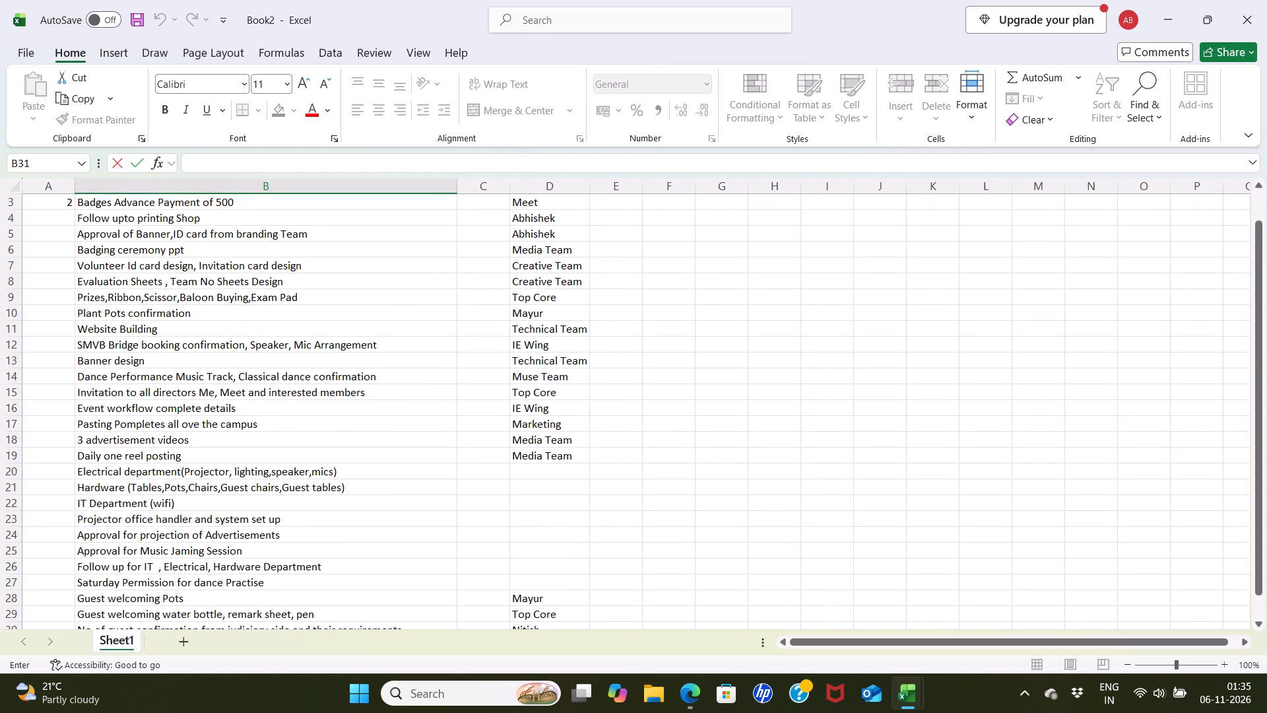
pyautogui.doubleClick(374, 297)
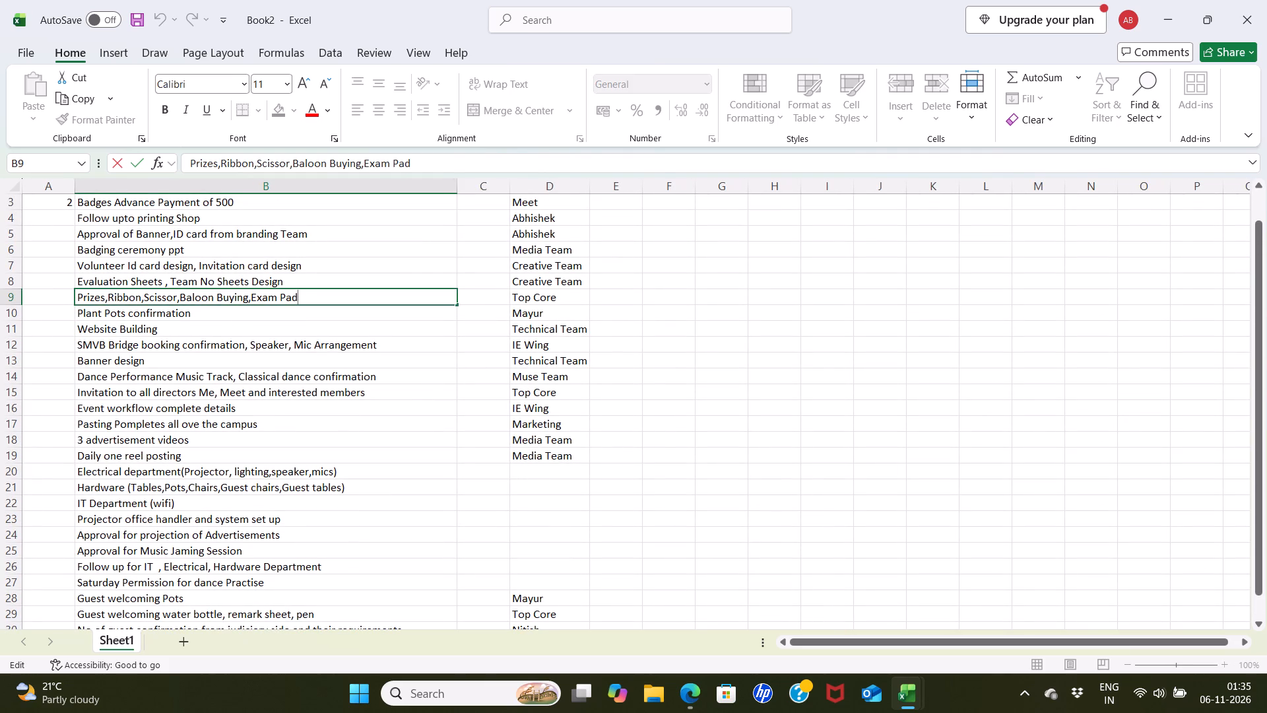
pyautogui.write(',rope')
pyautogui.press('space')
pyautogui.write('for bd')
pyautogui.write('rop')
pyautogui.write(', double ta')
pyautogui.write('pe a')
pyautogui.write('nd tape')
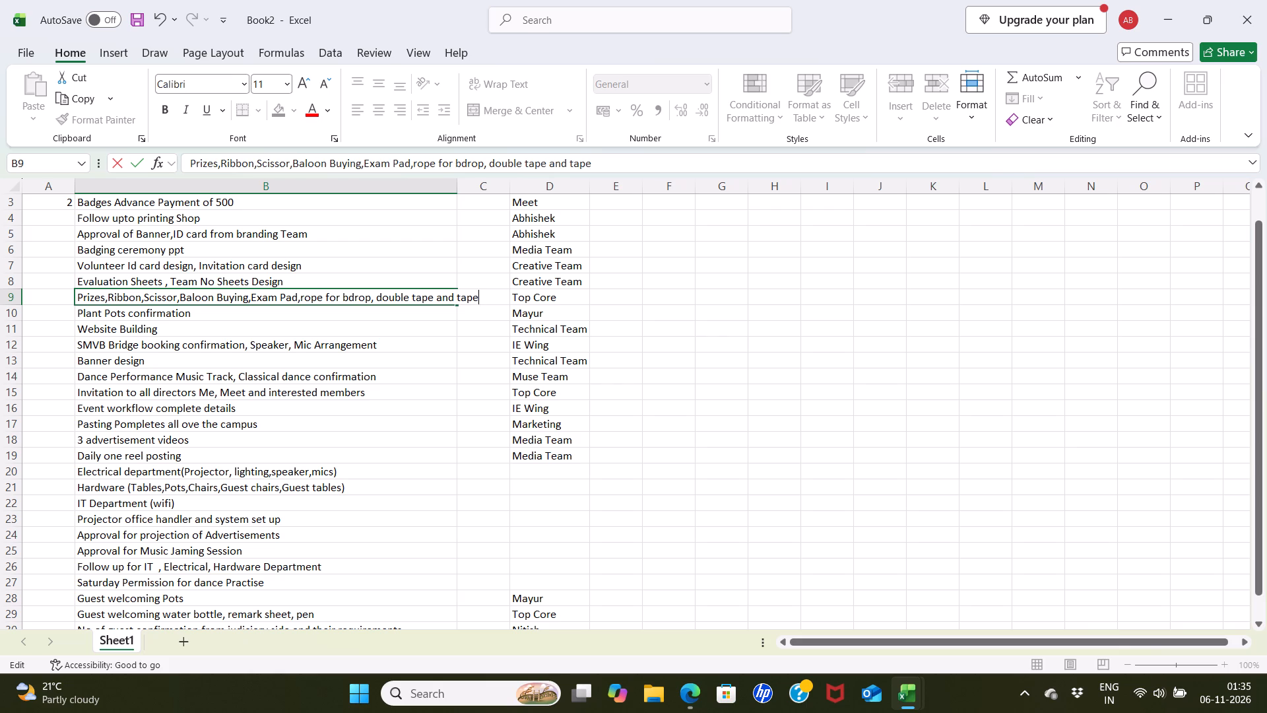
# Auto-fit the width of the Task column B to its longest entry.
pyautogui.click(453, 192)
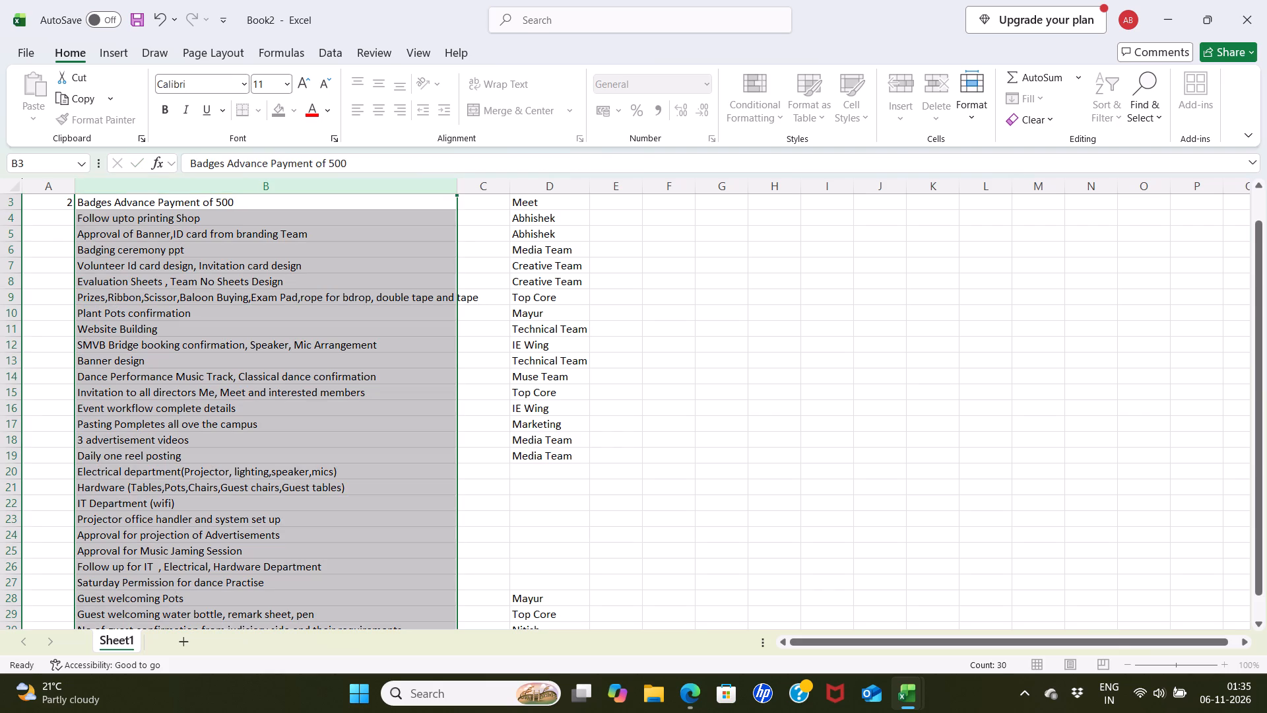
pyautogui.doubleClick(453, 192)
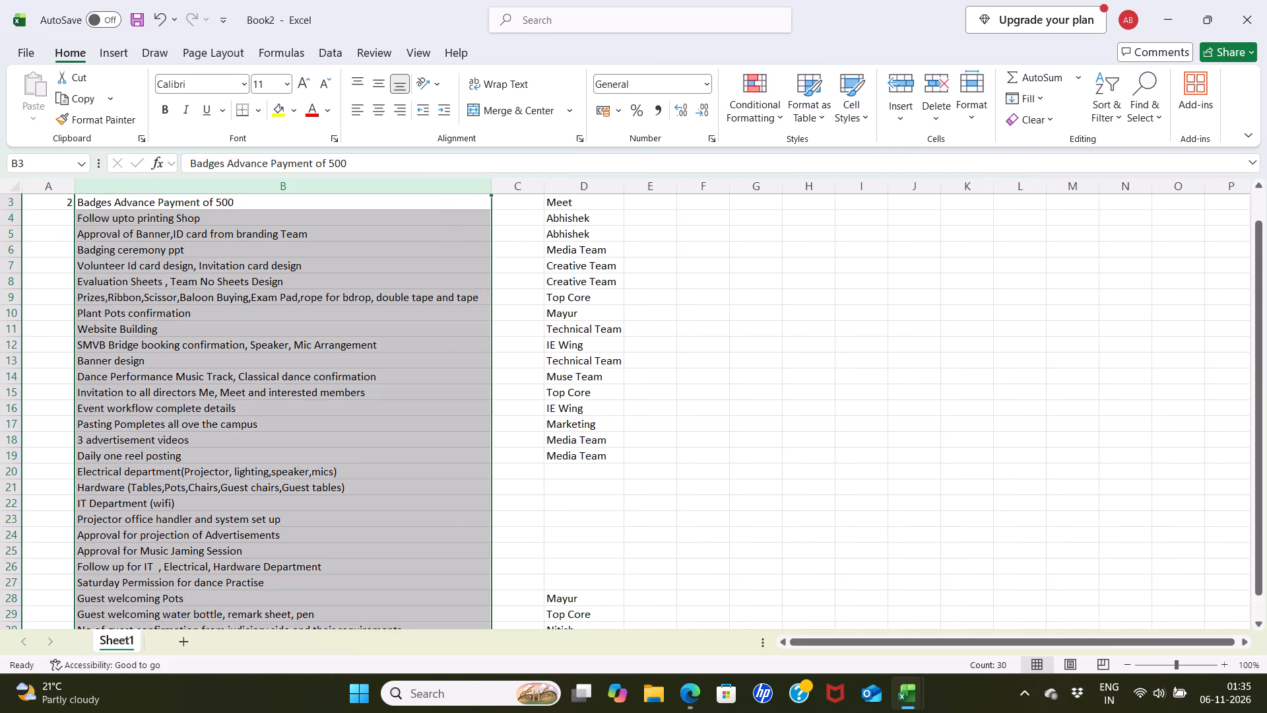
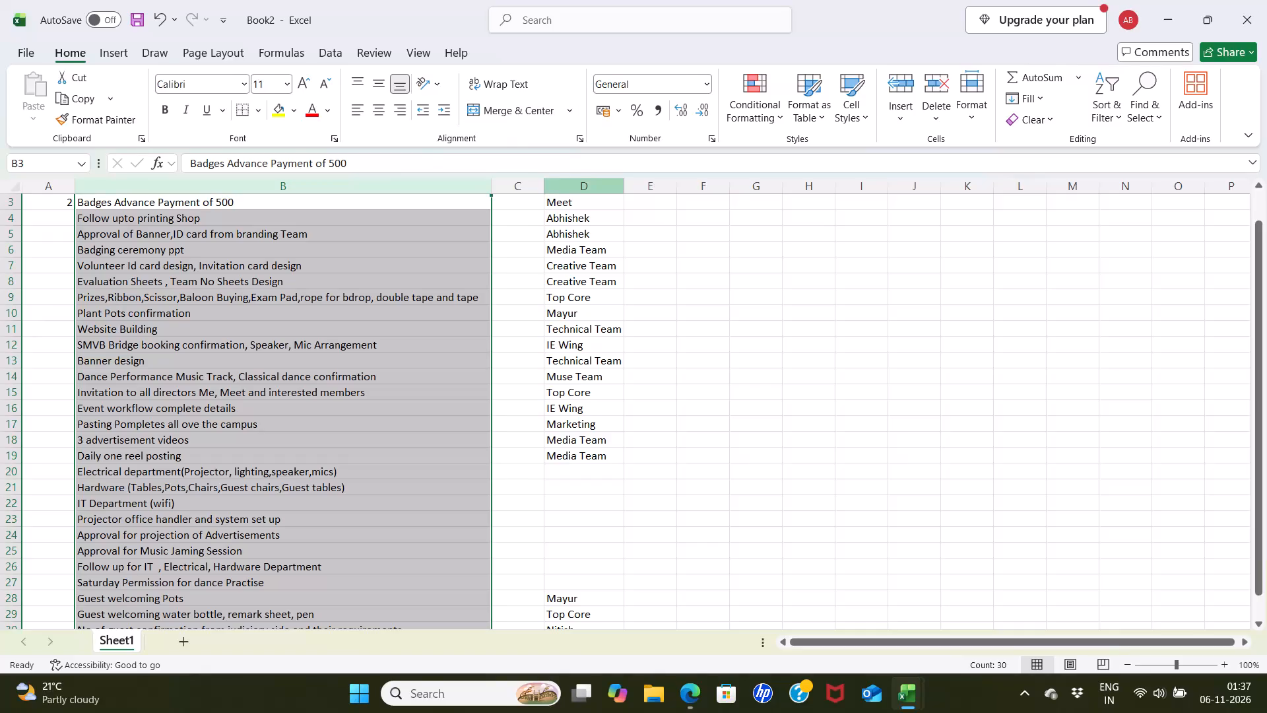
# Append ", ID Cards" to the prizes and supplies buying task in cell B9.
pyautogui.click(711, 248)
pyautogui.scroll(1, 439, 312)
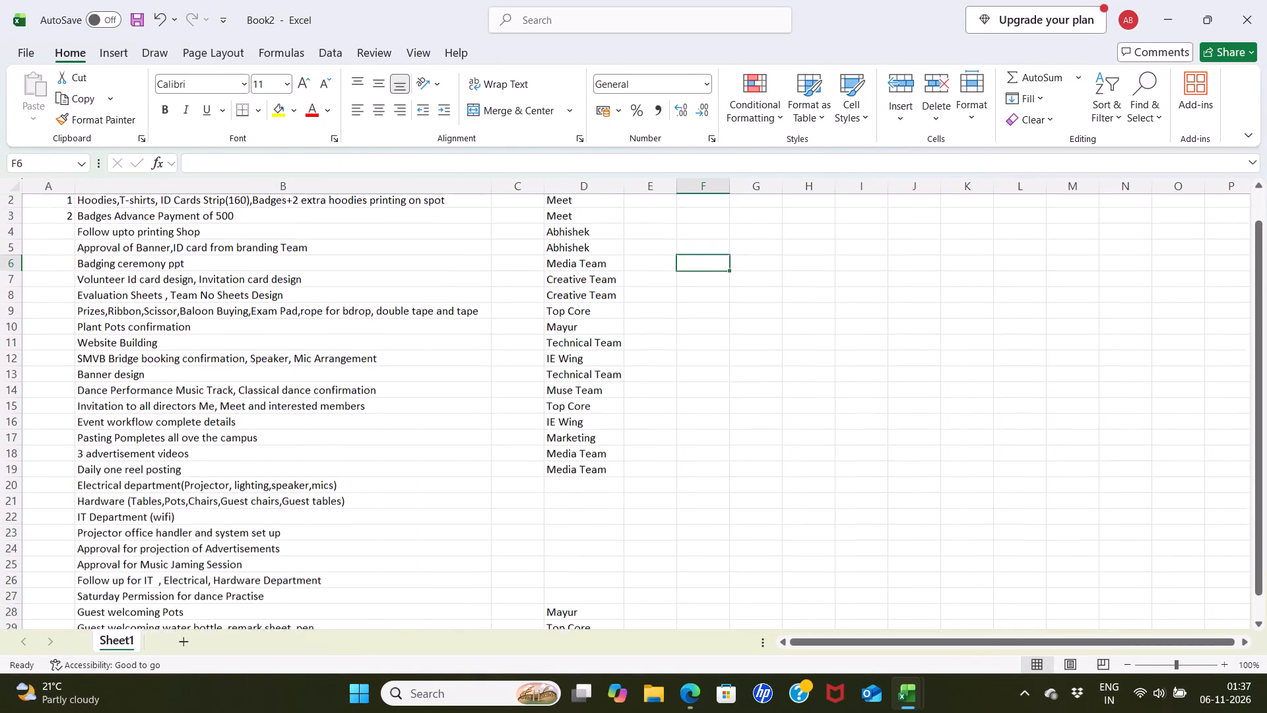
pyautogui.scroll(1, 439, 312)
pyautogui.scroll(-1, 439, 312)
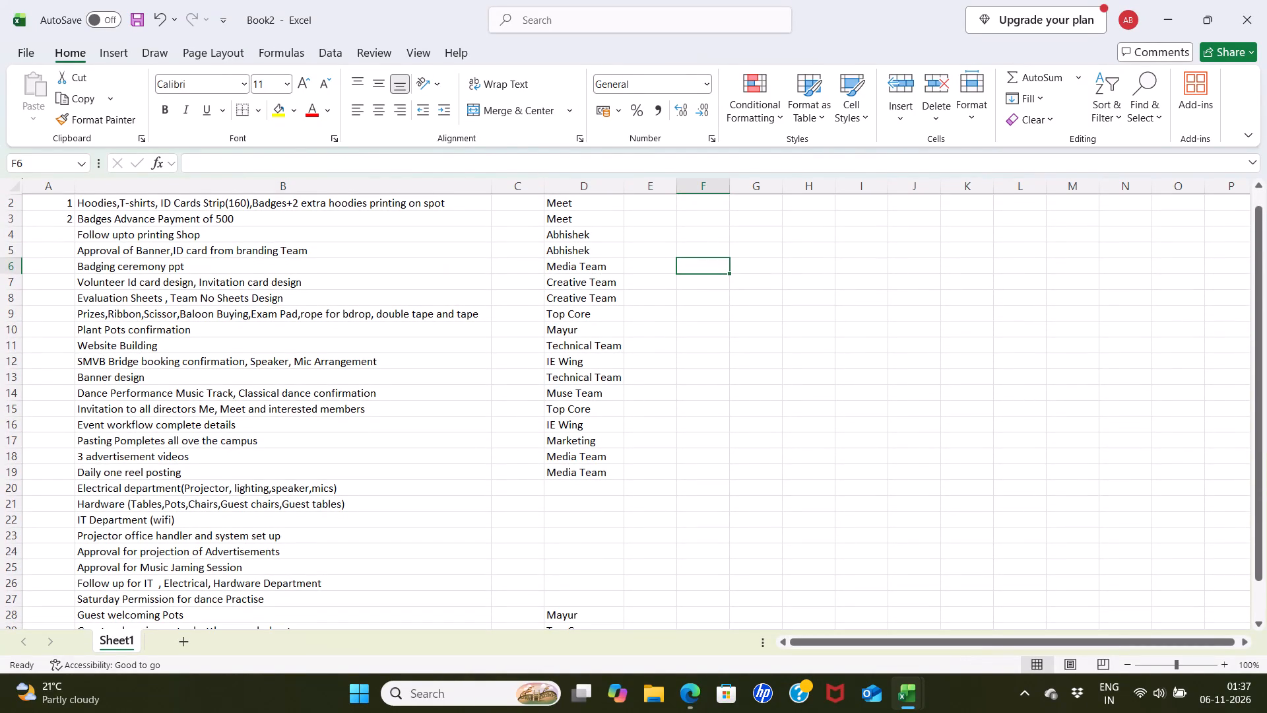
pyautogui.click(414, 316)
pyautogui.moveTo(414, 316); pyautogui.dragTo(475, 316)
pyautogui.click(475, 316)
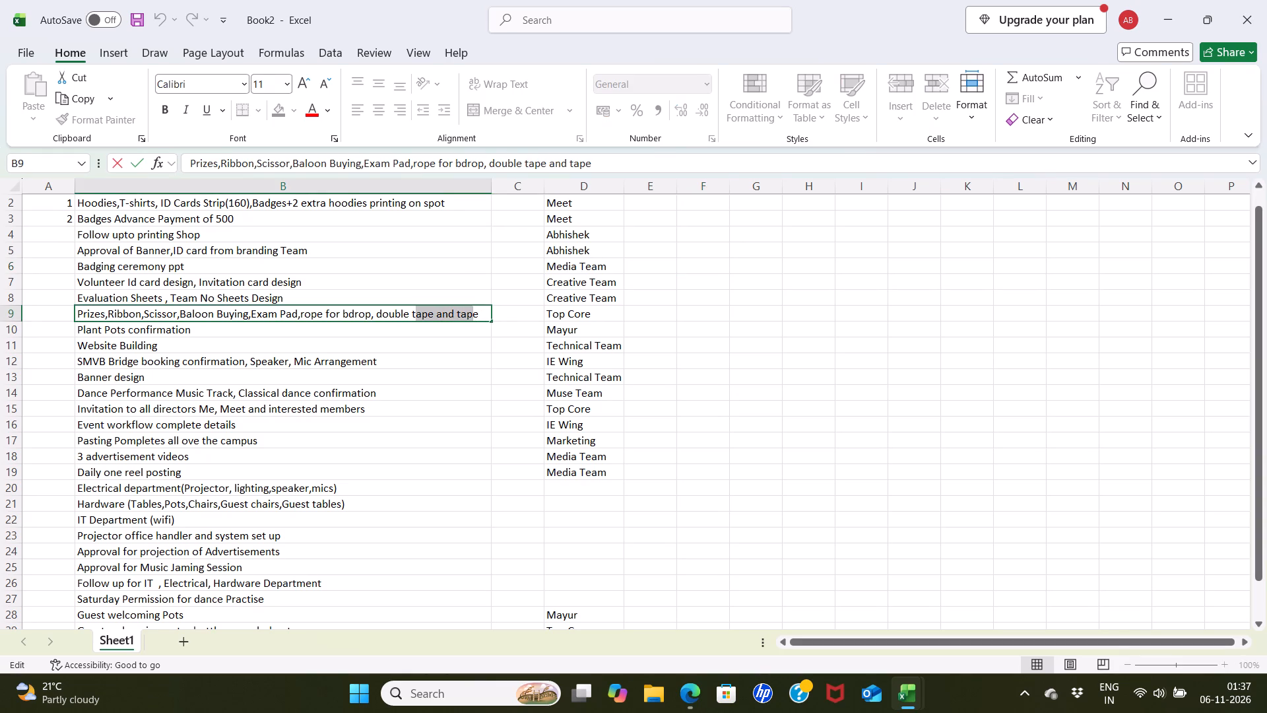
pyautogui.click(476, 316)
pyautogui.write(',')
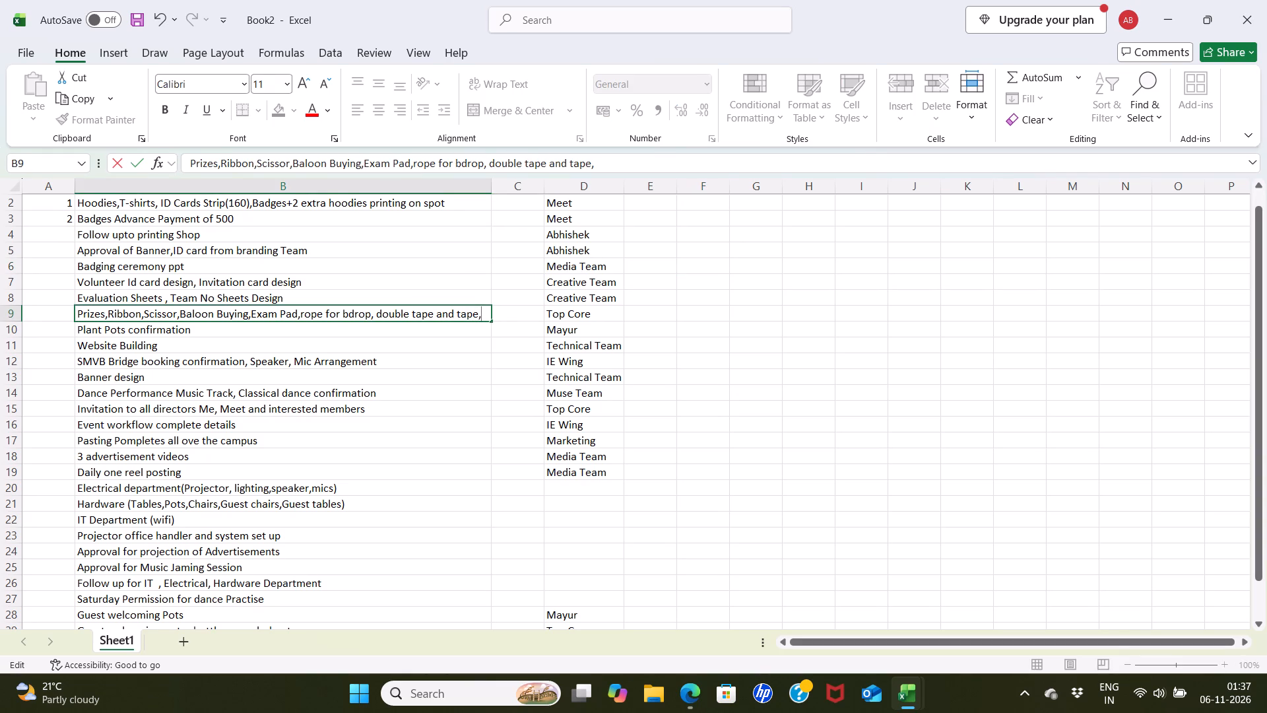
pyautogui.press('space')
pyautogui.hotkey('shift', 'i')
pyautogui.write('D')
pyautogui.press('space')
pyautogui.write('Ca')
pyautogui.write('rds')
pyautogui.press('Return')
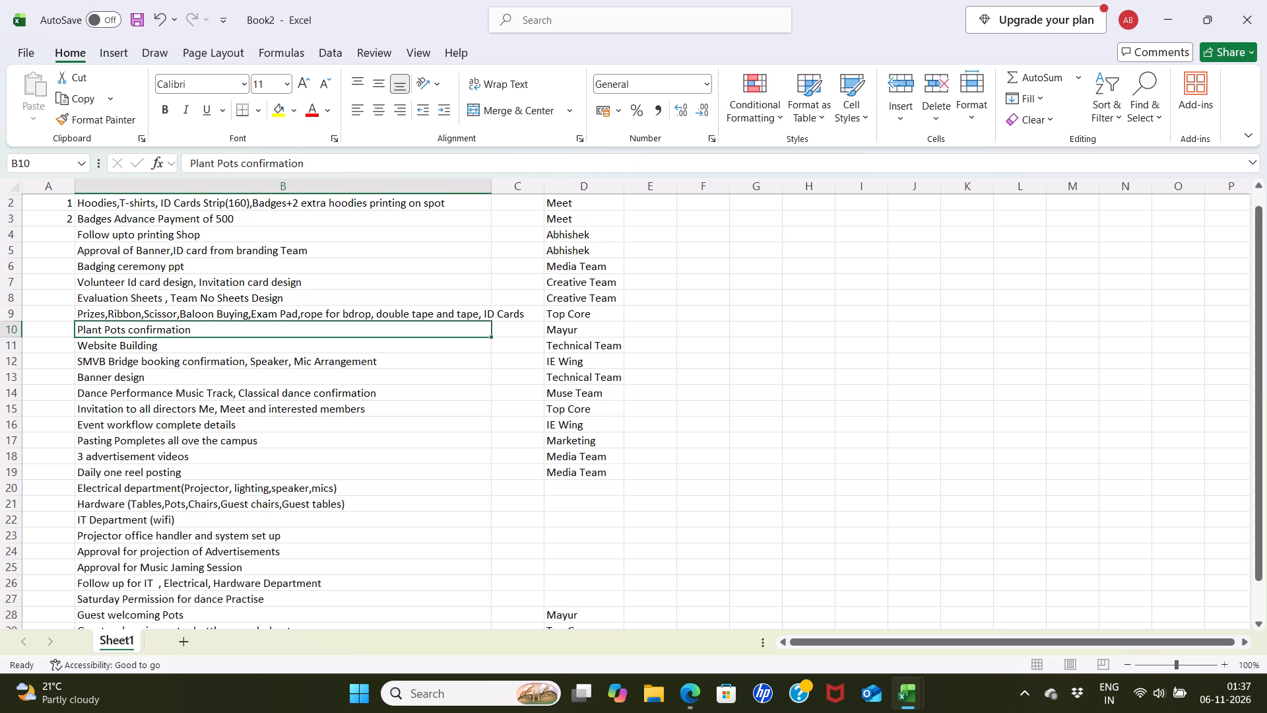
# Auto-fit the width of the Task column B to its longest entry.
pyautogui.doubleClick(488, 186)
pyautogui.scroll(1, 385, 306)
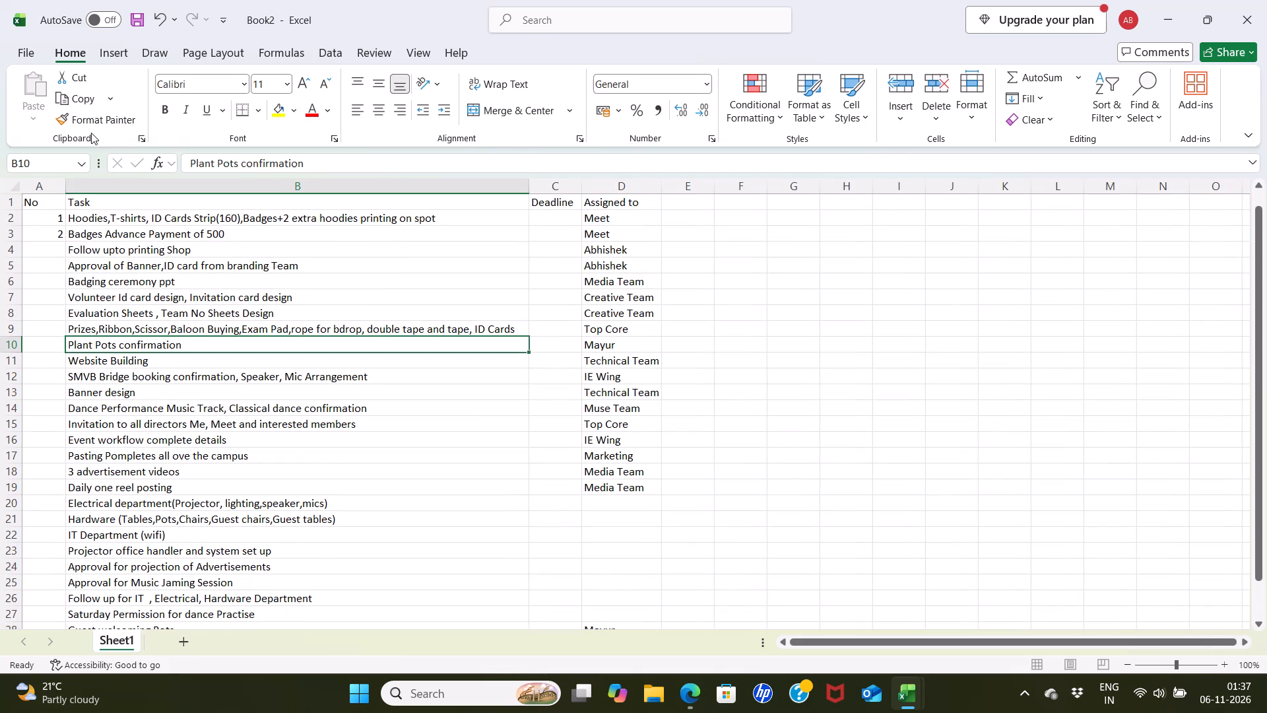
# Clear the serial numbers from cells A2 and A3 in the S.No column.
pyautogui.click(57, 218)
pyautogui.moveTo(57, 218); pyautogui.dragTo(74, 226)
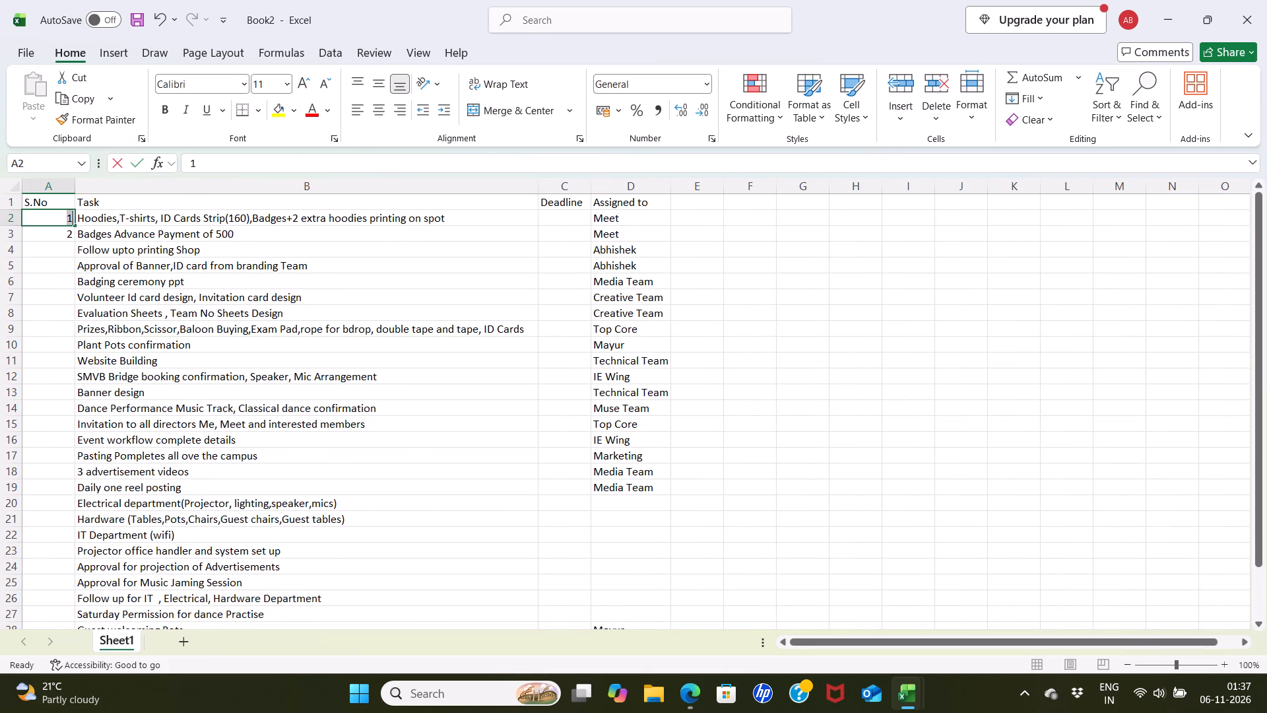
pyautogui.moveTo(74, 226); pyautogui.dragTo(73, 222)
pyautogui.press('BackSpace')
pyautogui.doubleClick(66, 236)
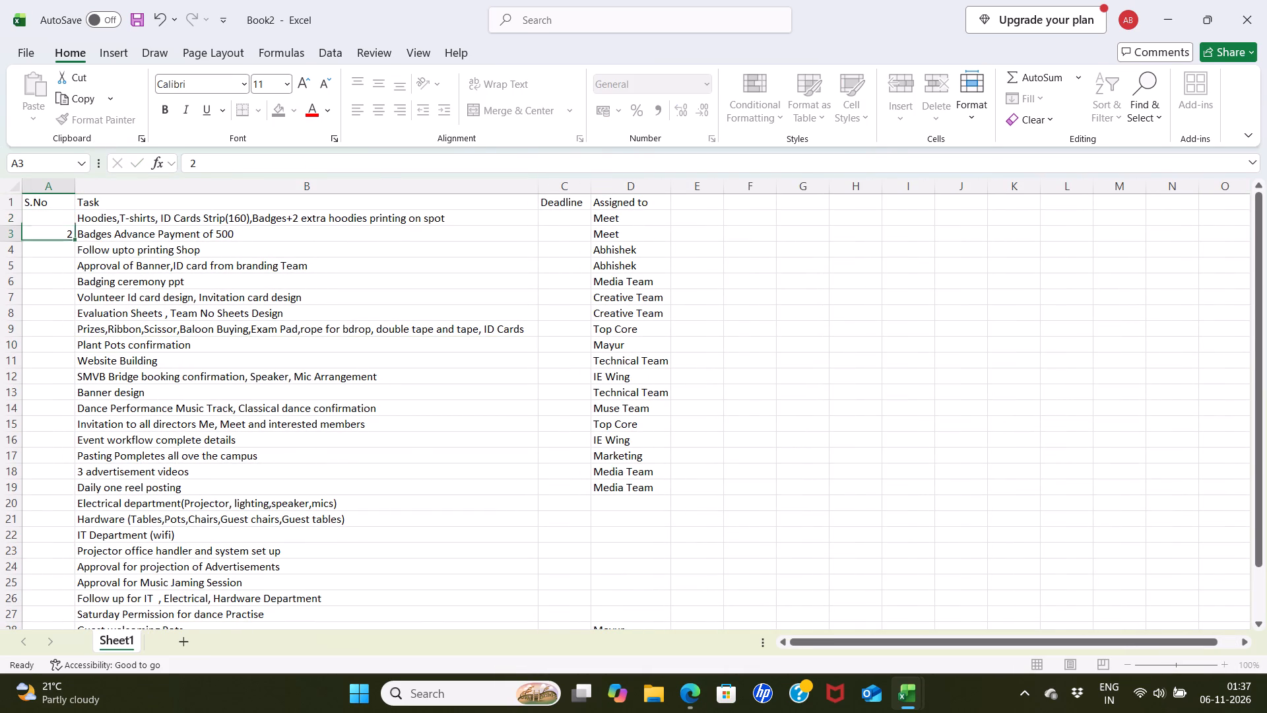
pyautogui.press('BackSpace')
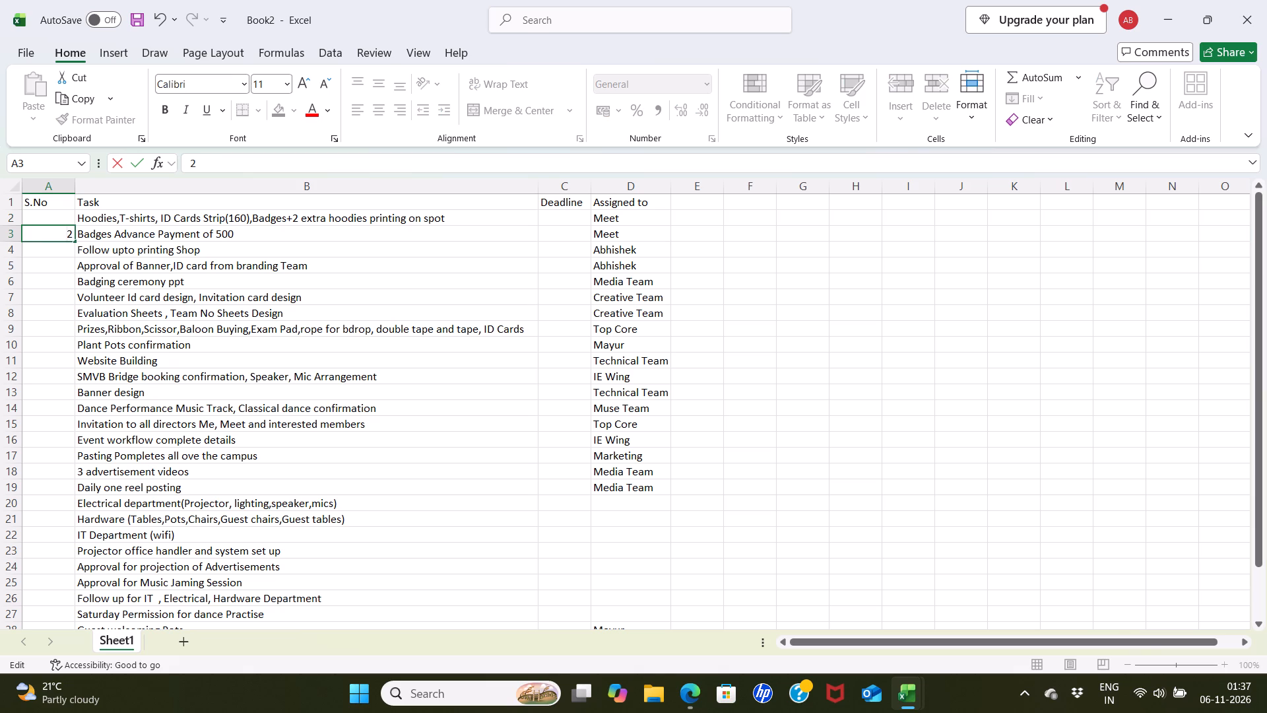
pyautogui.press('Right')
pyautogui.press('BackSpace')
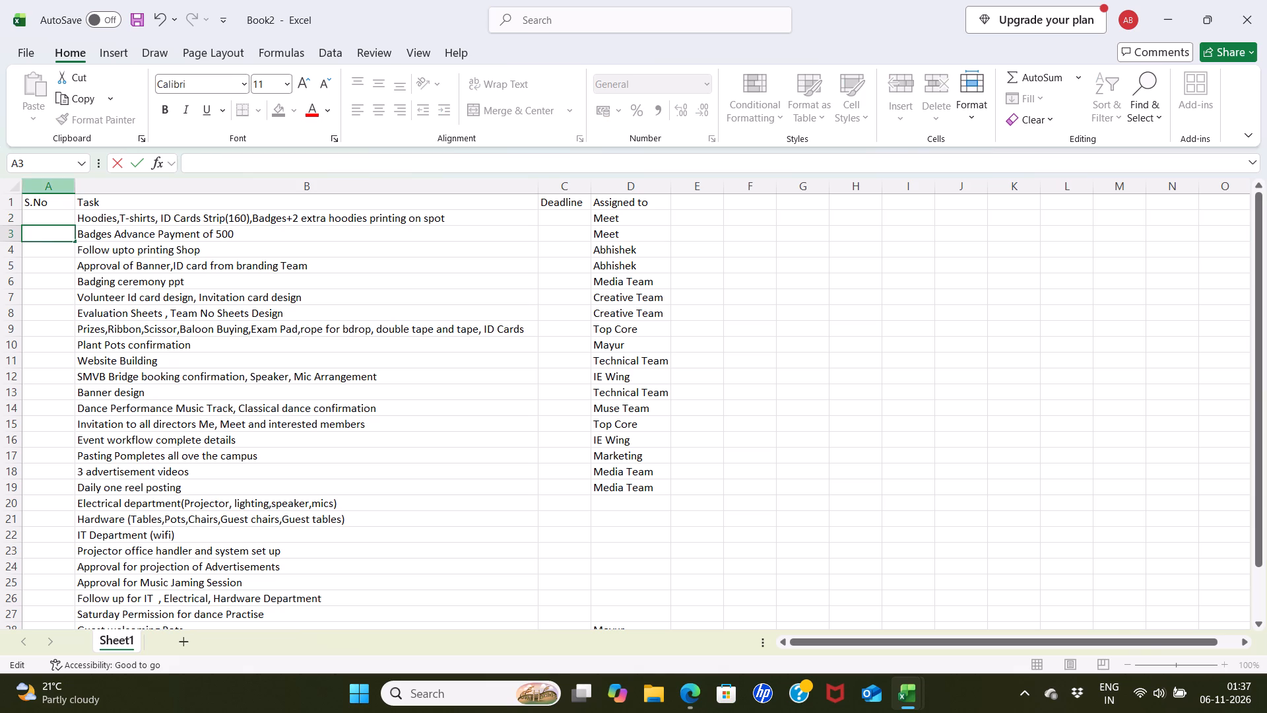
# Format the header cells A1:D1 with font size 14 and bold.
pyautogui.moveTo(24, 202); pyautogui.dragTo(290, 193)
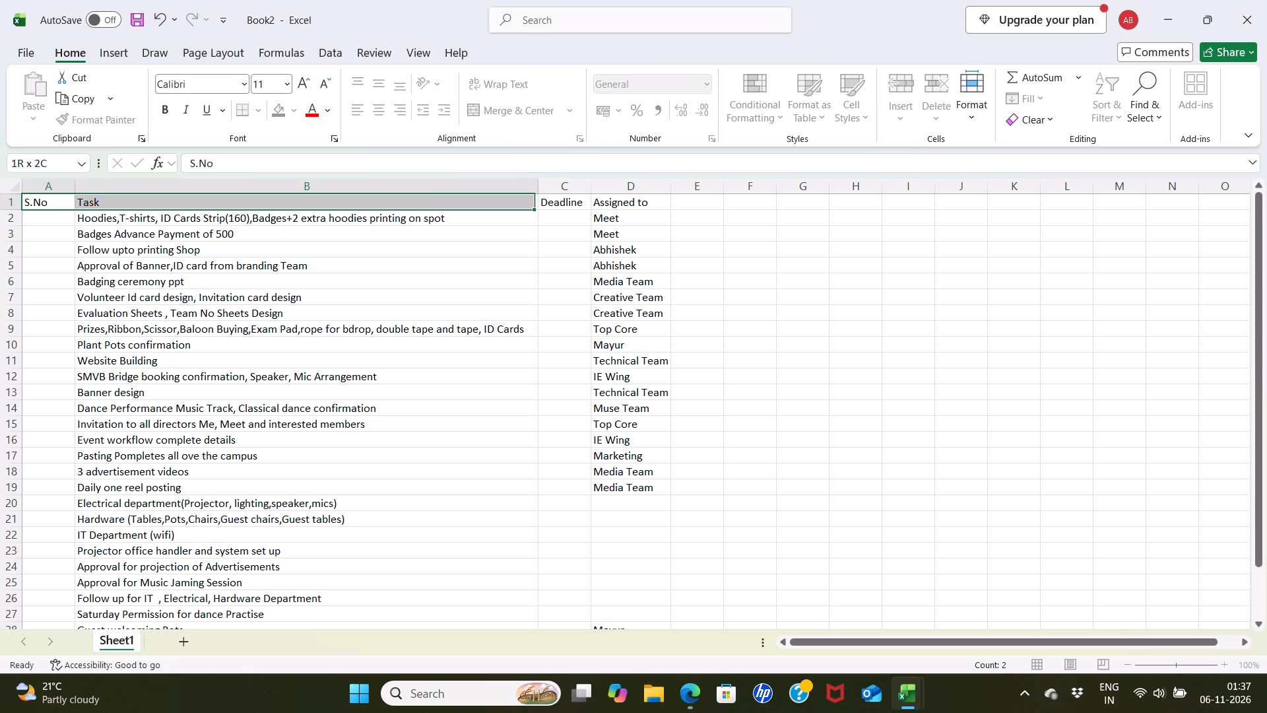
pyautogui.moveTo(290, 193); pyautogui.dragTo(666, 175)
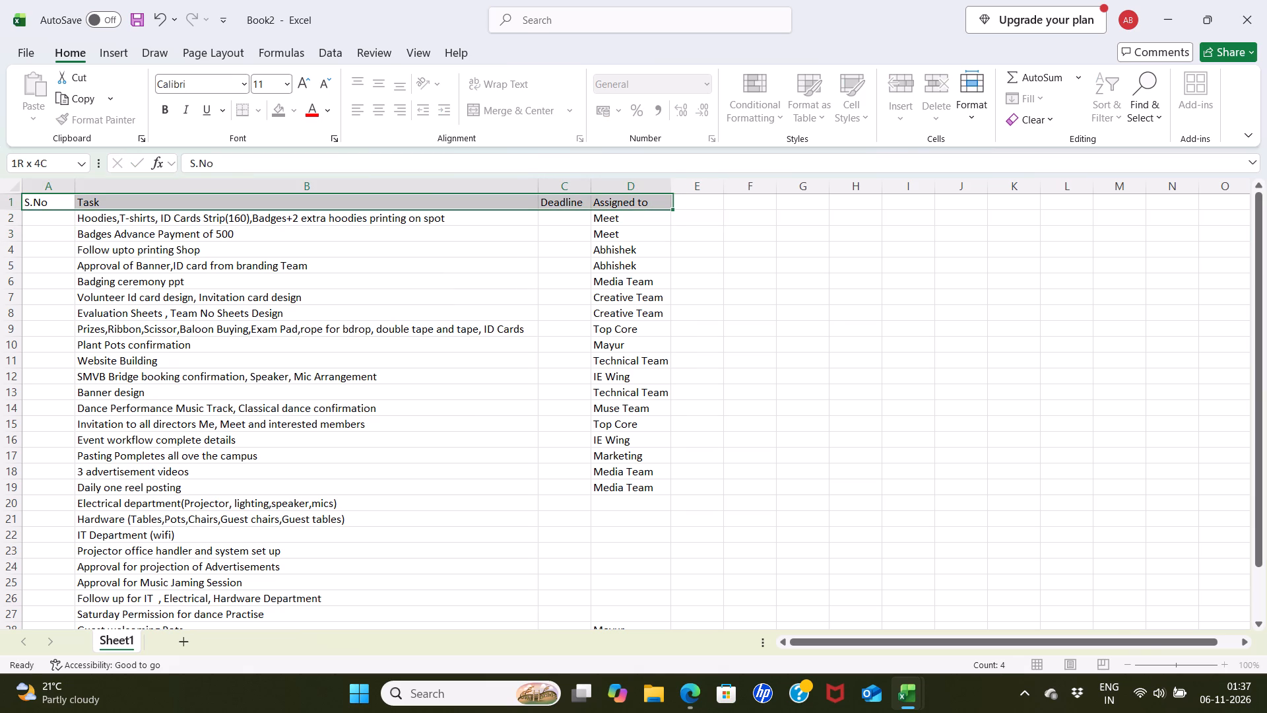
pyautogui.moveTo(666, 175); pyautogui.dragTo(666, 178)
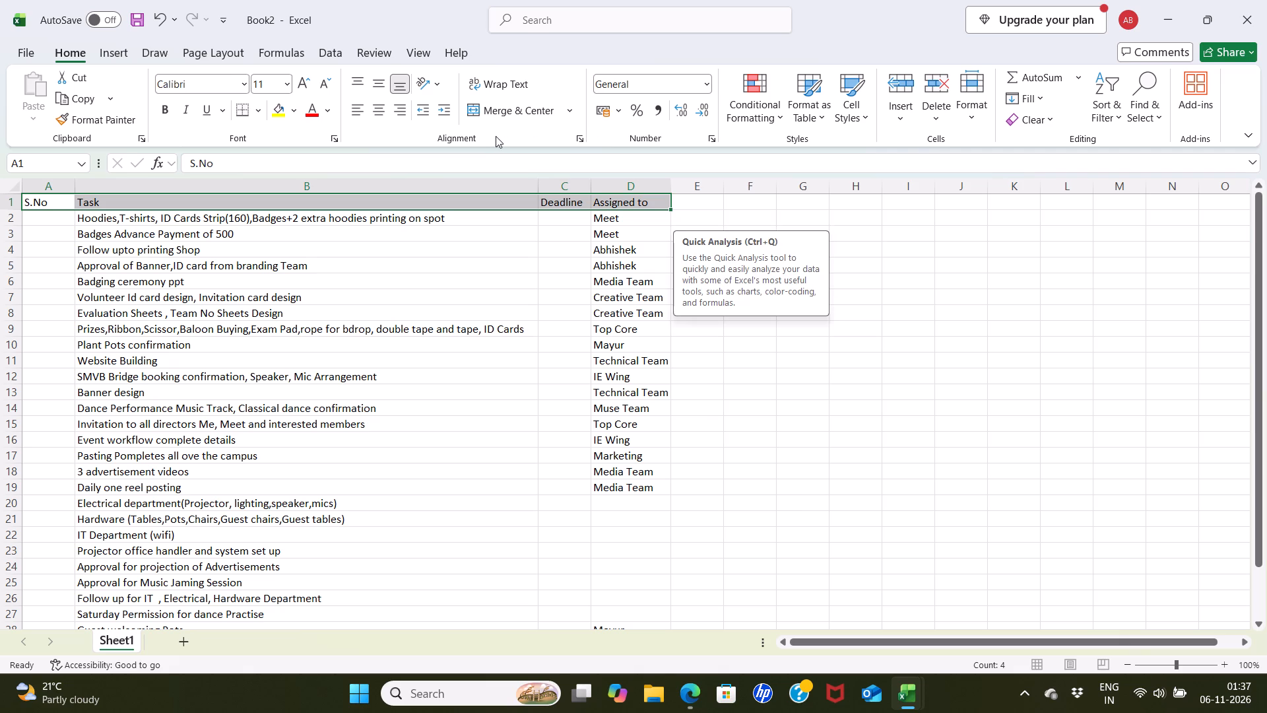
pyautogui.click(305, 78)
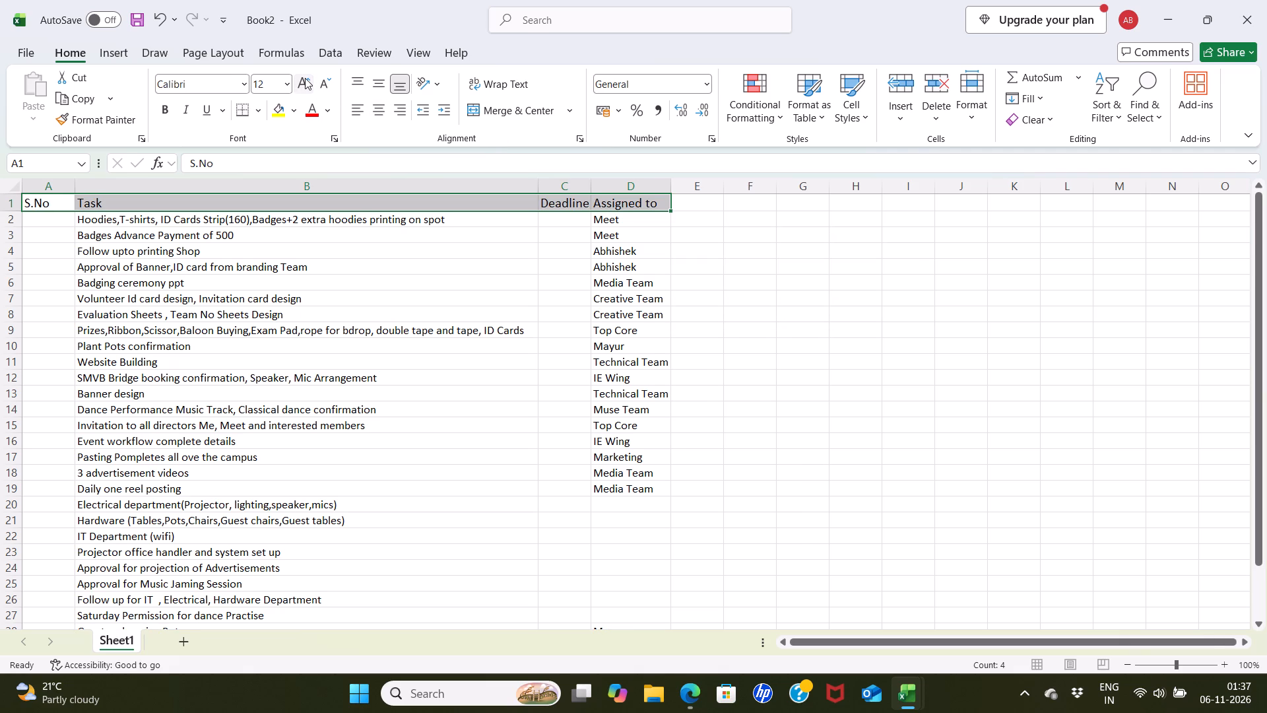
pyautogui.click(305, 78)
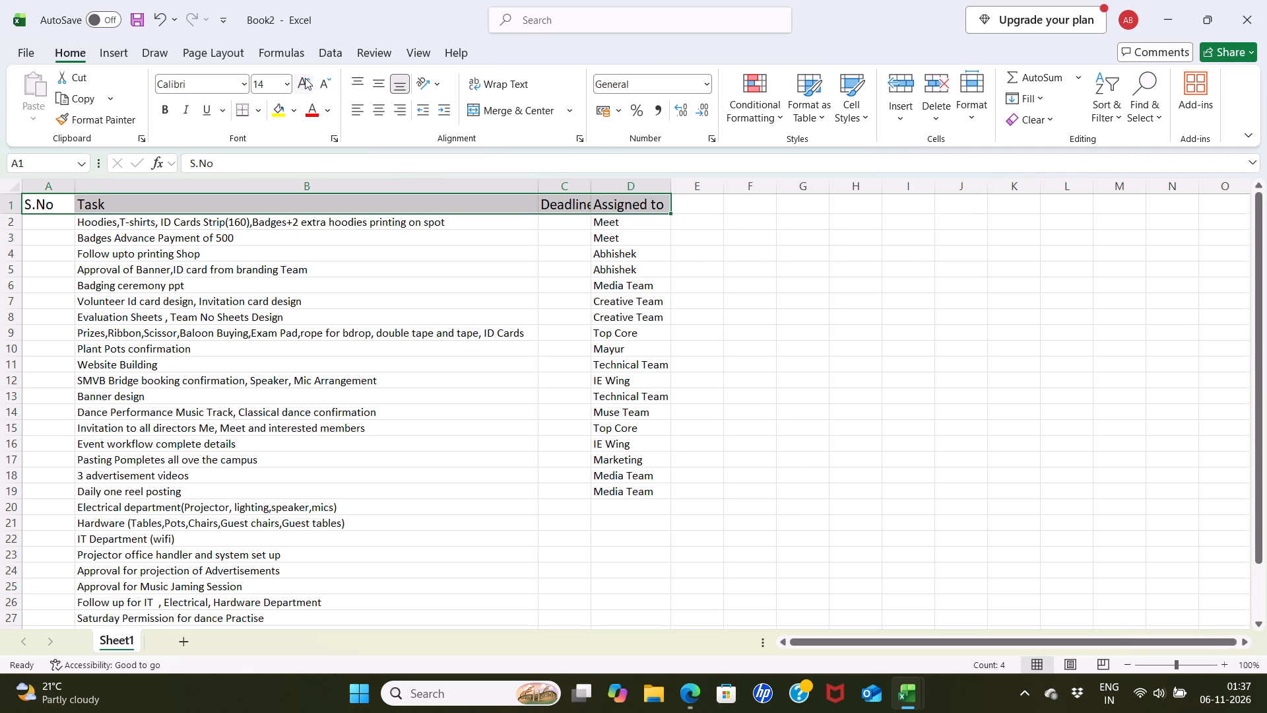
pyautogui.click(164, 108)
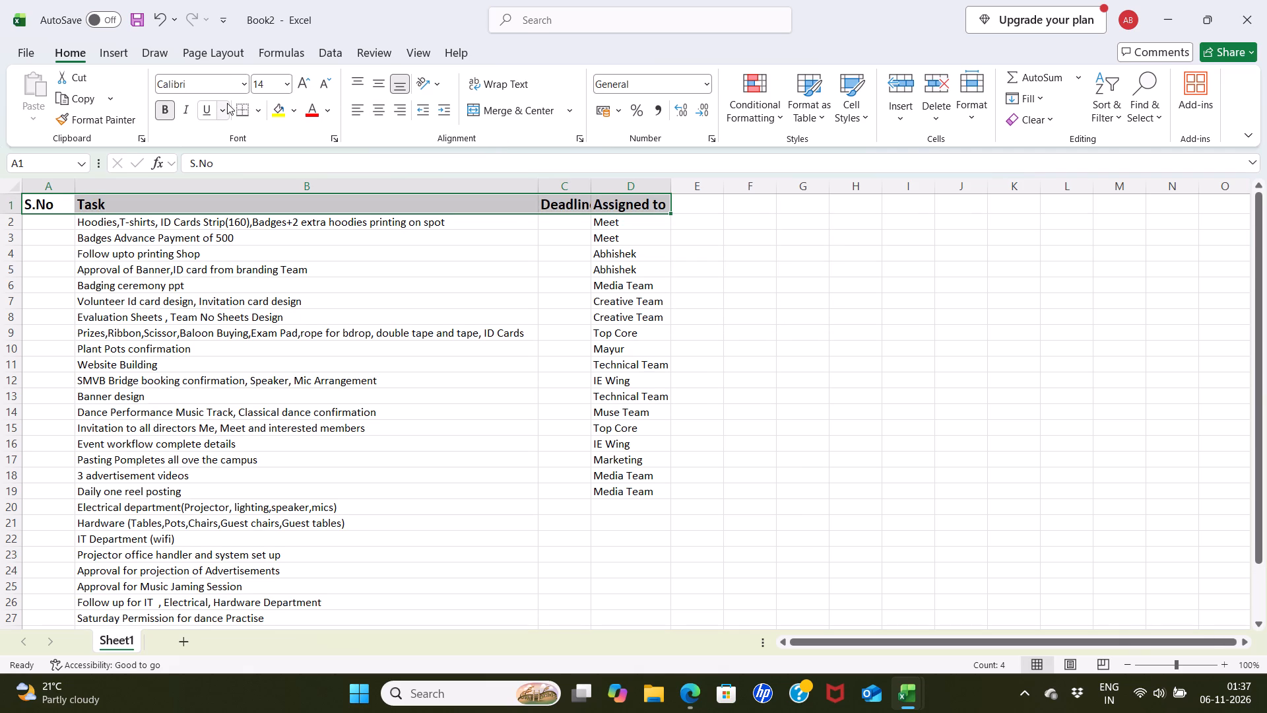
# Auto-fit the width of the Deadline column C to its heading.
pyautogui.doubleClick(593, 188)
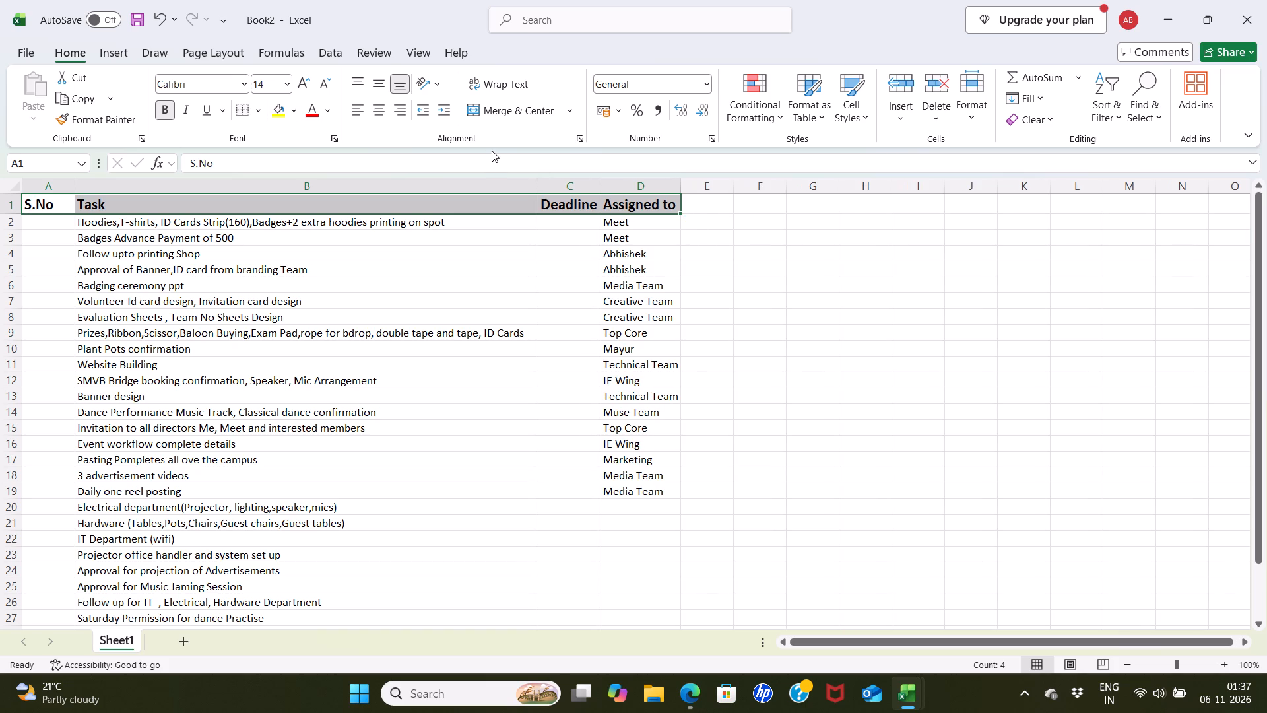
pyautogui.click(522, 248)
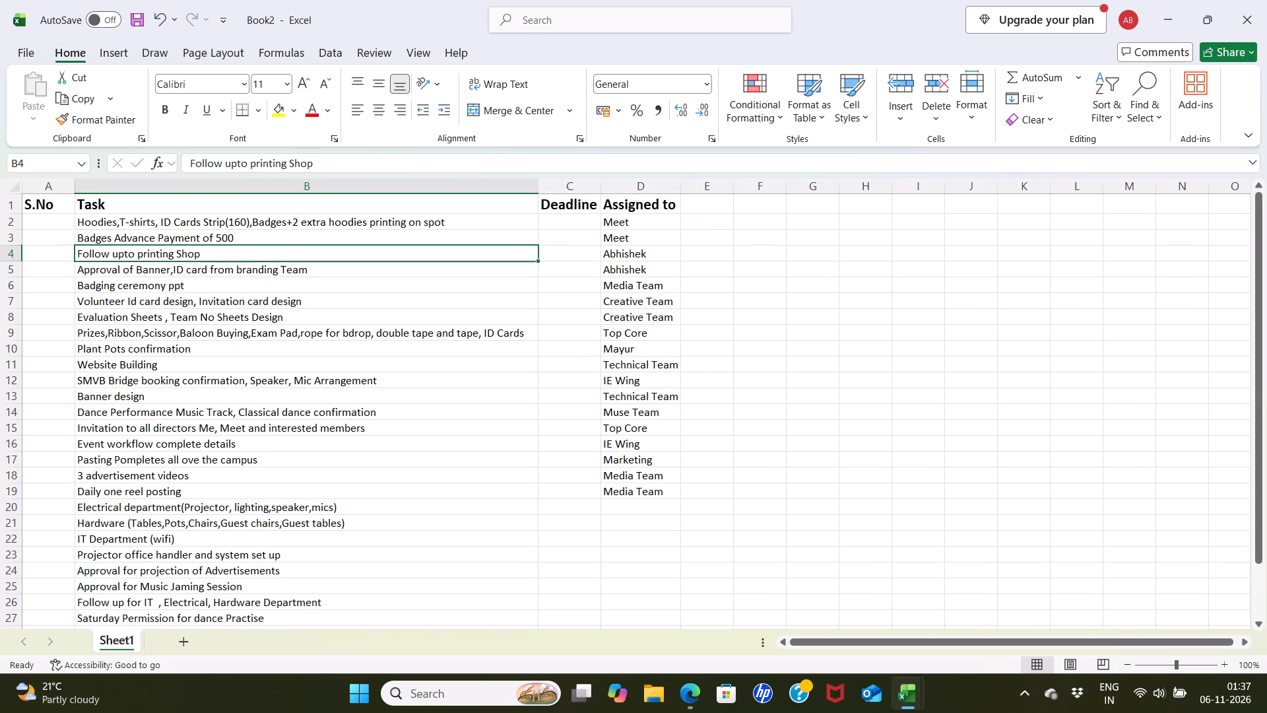
pyautogui.doubleClick(425, 211)
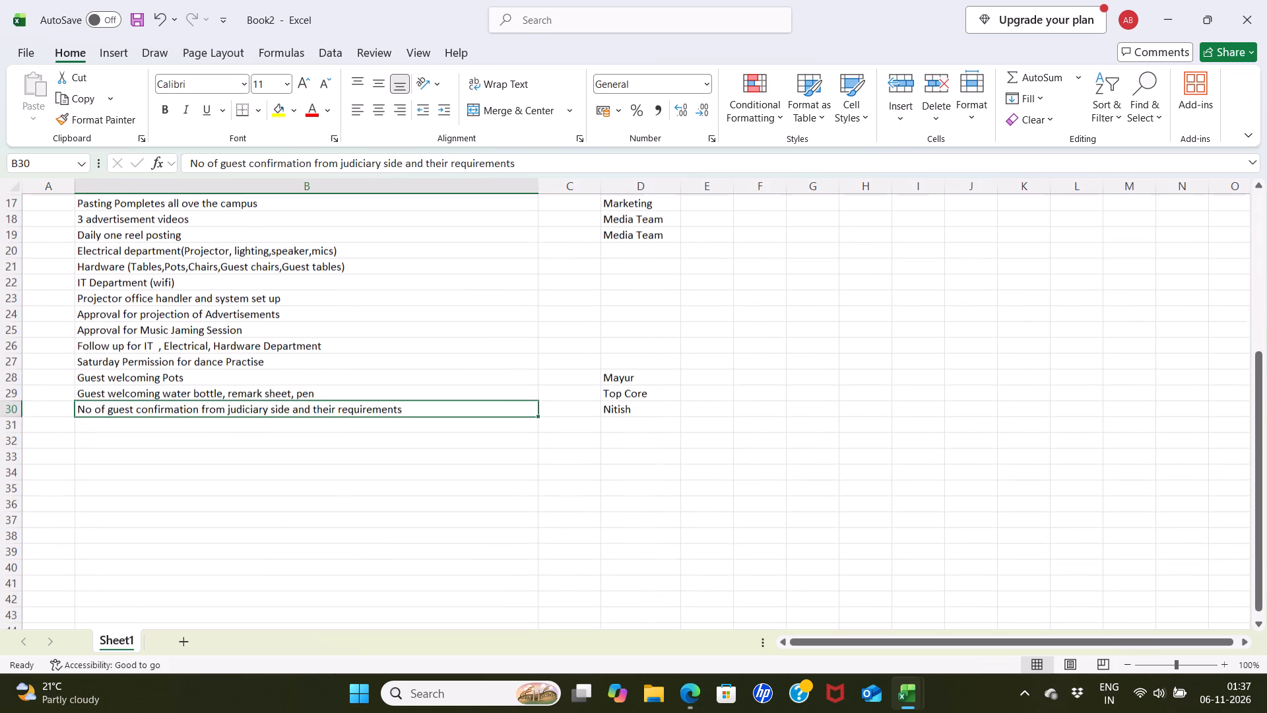
pyautogui.scroll(5, 424, 228)
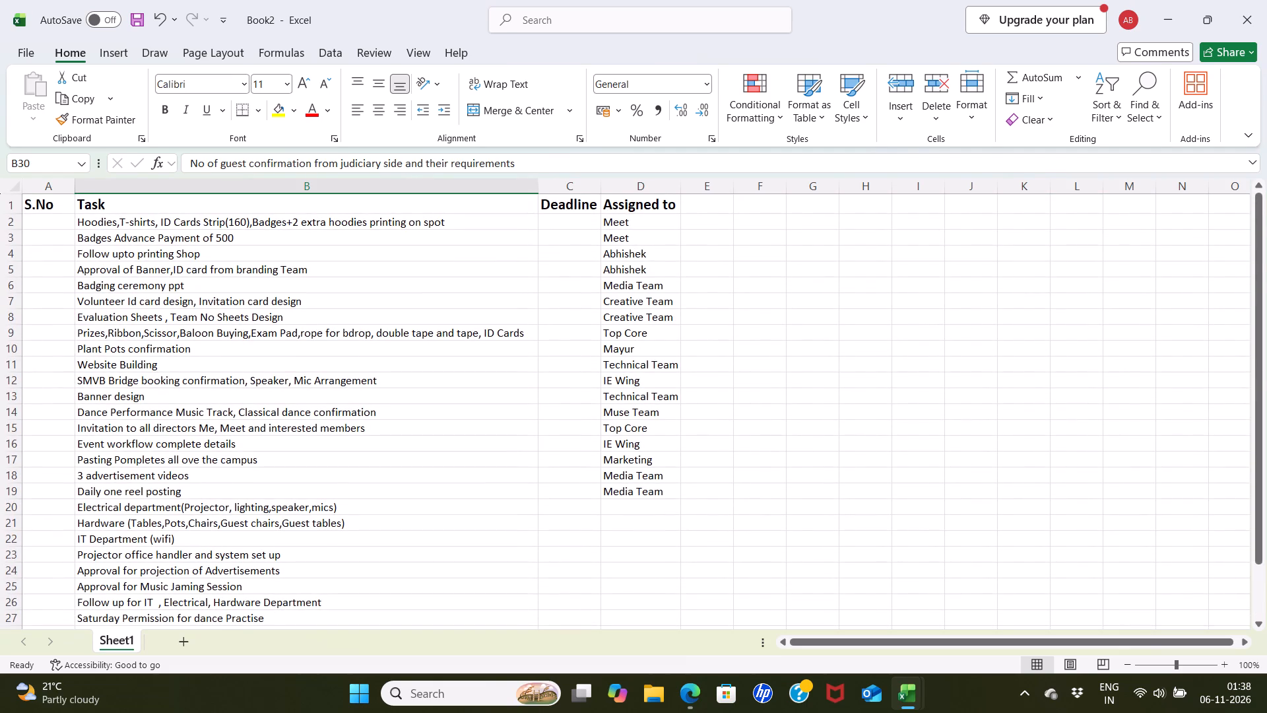
# Format the range A1:D1 as a table in the light style with a black header row, leaving the headers option off.
pyautogui.moveTo(63, 205); pyautogui.dragTo(522, 207)
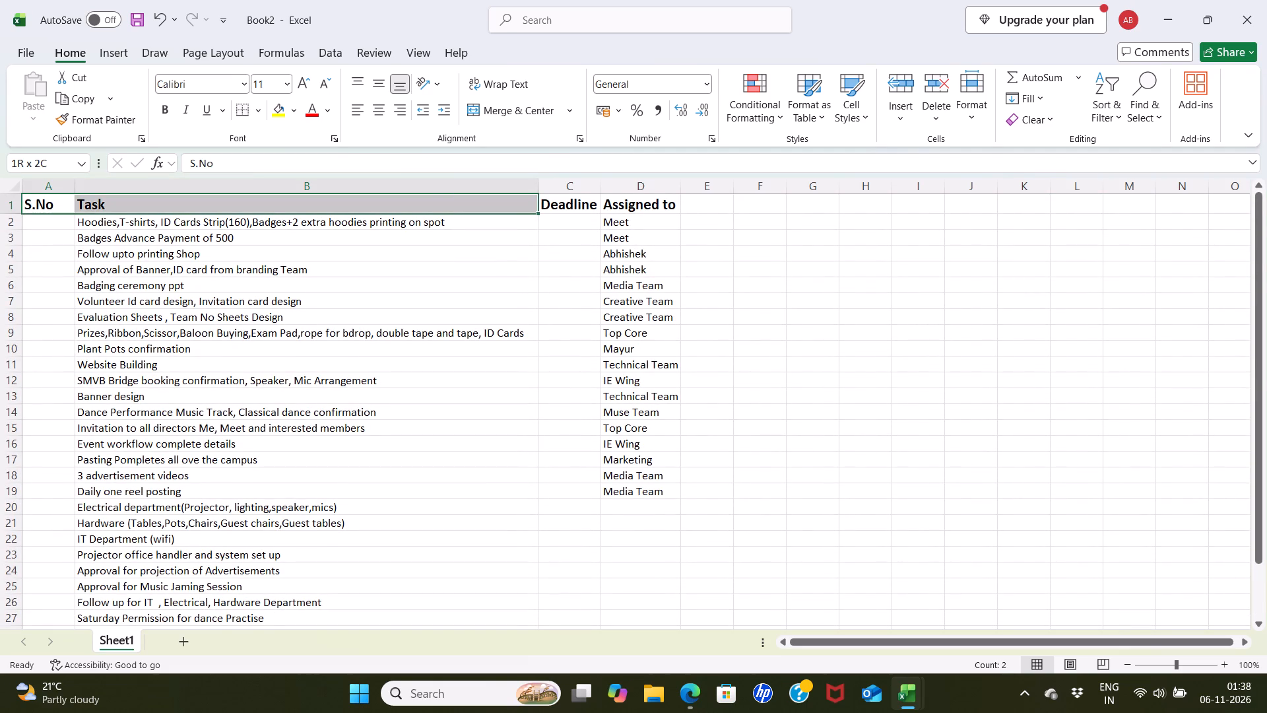
pyautogui.moveTo(522, 207); pyautogui.dragTo(650, 203)
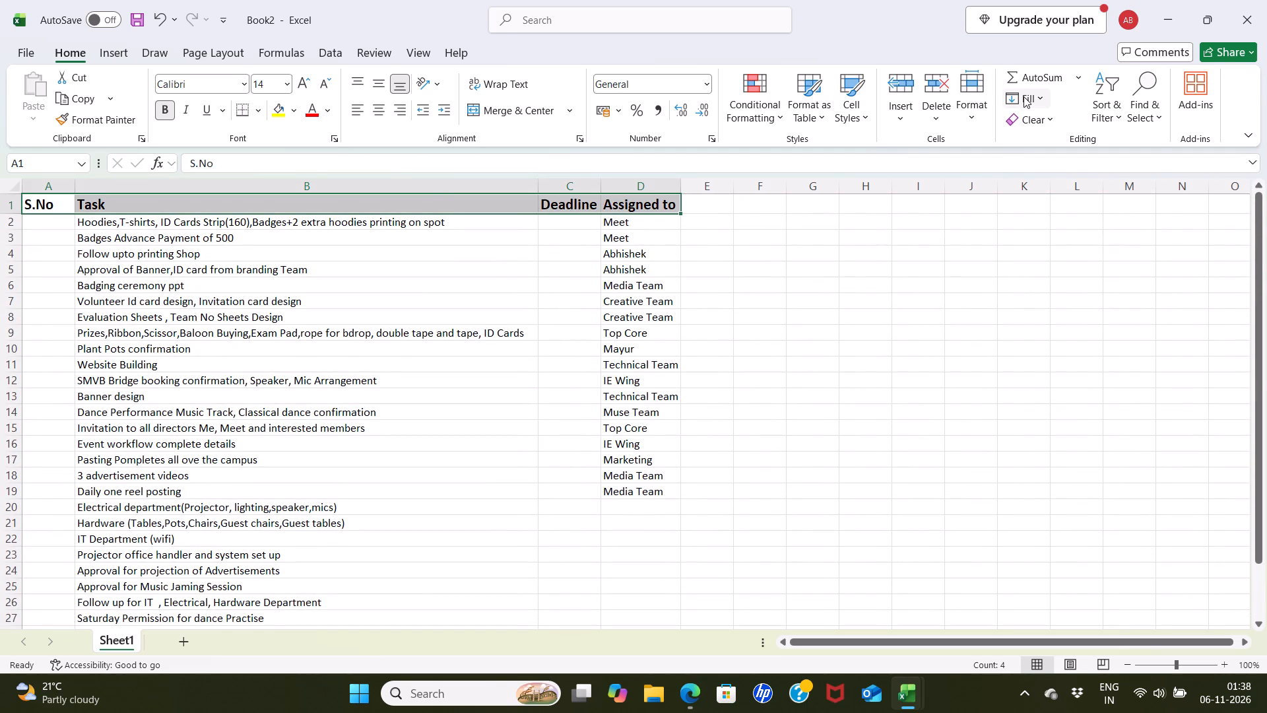
pyautogui.click(822, 115)
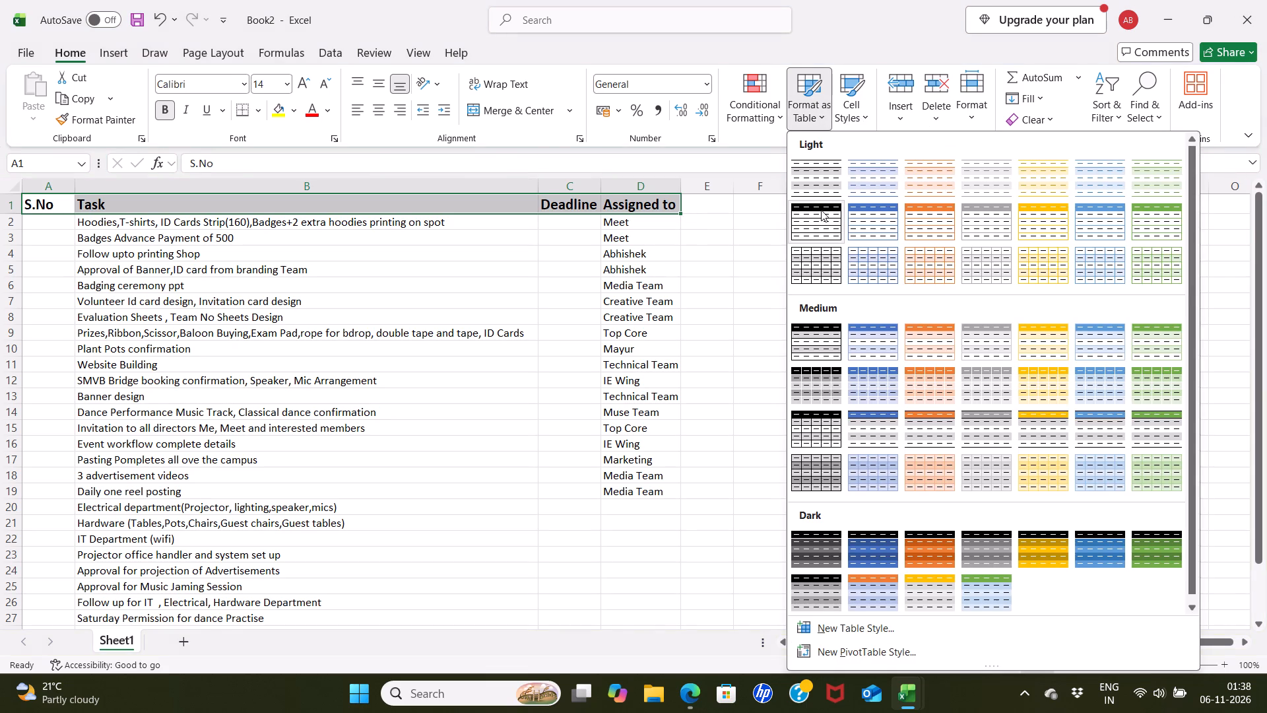
pyautogui.click(821, 210)
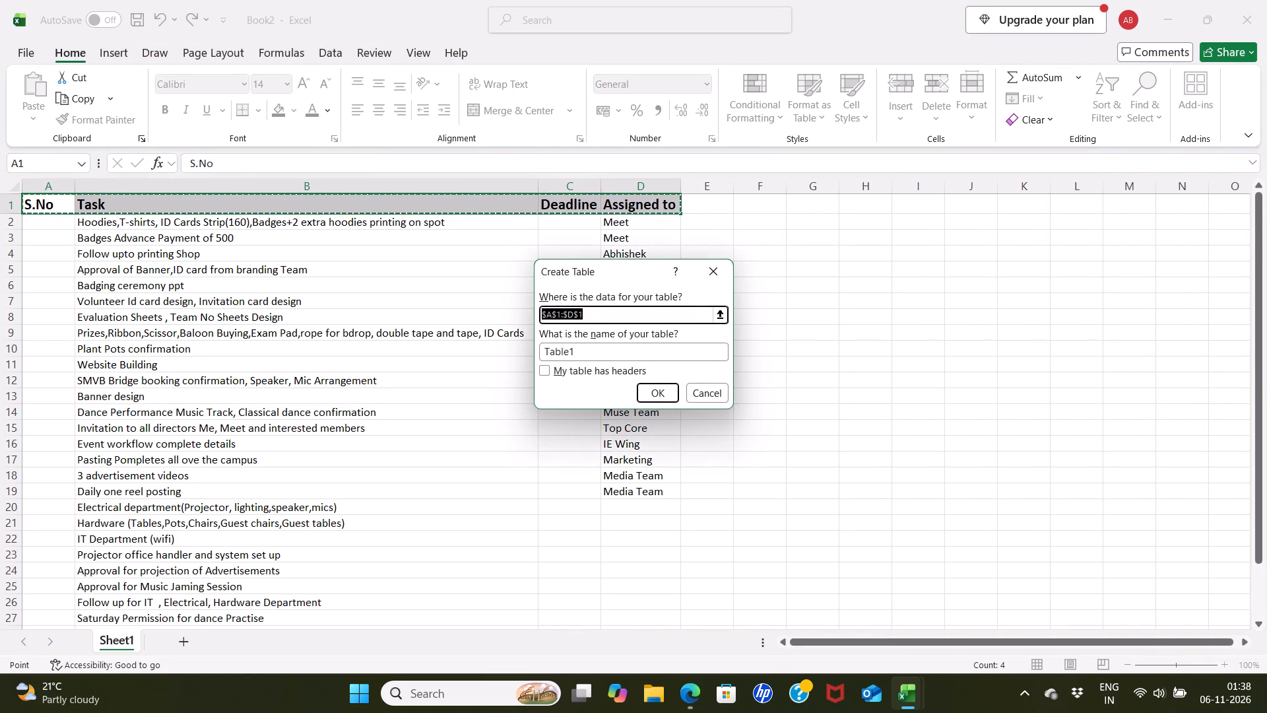
pyautogui.click(657, 390)
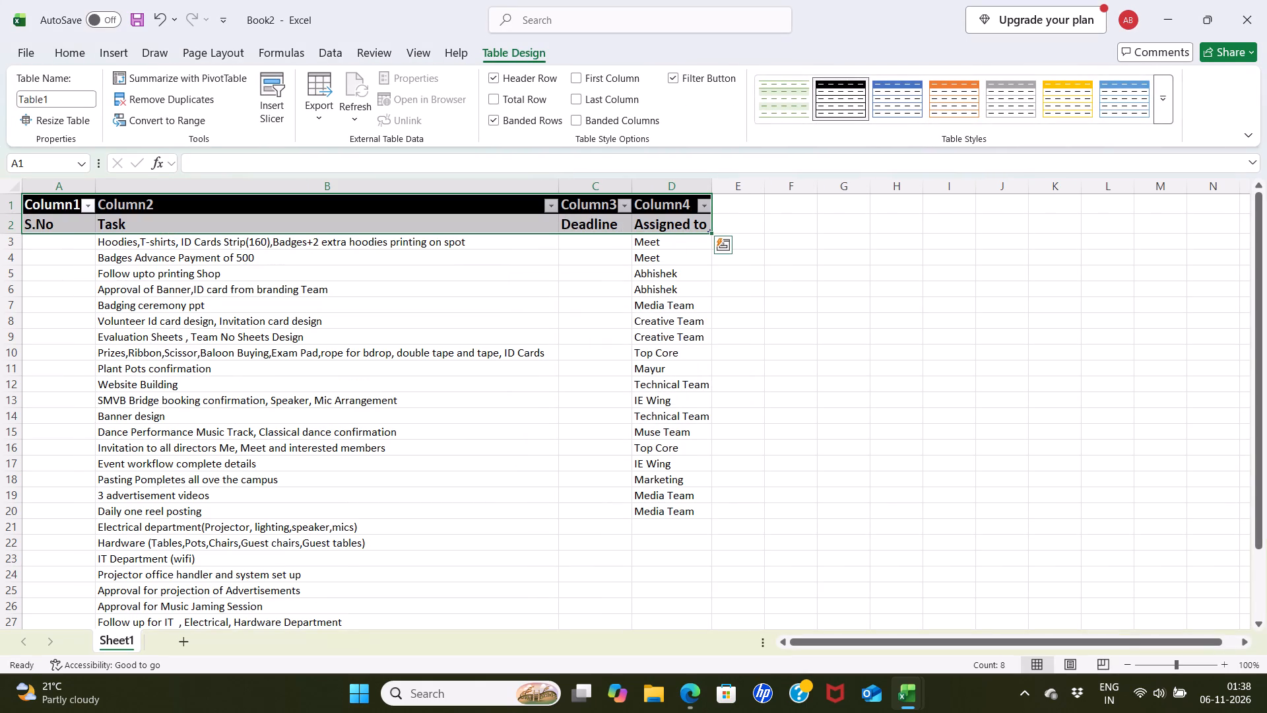
# Rename the first table header, in cell A1, as "S.No".
pyautogui.doubleClick(69, 206)
pyautogui.click(77, 205)
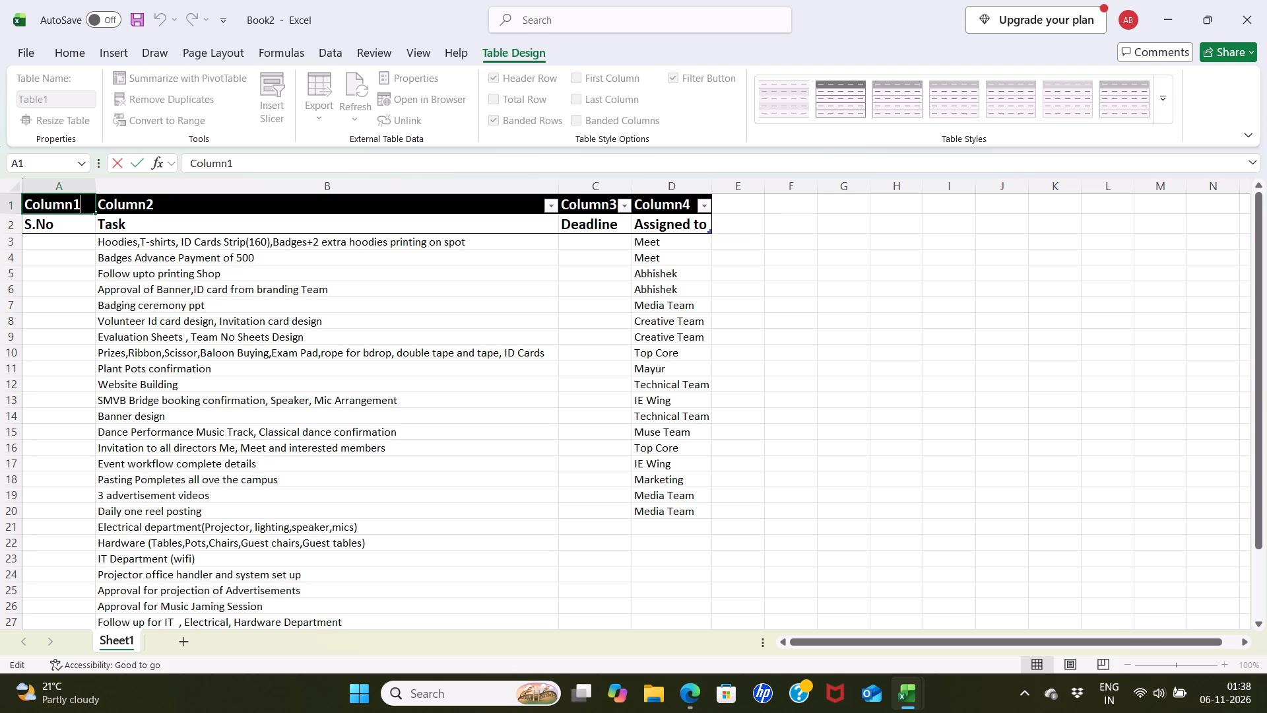
pyautogui.press('BackSpace')
pyautogui.press('BackSpace')
pyautogui.press('BackSpace')
pyautogui.press('BackSpace')
pyautogui.press('BackSpace')
pyautogui.press('BackSpace')
pyautogui.press('BackSpace')
pyautogui.press('BackSpace')
pyautogui.press('BackSpace')
pyautogui.press('BackSpace')
pyautogui.press('BackSpace')
pyautogui.press('BackSpace')
pyautogui.press('BackSpace')
pyautogui.press('BackSpace')
pyautogui.press('BackSpace')
pyautogui.press('BackSpace')
pyautogui.hotkey('shift', 's')
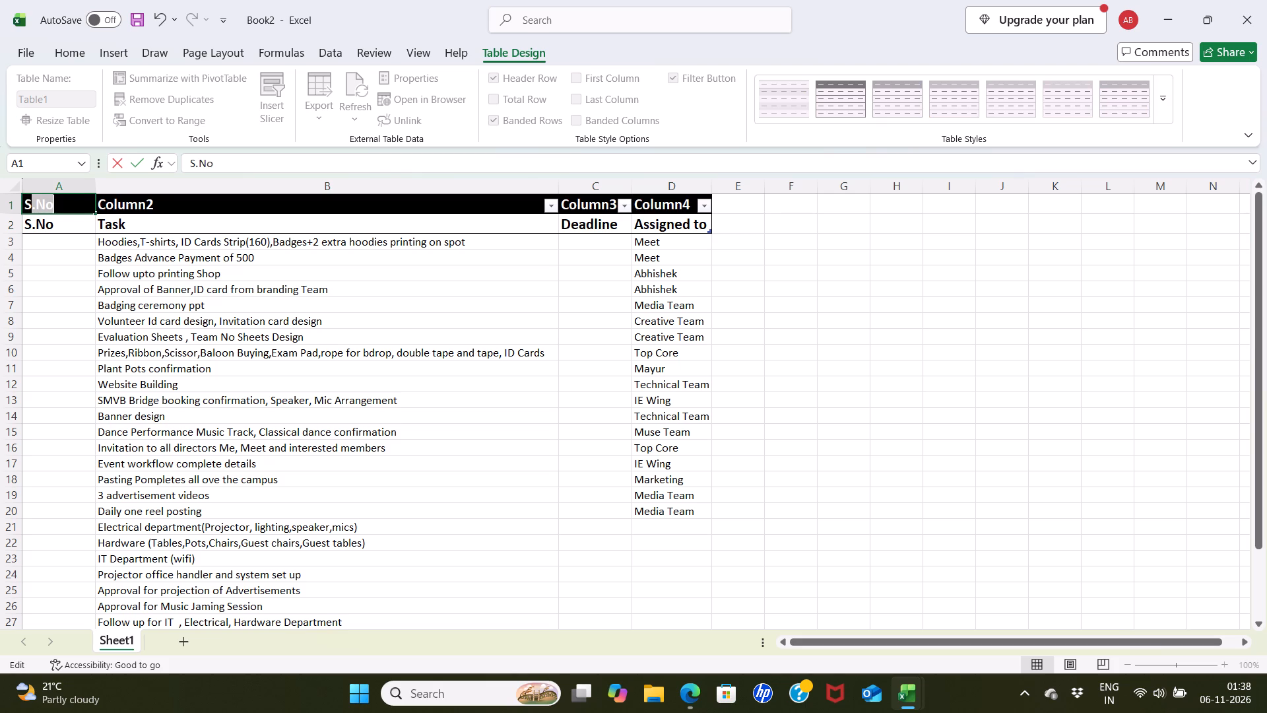
pyautogui.write('.No')
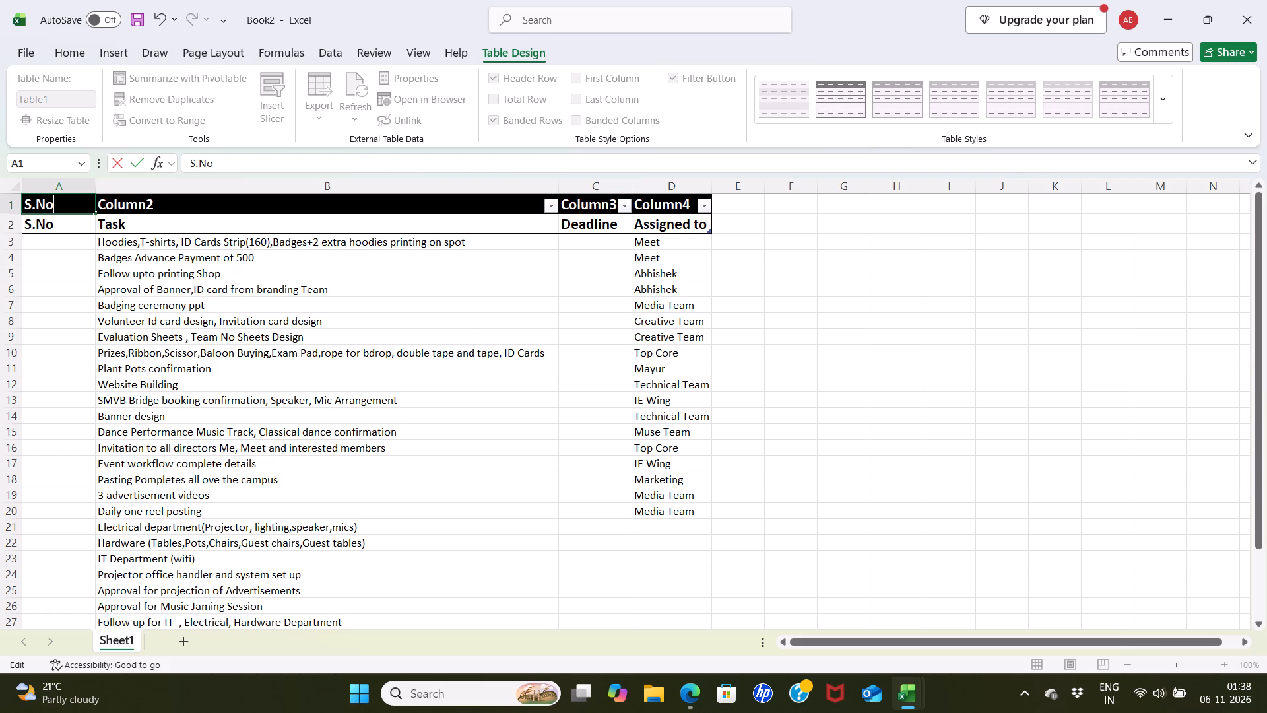
# Rename the second table header, in cell B1, as "Task".
pyautogui.doubleClick(148, 200)
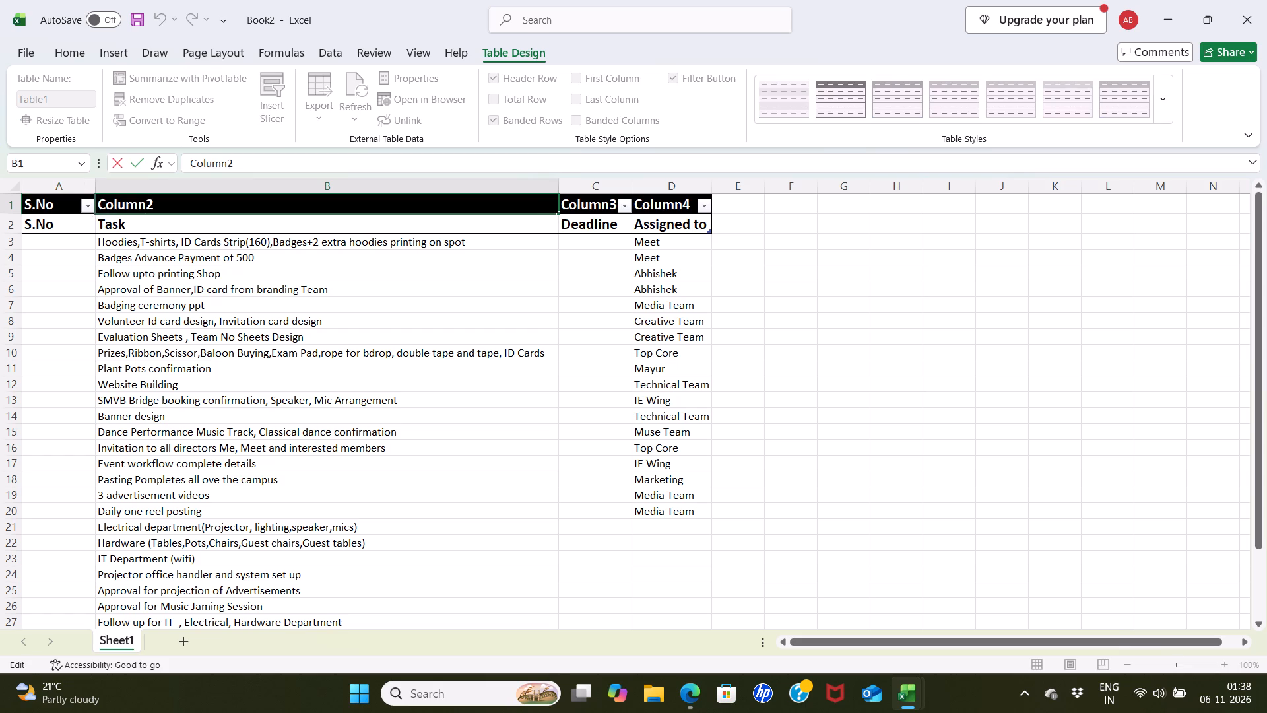
pyautogui.press('Right')
pyautogui.press('BackSpace')
pyautogui.press('BackSpace')
pyautogui.press('BackSpace')
pyautogui.press('BackSpace')
pyautogui.press('BackSpace')
pyautogui.press('BackSpace')
pyautogui.press('BackSpace')
pyautogui.press('BackSpace')
pyautogui.press('BackSpace')
pyautogui.press('BackSpace')
pyautogui.press('BackSpace')
pyautogui.write('Task')
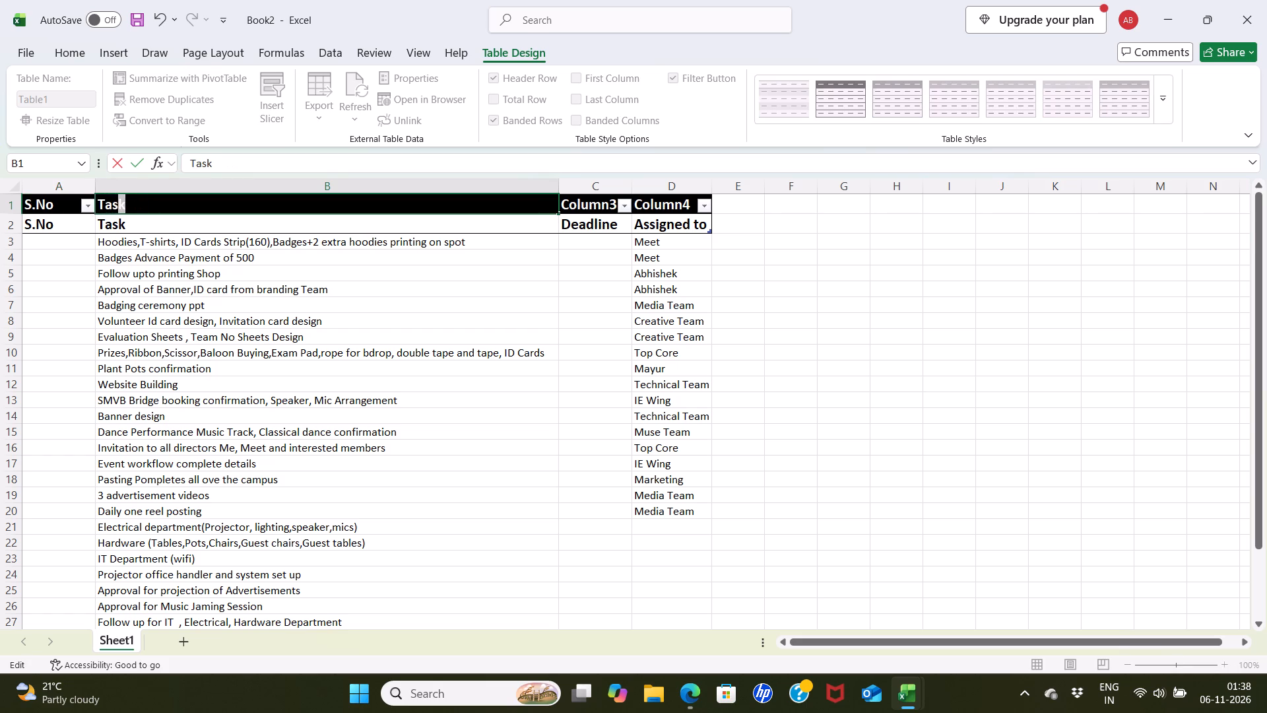
# Rename the third table header, in cell C1, as "Deadline".
pyautogui.doubleClick(608, 205)
pyautogui.press('Right')
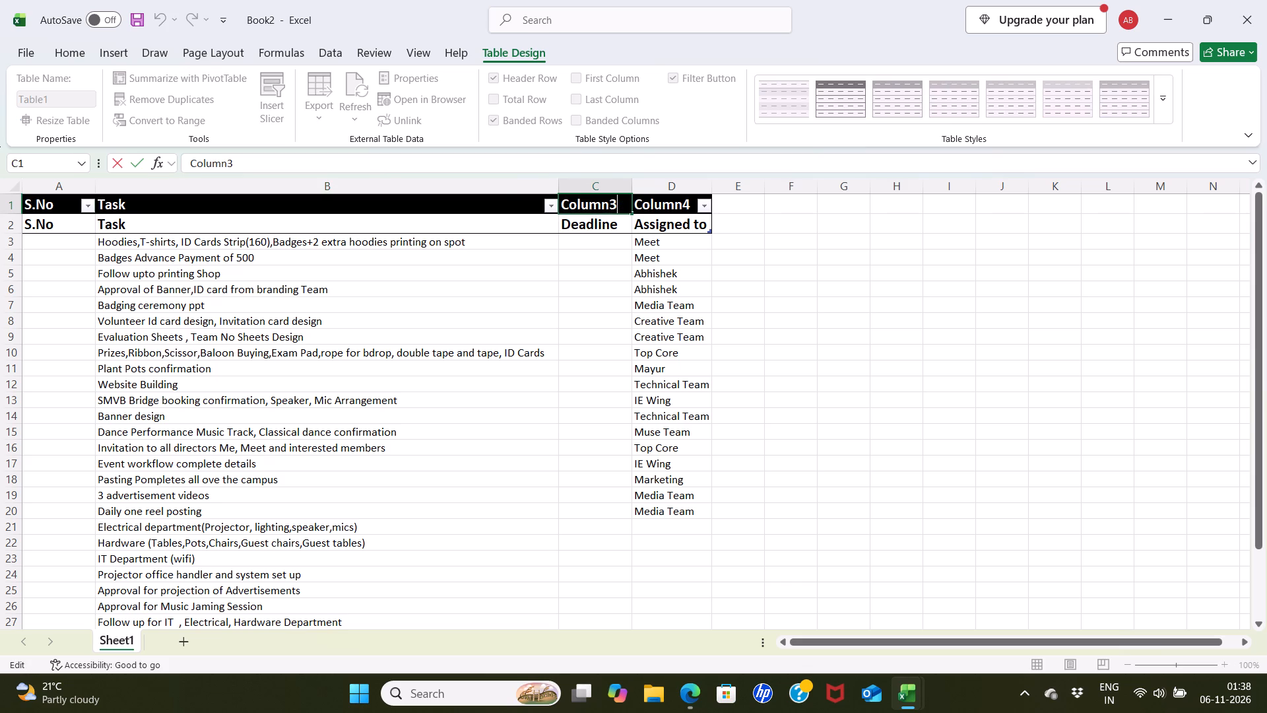
pyautogui.press('BackSpace')
pyautogui.press('BackSpace')
pyautogui.press('BackSpace')
pyautogui.press('BackSpace')
pyautogui.press('BackSpace')
pyautogui.press('BackSpace')
pyautogui.press('BackSpace')
pyautogui.press('BackSpace')
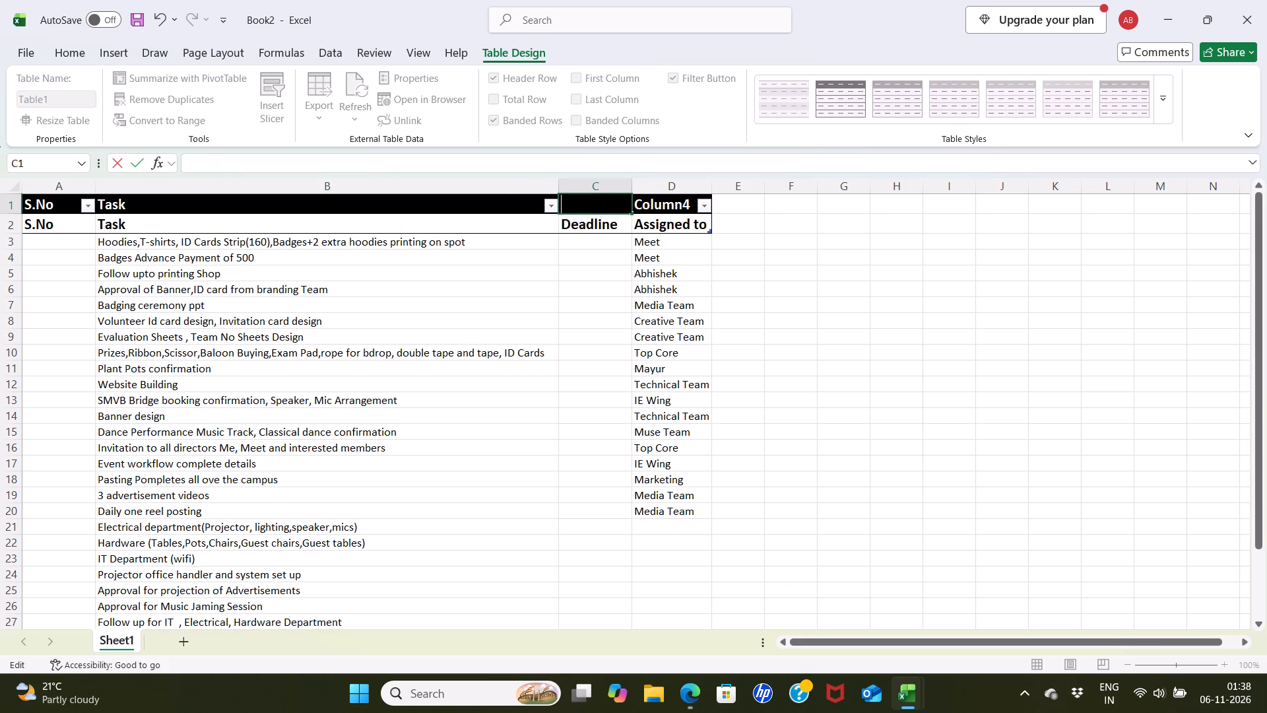
pyautogui.write('Deadline')
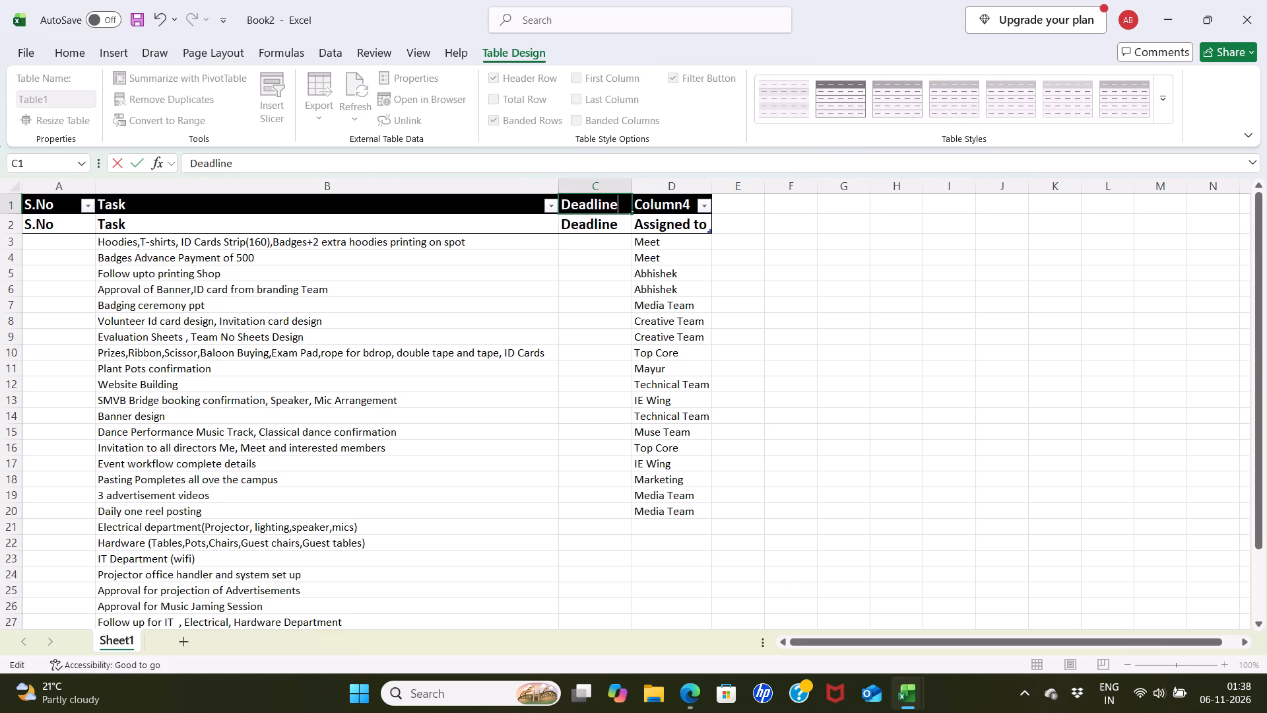
# Rename the fourth table header, in cell D1, as "Assigned to".
pyautogui.doubleClick(693, 207)
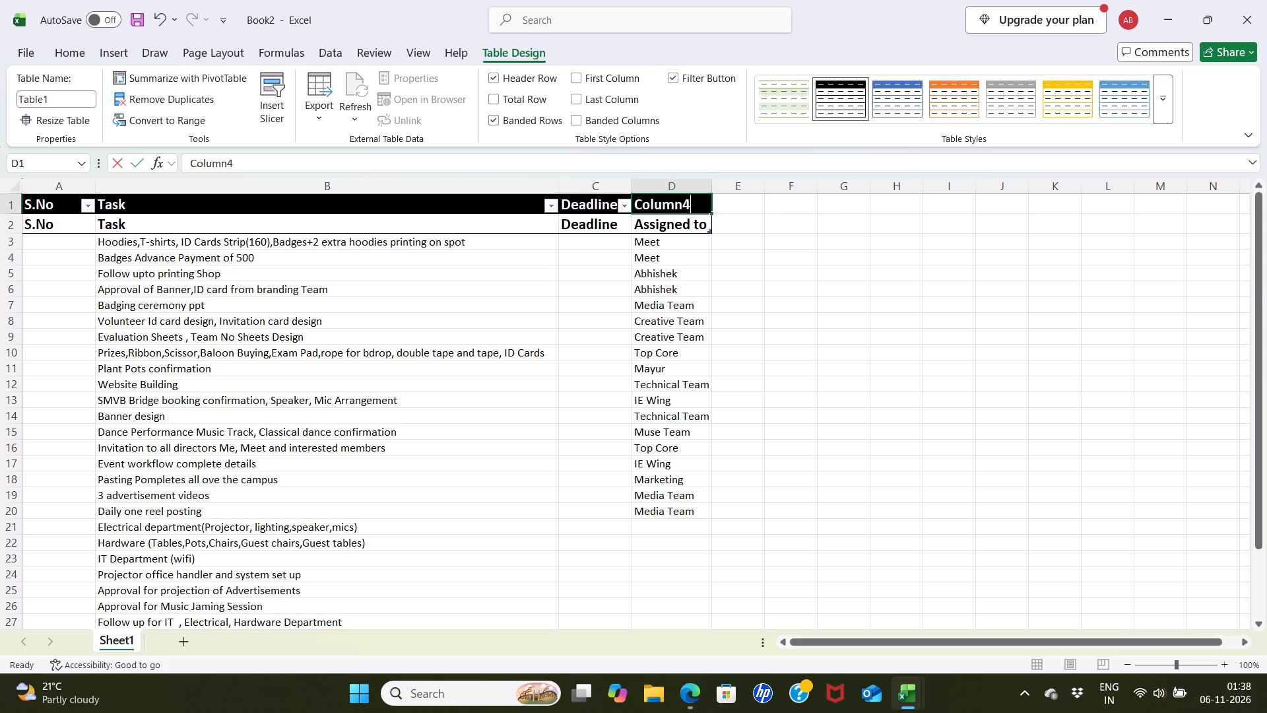
pyautogui.press('BackSpace')
pyautogui.press('BackSpace')
pyautogui.press('BackSpace')
pyautogui.press('BackSpace')
pyautogui.press('BackSpace')
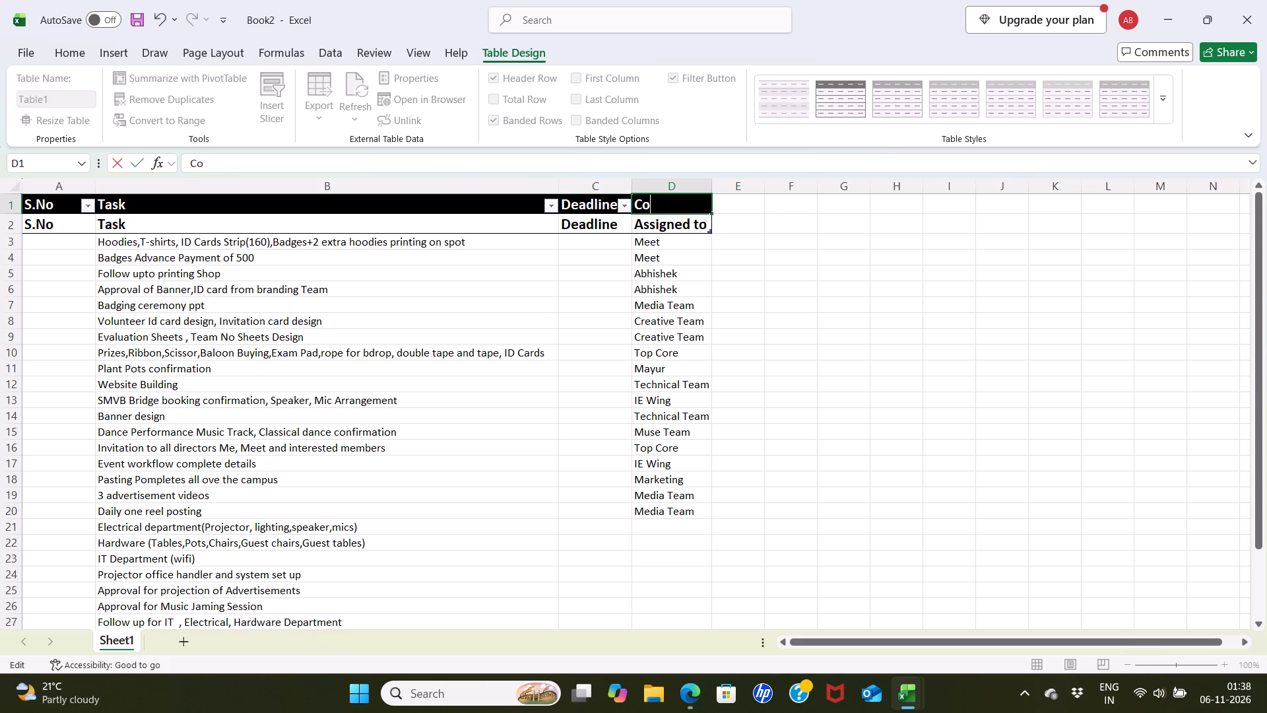
pyautogui.press('BackSpace')
pyautogui.press('BackSpace')
pyautogui.write('Assignes')
pyautogui.press('BackSpace')
pyautogui.write('d to')
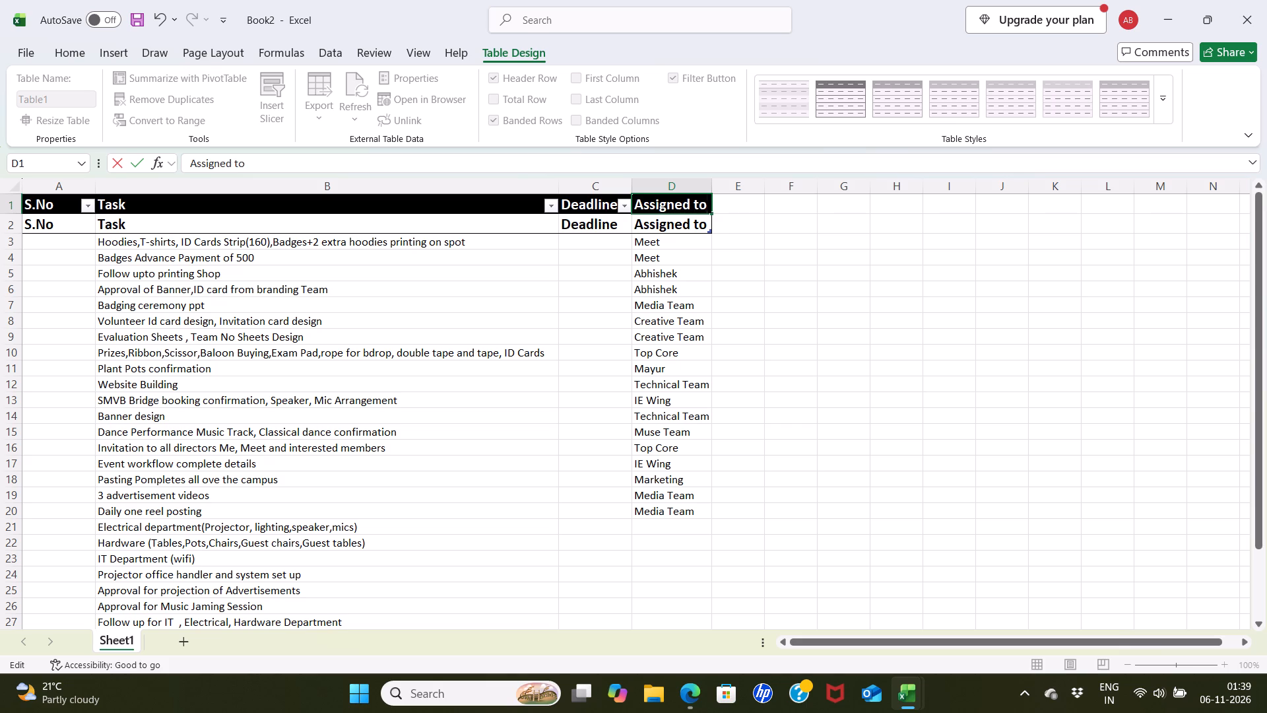
# Clear the duplicate "Assigned to" heading from cell D2.
pyautogui.doubleClick(709, 225)
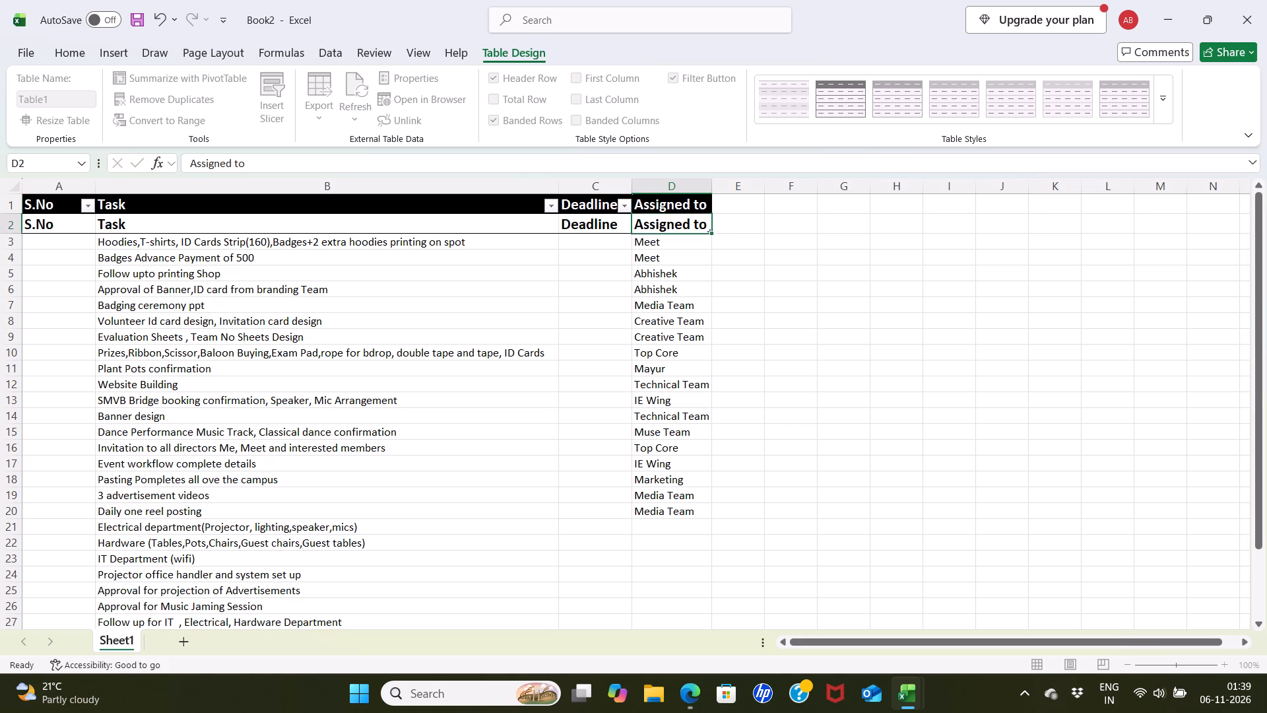
pyautogui.press('BackSpace')
pyautogui.press('BackSpace')
pyautogui.press('BackSpace')
pyautogui.press('BackSpace')
pyautogui.press('BackSpace')
pyautogui.press('BackSpace')
pyautogui.press('BackSpace')
pyautogui.press('BackSpace')
pyautogui.press('BackSpace')
pyautogui.press('BackSpace')
pyautogui.press('BackSpace')
pyautogui.press('BackSpace')
pyautogui.press('BackSpace')
pyautogui.press('BackSpace')
pyautogui.press('BackSpace')
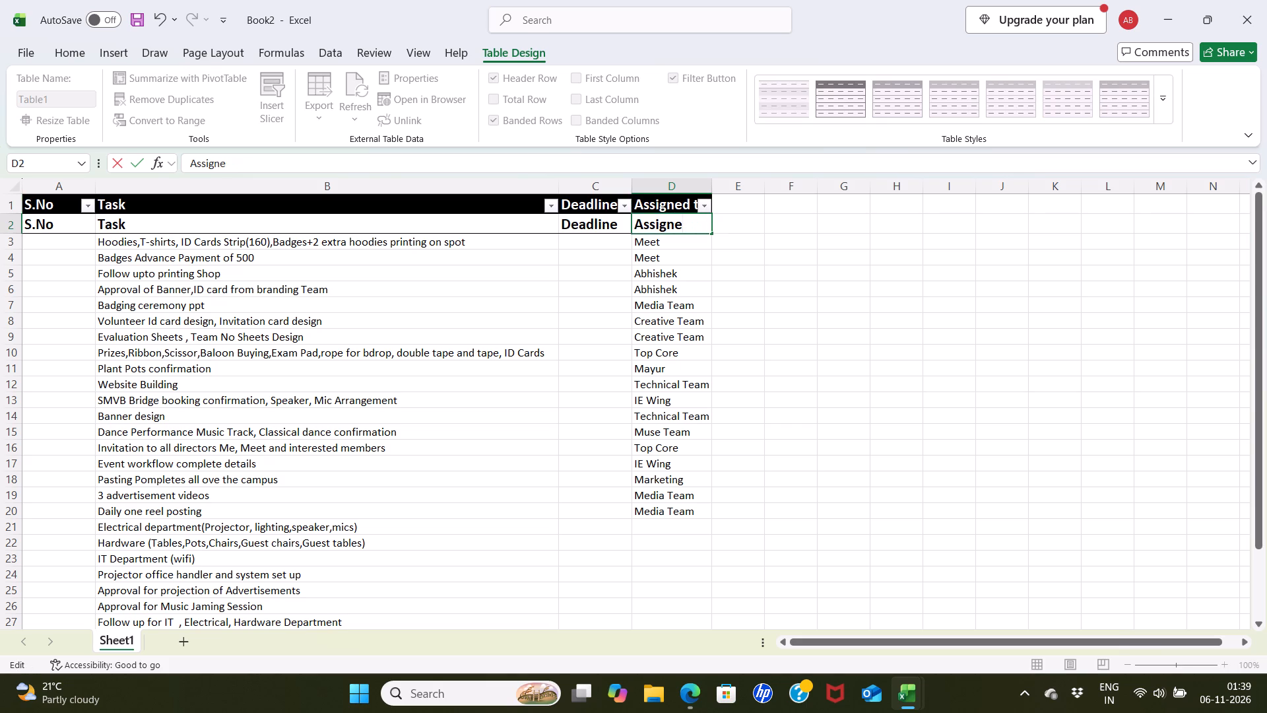
# Clear the duplicate "Deadline" heading from cell C2.
pyautogui.doubleClick(621, 227)
pyautogui.press('BackSpace')
pyautogui.press('BackSpace')
pyautogui.press('BackSpace')
pyautogui.press('BackSpace')
pyautogui.press('BackSpace')
pyautogui.press('BackSpace')
pyautogui.press('BackSpace')
pyautogui.press('BackSpace')
pyautogui.press('BackSpace')
pyautogui.press('BackSpace')
pyautogui.press('BackSpace')
pyautogui.press('BackSpace')
pyautogui.press('BackSpace')
pyautogui.press('BackSpace')
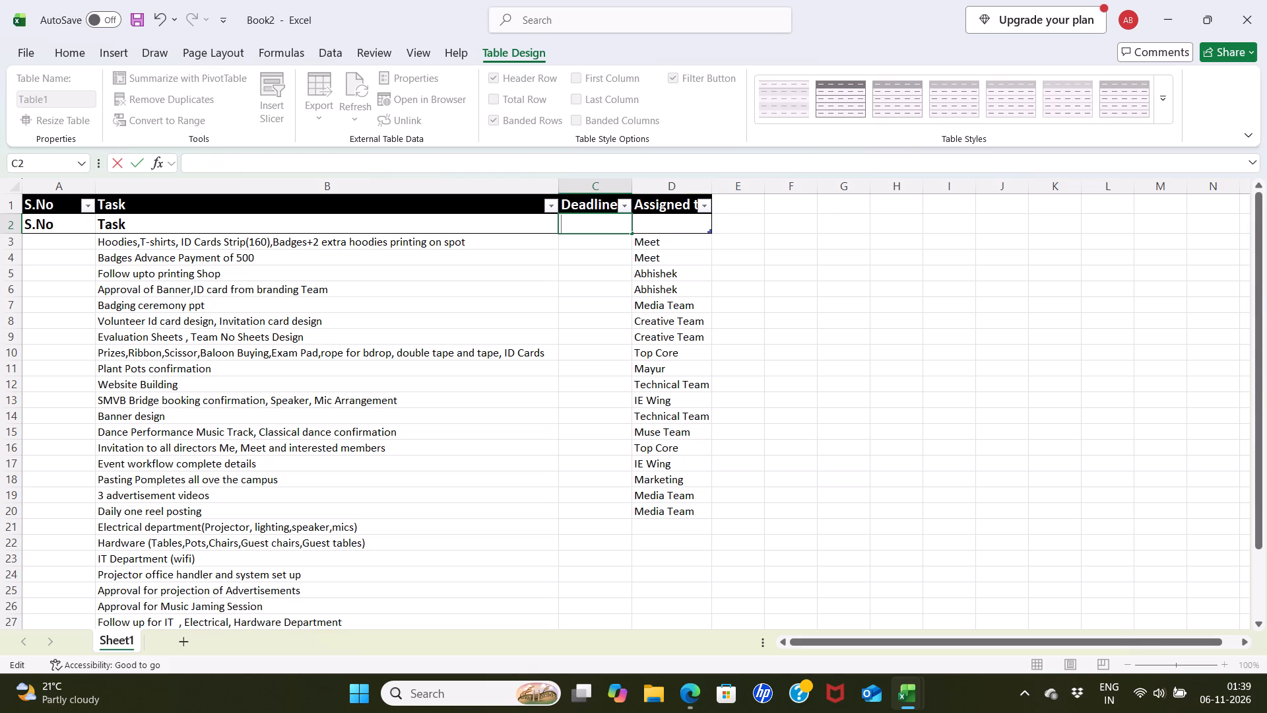
# Clear the remaining duplicate headings, "Task" in cell B2 and "S.No" in cell A2.
pyautogui.doubleClick(471, 221)
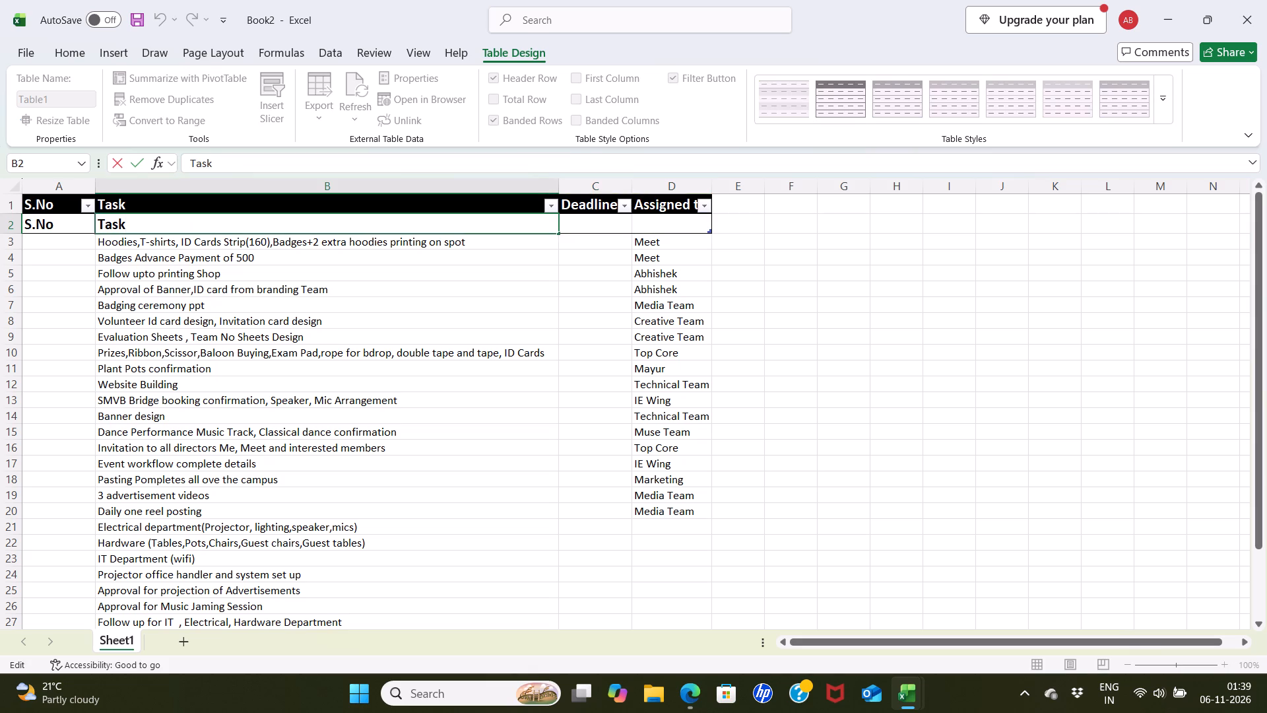
pyautogui.press('BackSpace')
pyautogui.press('BackSpace')
pyautogui.press('BackSpace')
pyautogui.press('BackSpace')
pyautogui.press('BackSpace')
pyautogui.press('BackSpace')
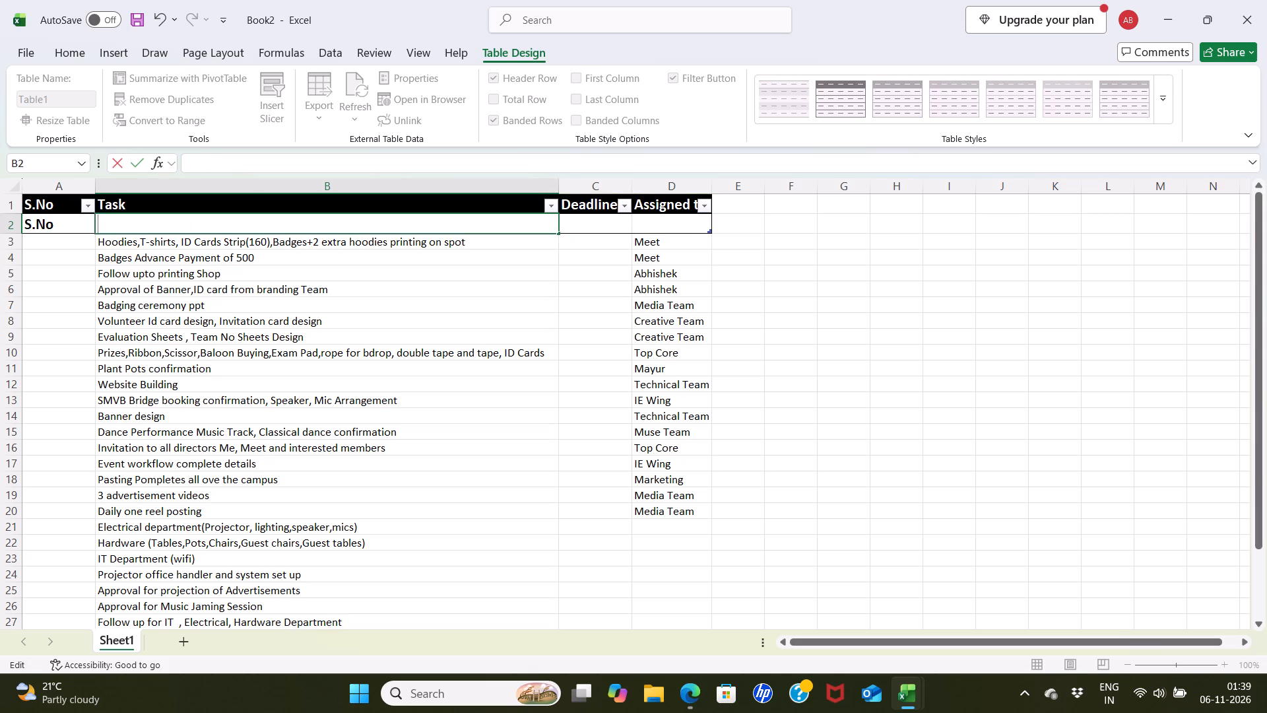
pyautogui.doubleClick(72, 224)
pyautogui.press('BackSpace')
pyautogui.press('BackSpace')
pyautogui.press('BackSpace')
pyautogui.press('BackSpace')
pyautogui.press('BackSpace')
pyautogui.press('BackSpace')
pyautogui.press('BackSpace')
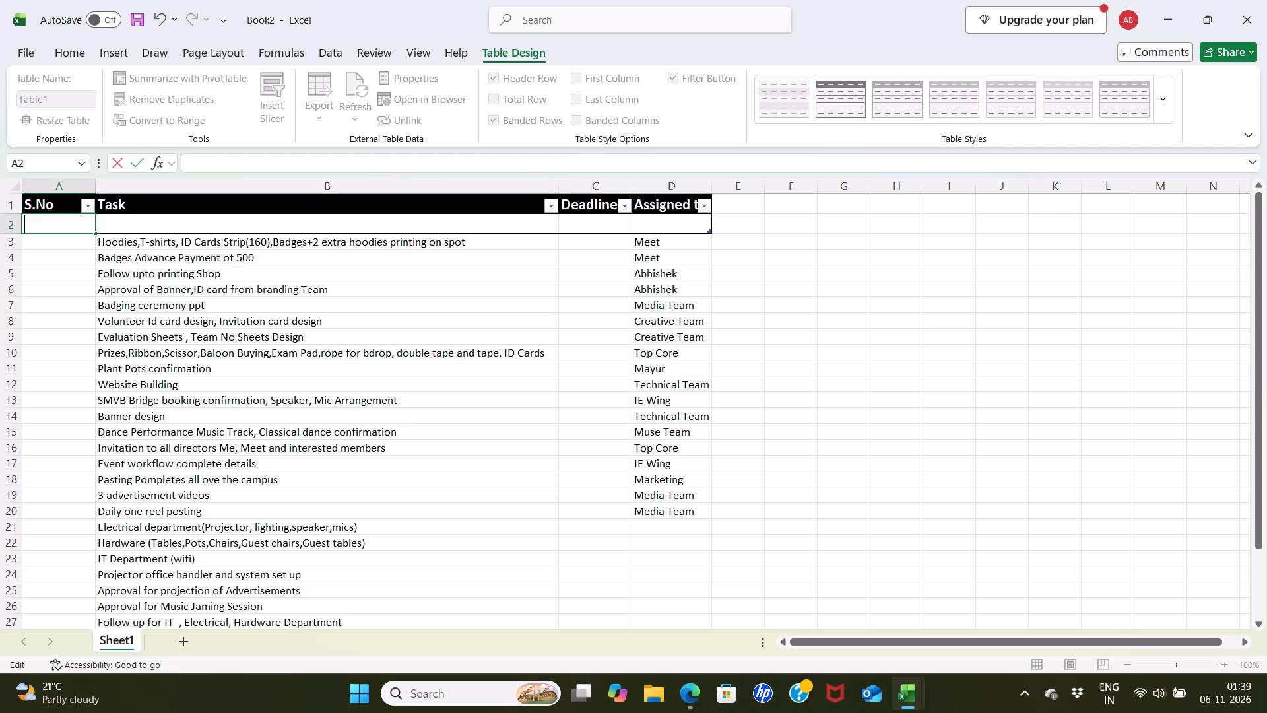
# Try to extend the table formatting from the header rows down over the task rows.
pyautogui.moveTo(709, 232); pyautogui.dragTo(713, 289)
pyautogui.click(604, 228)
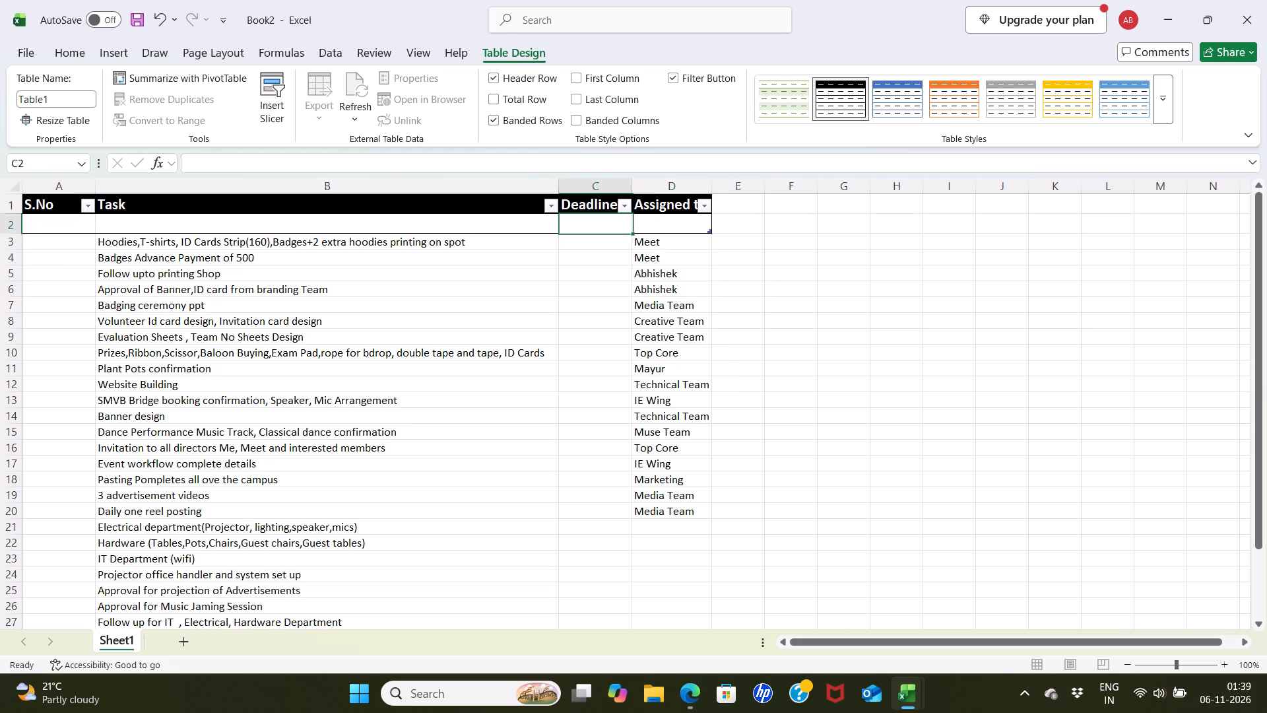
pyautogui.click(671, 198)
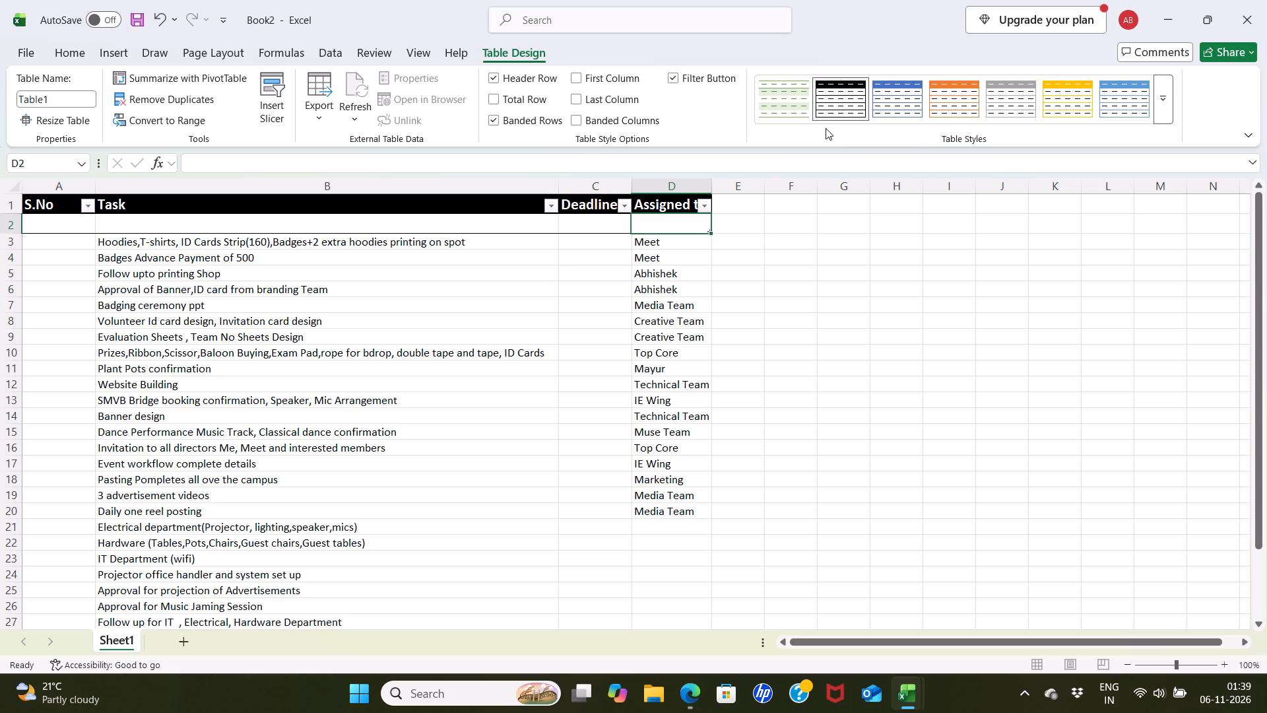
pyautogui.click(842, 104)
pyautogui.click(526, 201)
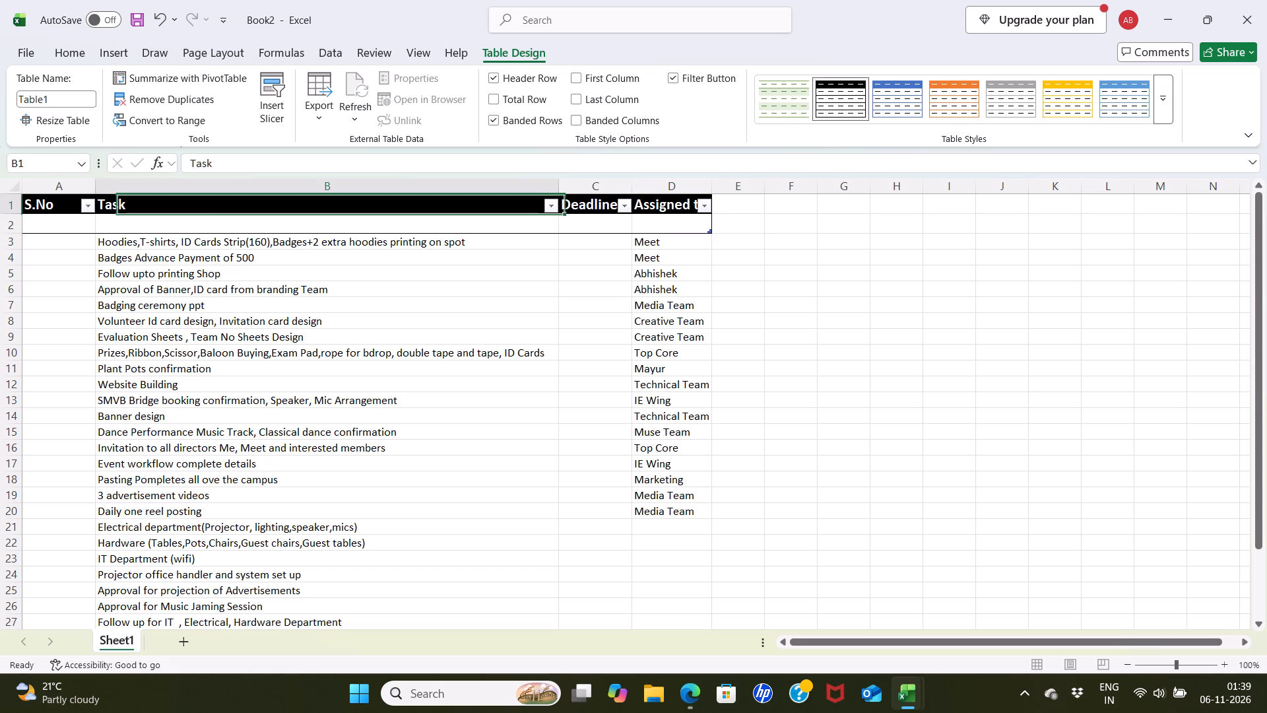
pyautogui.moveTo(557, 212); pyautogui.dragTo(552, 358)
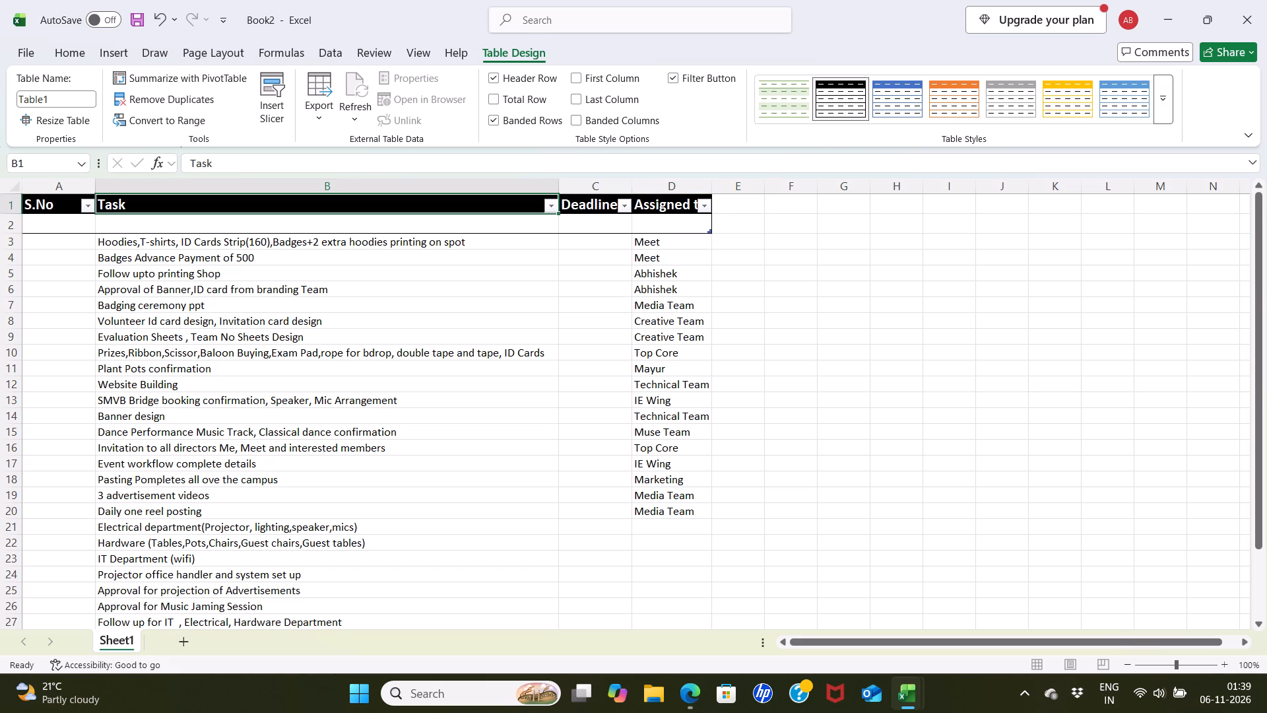
# Resize the table across columns A to D downward so that it takes in all the listed task rows.
pyautogui.click(687, 212)
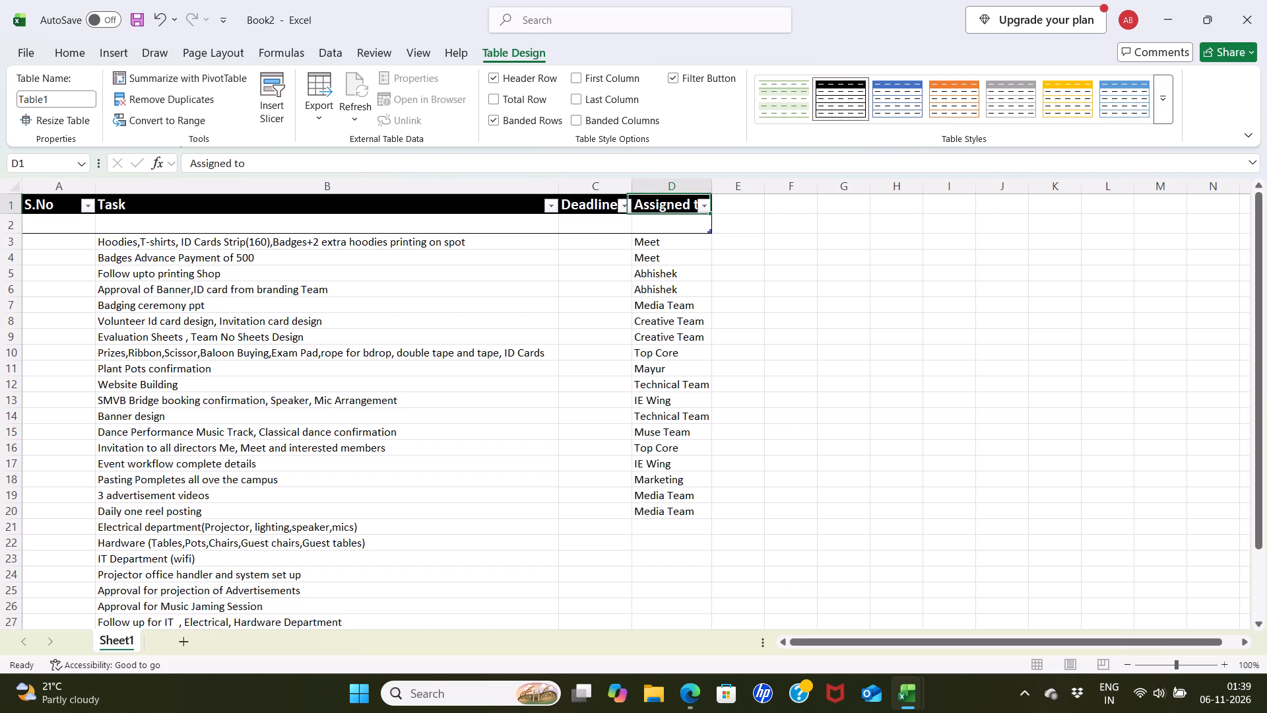
pyautogui.moveTo(709, 228); pyautogui.dragTo(713, 281)
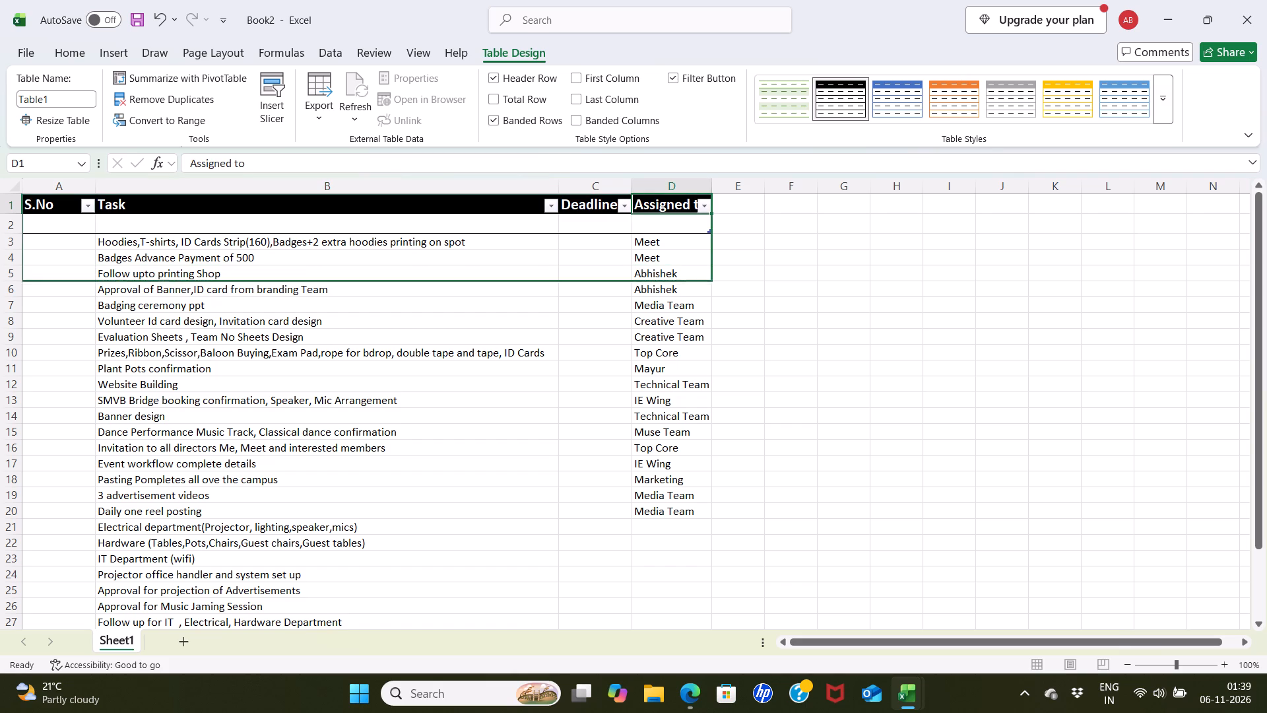
pyautogui.moveTo(713, 281); pyautogui.dragTo(711, 441)
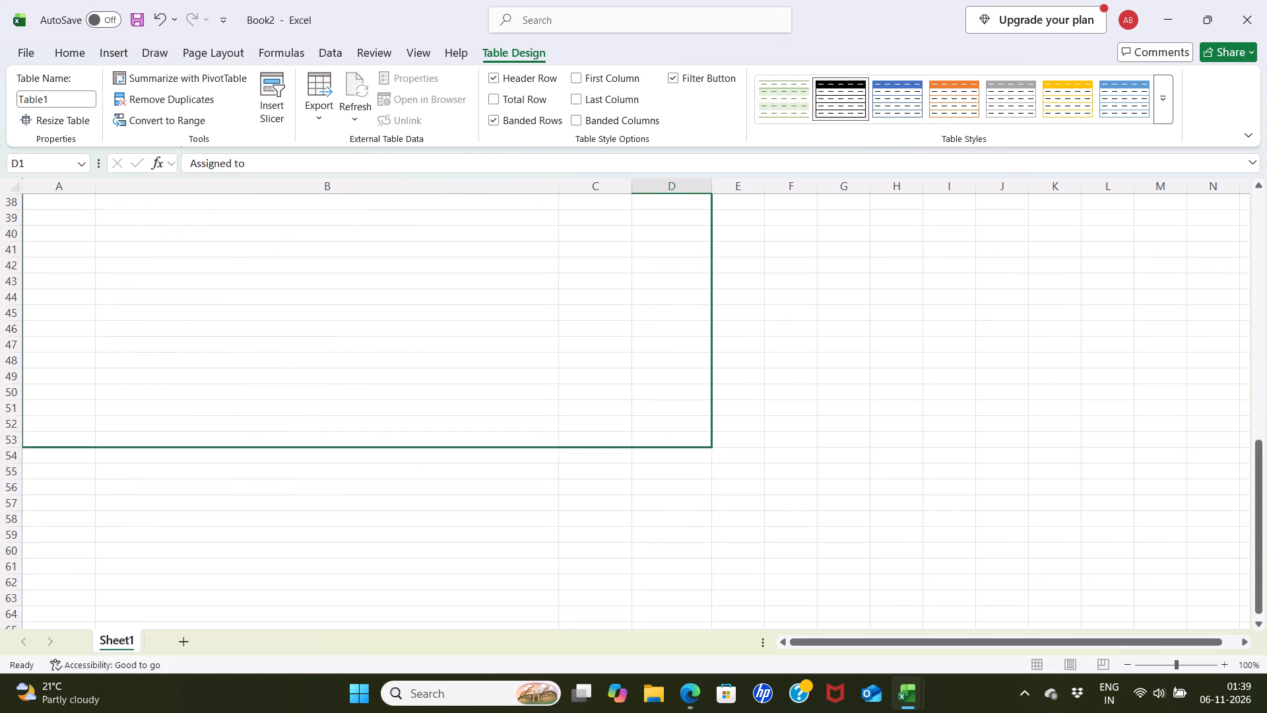
pyautogui.moveTo(711, 441); pyautogui.dragTo(748, 375)
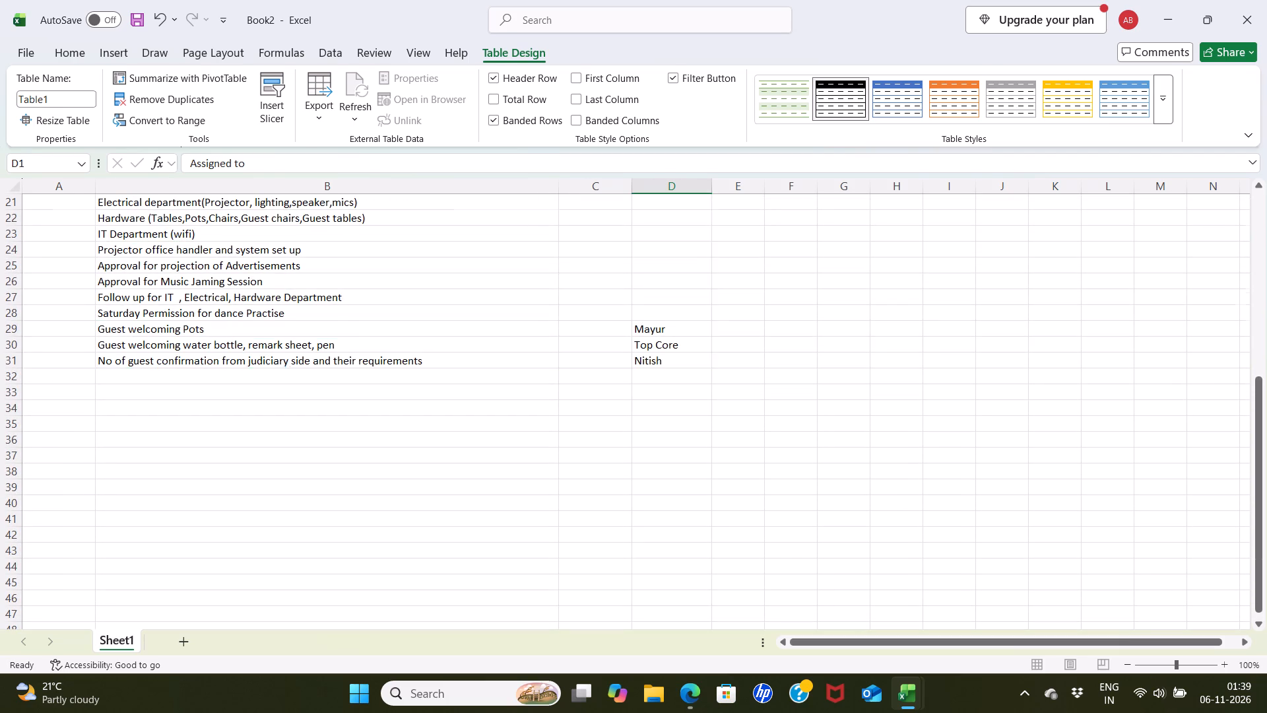
pyautogui.scroll(3, 780, 343)
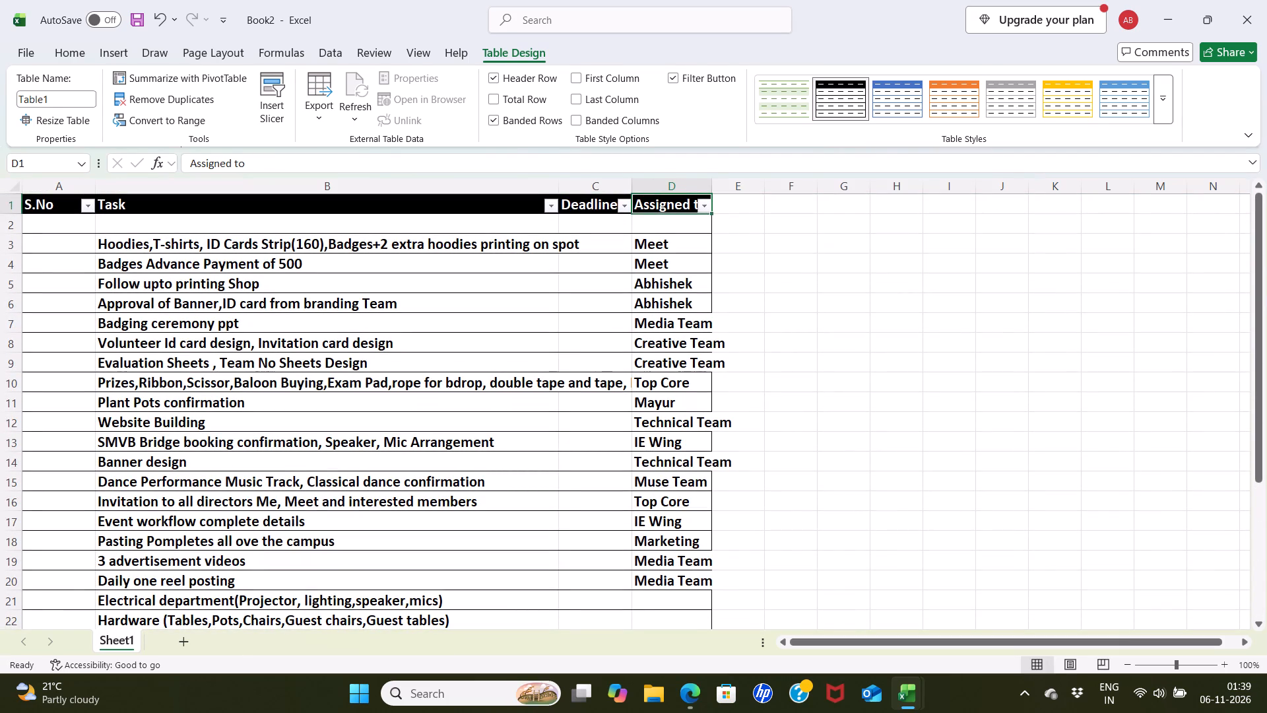
# Auto-fit the width of the Assigned to column D to its contents.
pyautogui.doubleClick(714, 188)
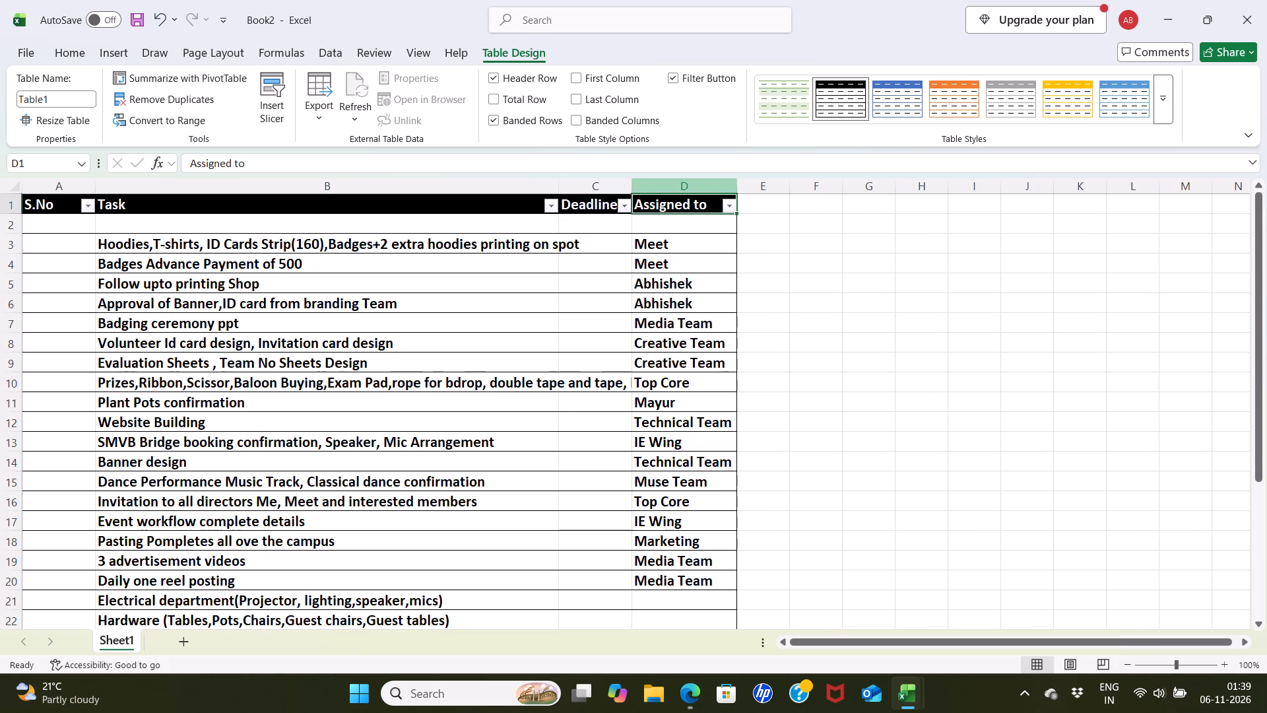
# Assign the electrical department task in row 21 to "IE Department" in cell D21.
pyautogui.scroll(-1, 698, 335)
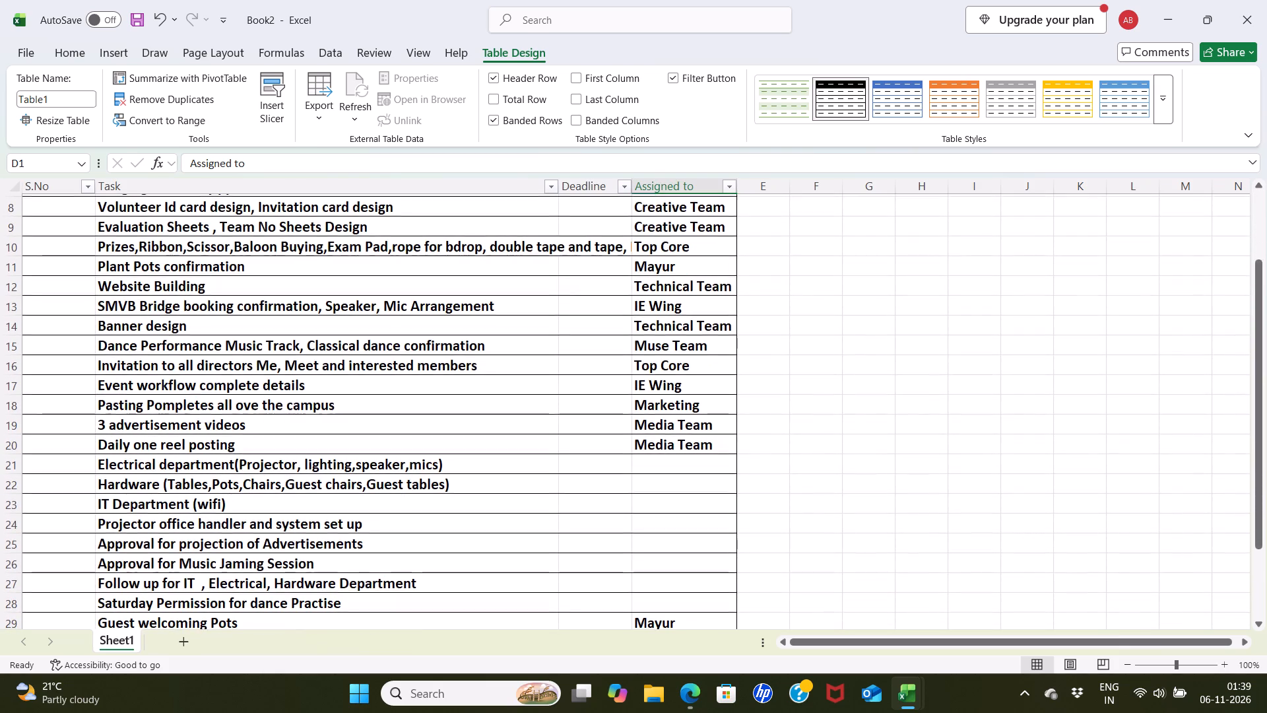
pyautogui.doubleClick(654, 466)
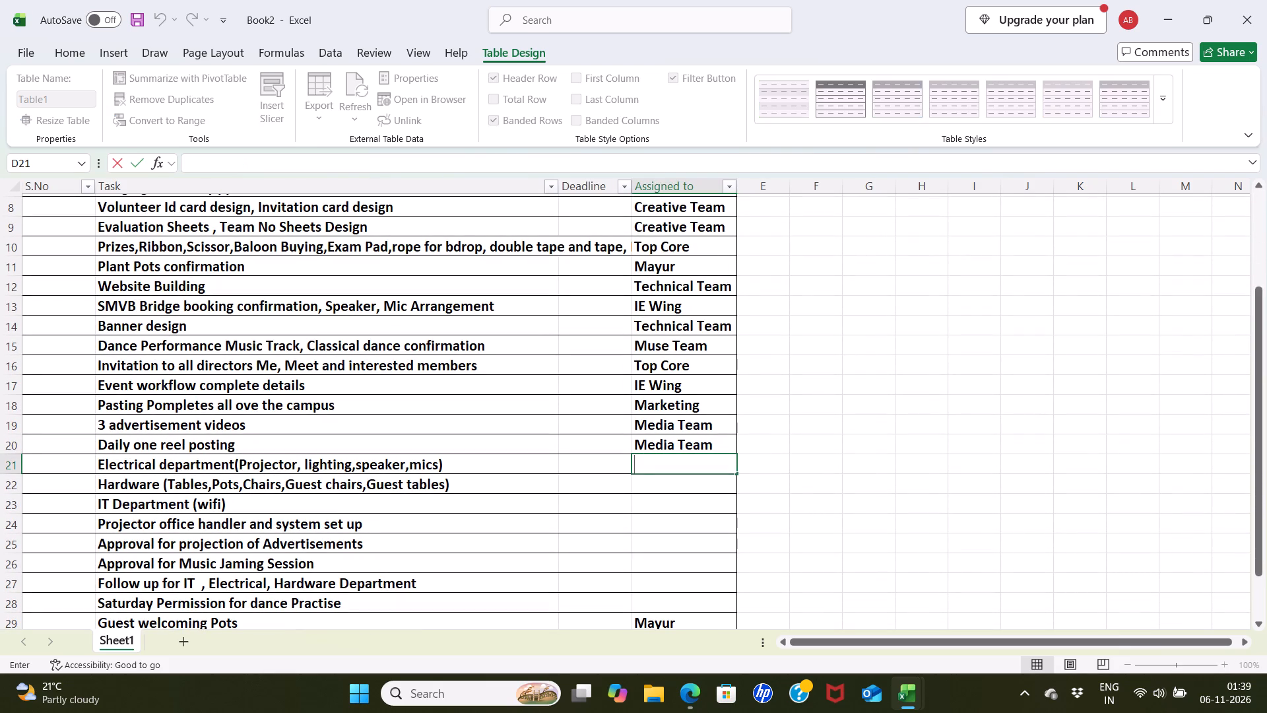
pyautogui.hotkey('shift', 'i')
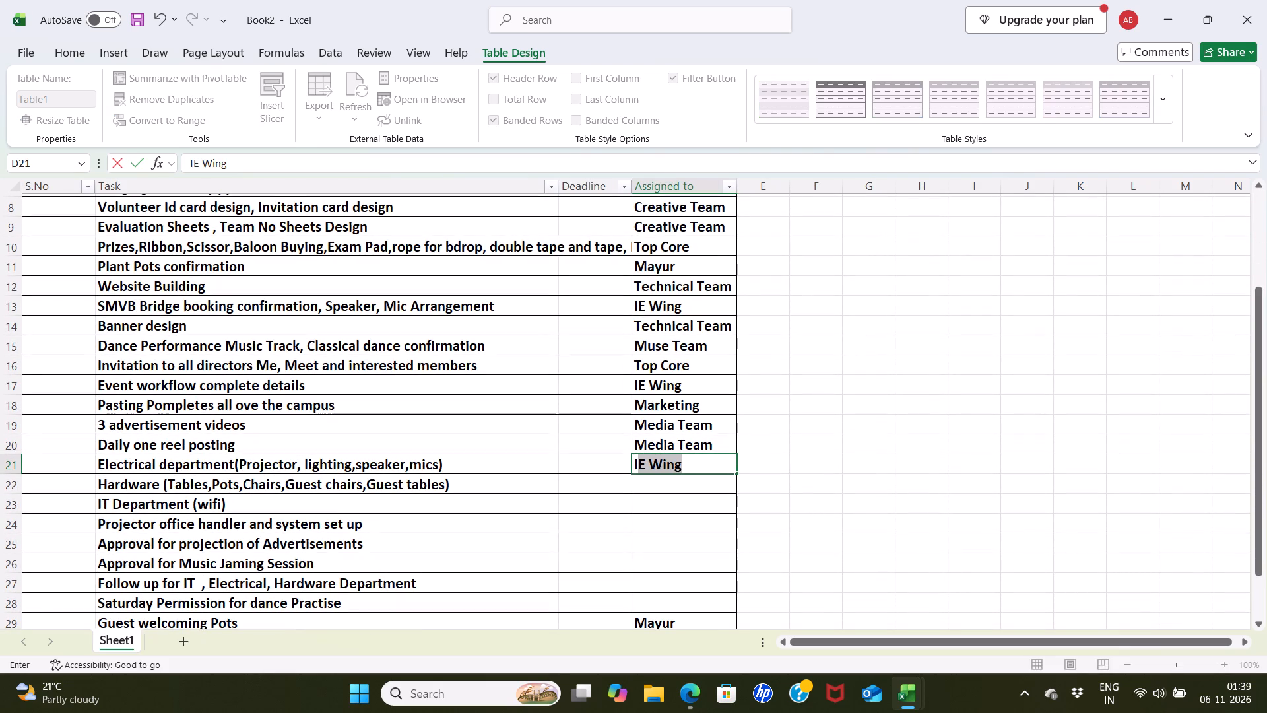
pyautogui.write('E')
pyautogui.press('space')
pyautogui.write('Depa')
pyautogui.write('rt')
pyautogui.write('ment')
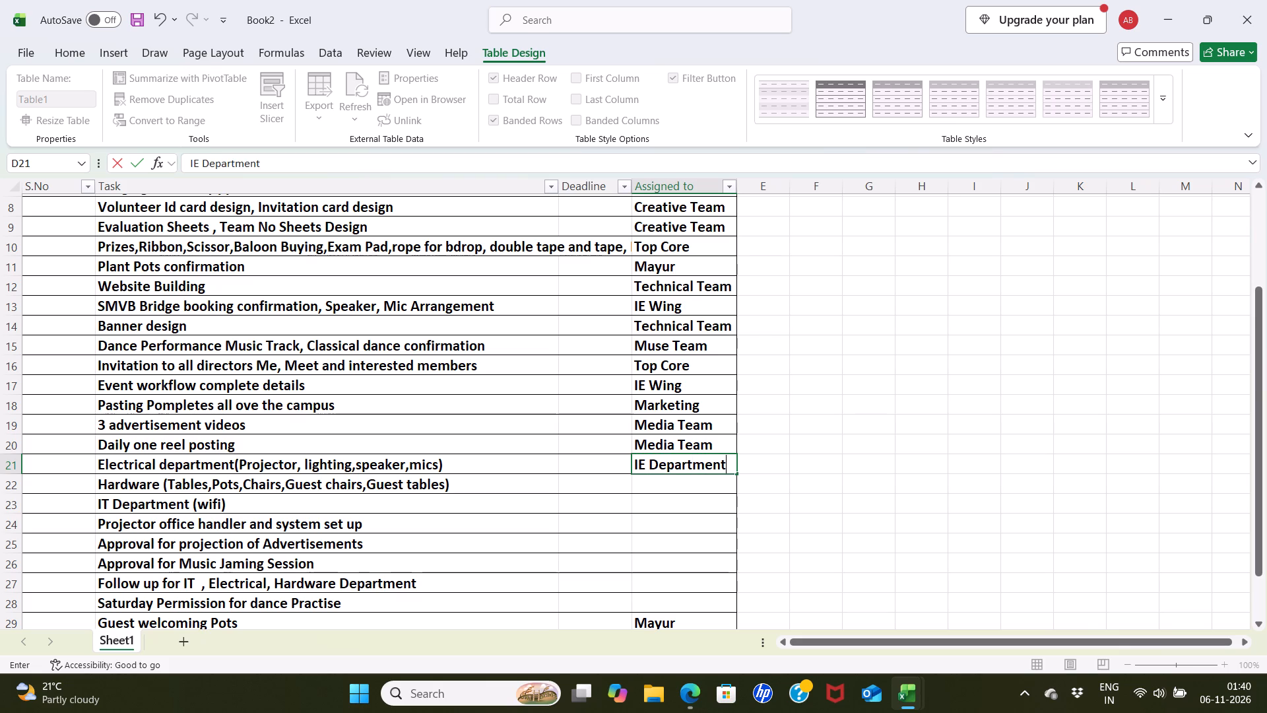
# Copy the "IE Department" assignment from D21 into D22, D23 and D24 for the hardware, IT and projector tasks.
pyautogui.moveTo(633, 463); pyautogui.dragTo(725, 465)
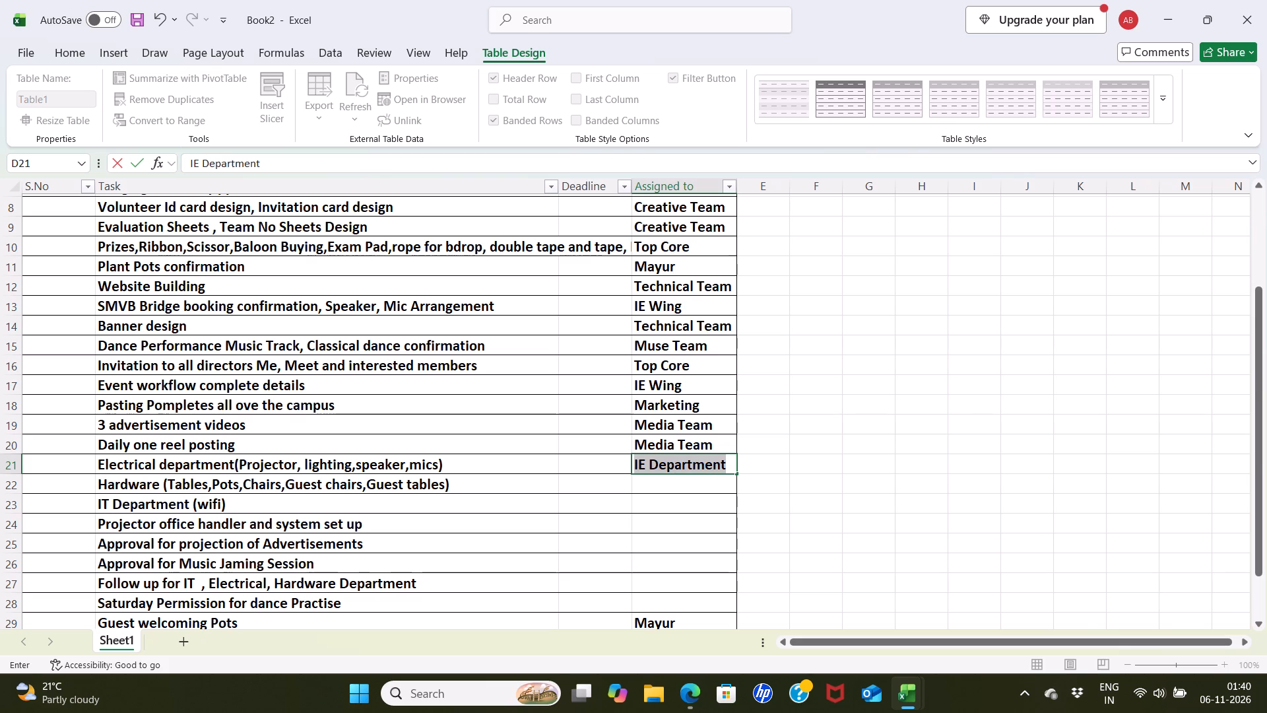
pyautogui.moveTo(725, 465); pyautogui.dragTo(727, 465)
pyautogui.hotkey('ctrl', 'c')
pyautogui.doubleClick(696, 490)
pyautogui.hotkey('ctrl', 'v')
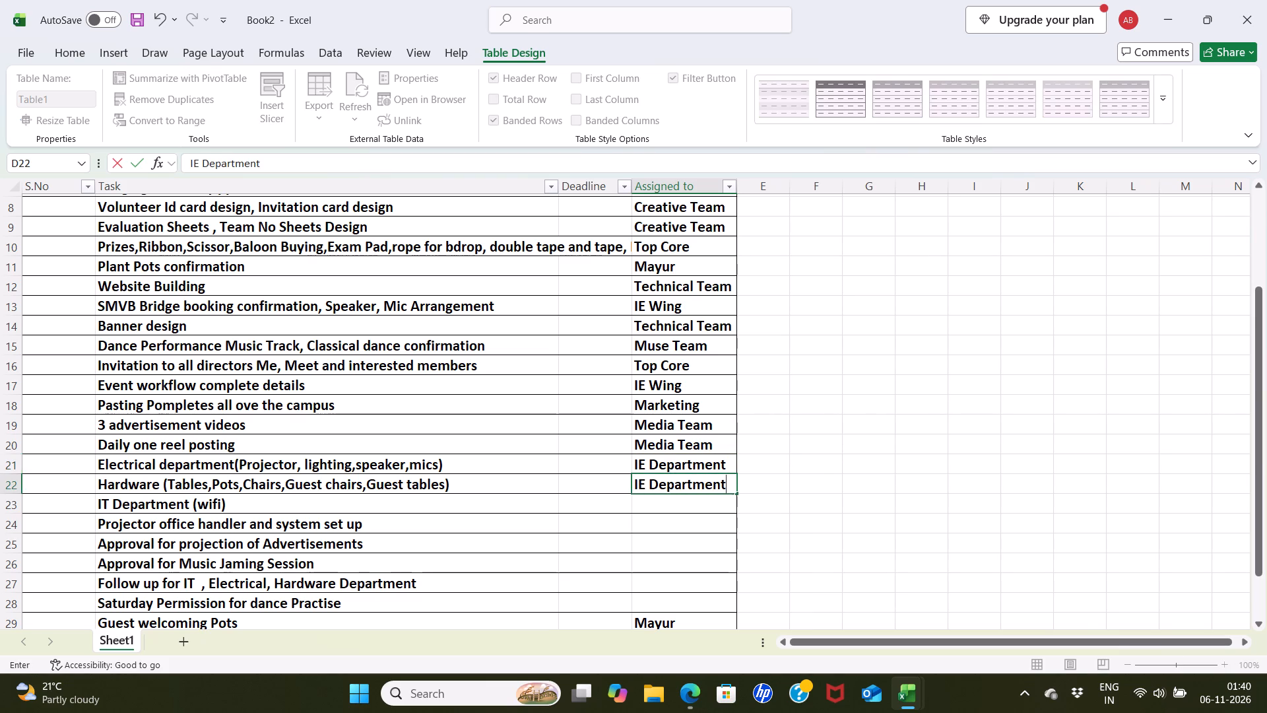
pyautogui.doubleClick(648, 500)
pyautogui.hotkey('ctrl', 'v')
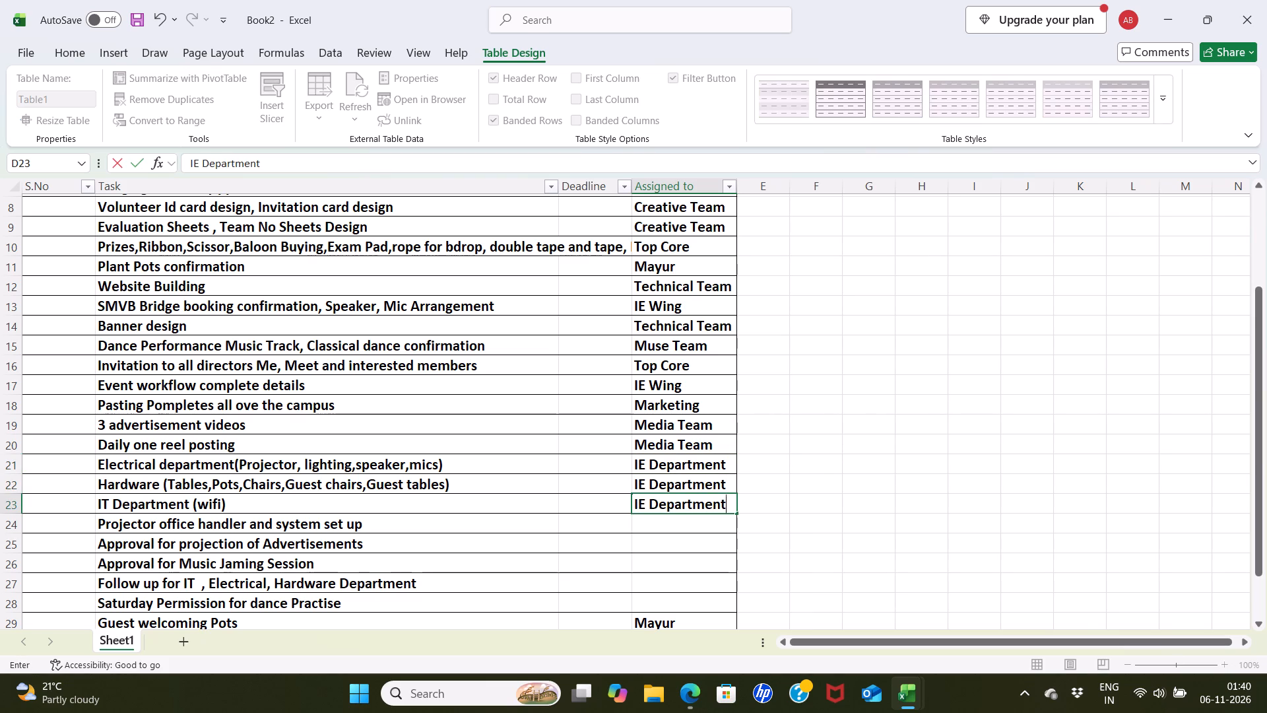
pyautogui.doubleClick(691, 526)
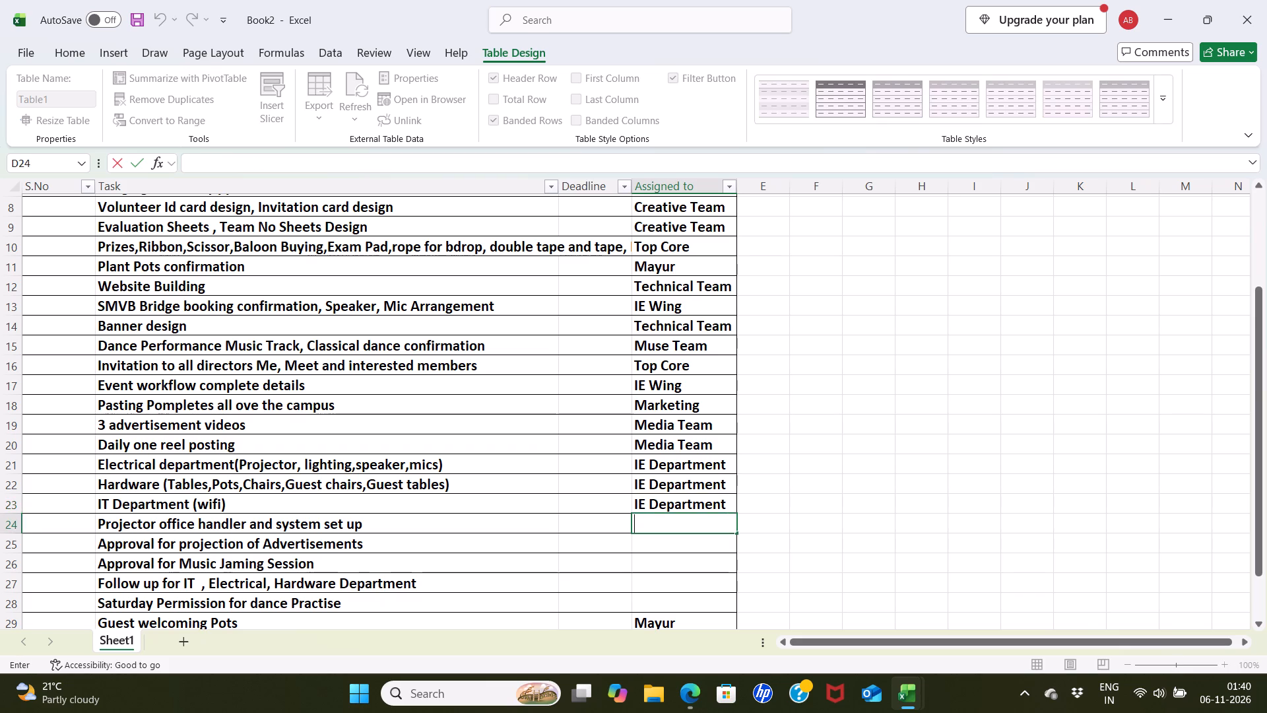
pyautogui.hotkey('ctrl', 'v')
# Assign the advertisement projection and music jamming approval tasks in rows 25 and 26 to "Top Core" in column D.
pyautogui.doubleClick(648, 546)
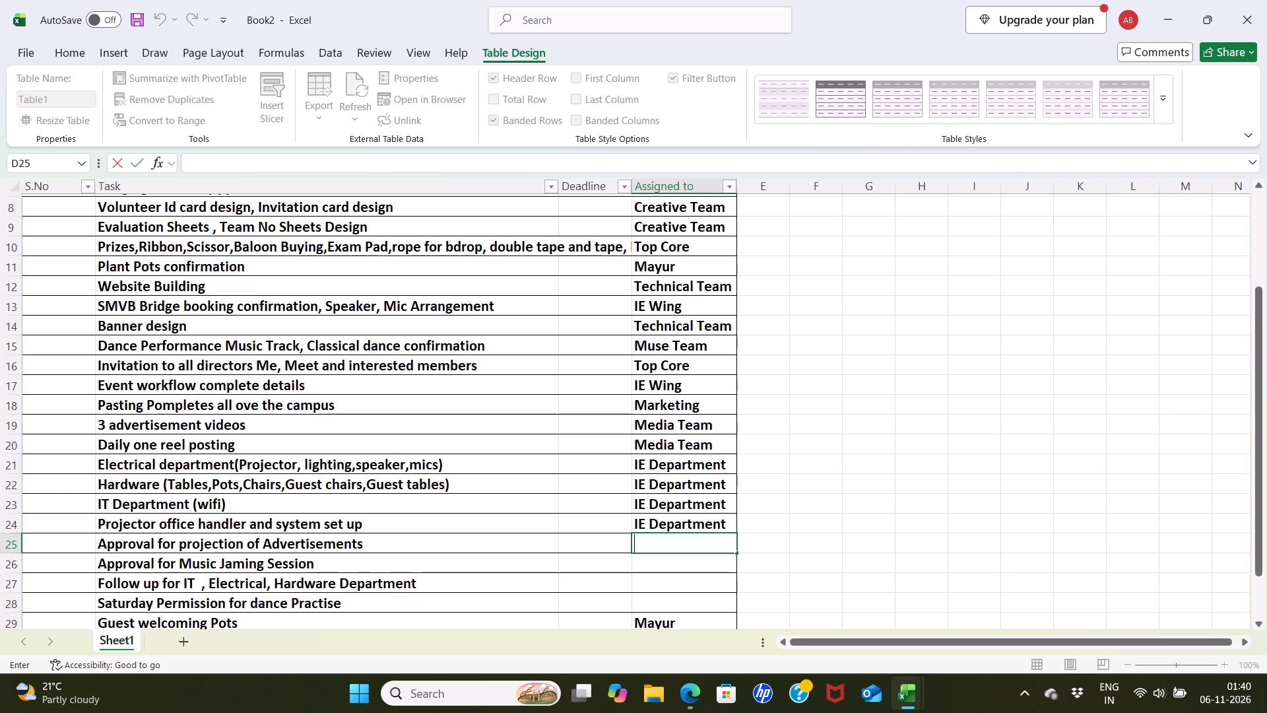
pyautogui.hotkey('shift', 't')
pyautogui.write('op')
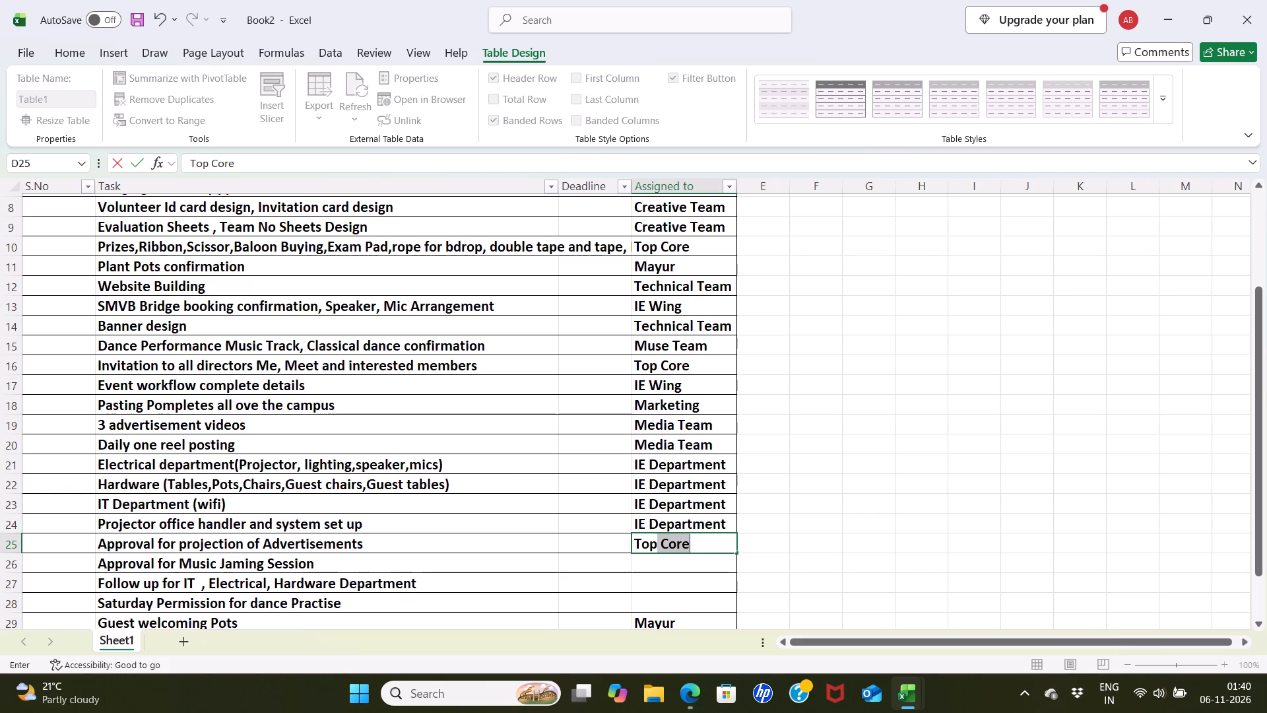
pyautogui.press('space')
pyautogui.write('Core')
pyautogui.scroll(-1, 633, 443)
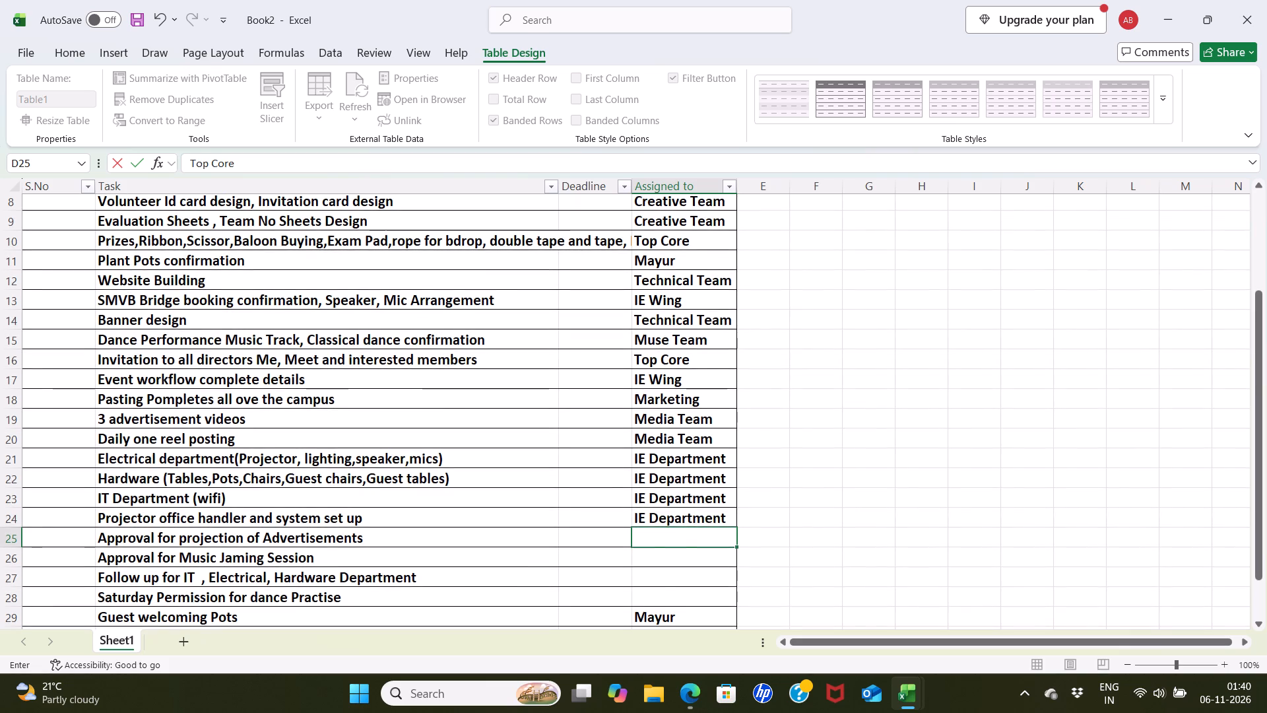
pyautogui.scroll(-1, 633, 443)
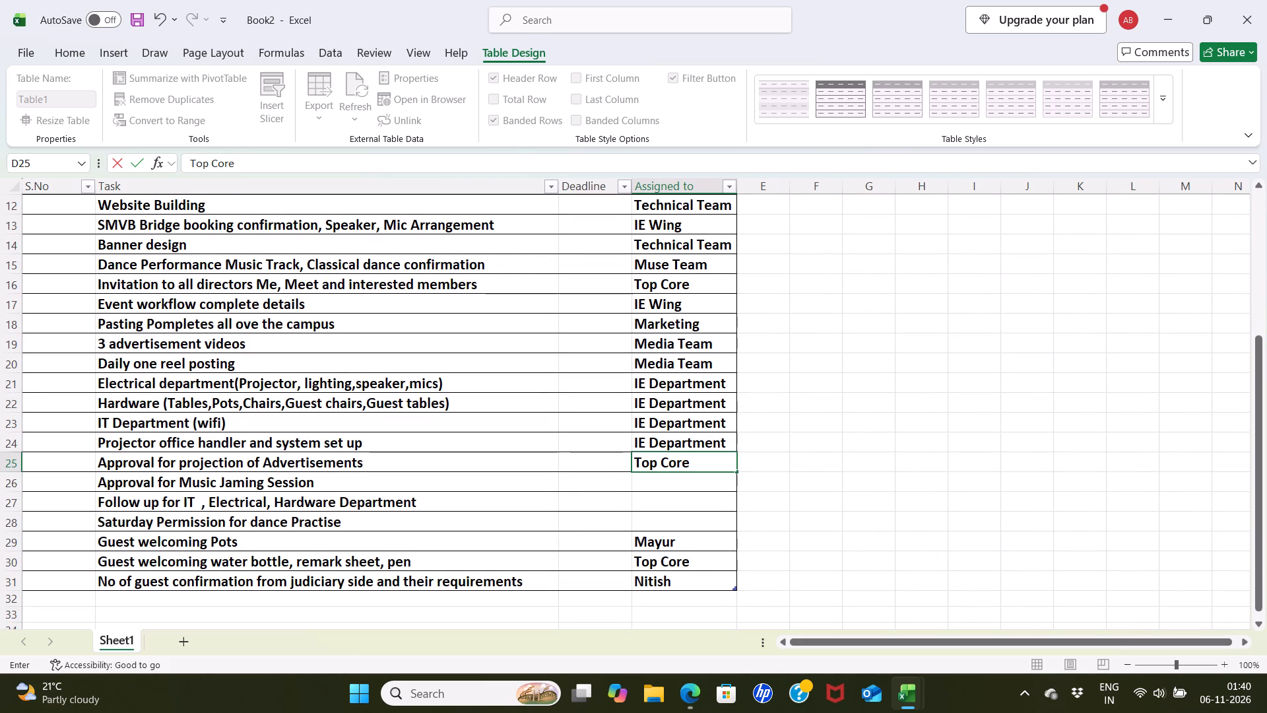
pyautogui.doubleClick(668, 482)
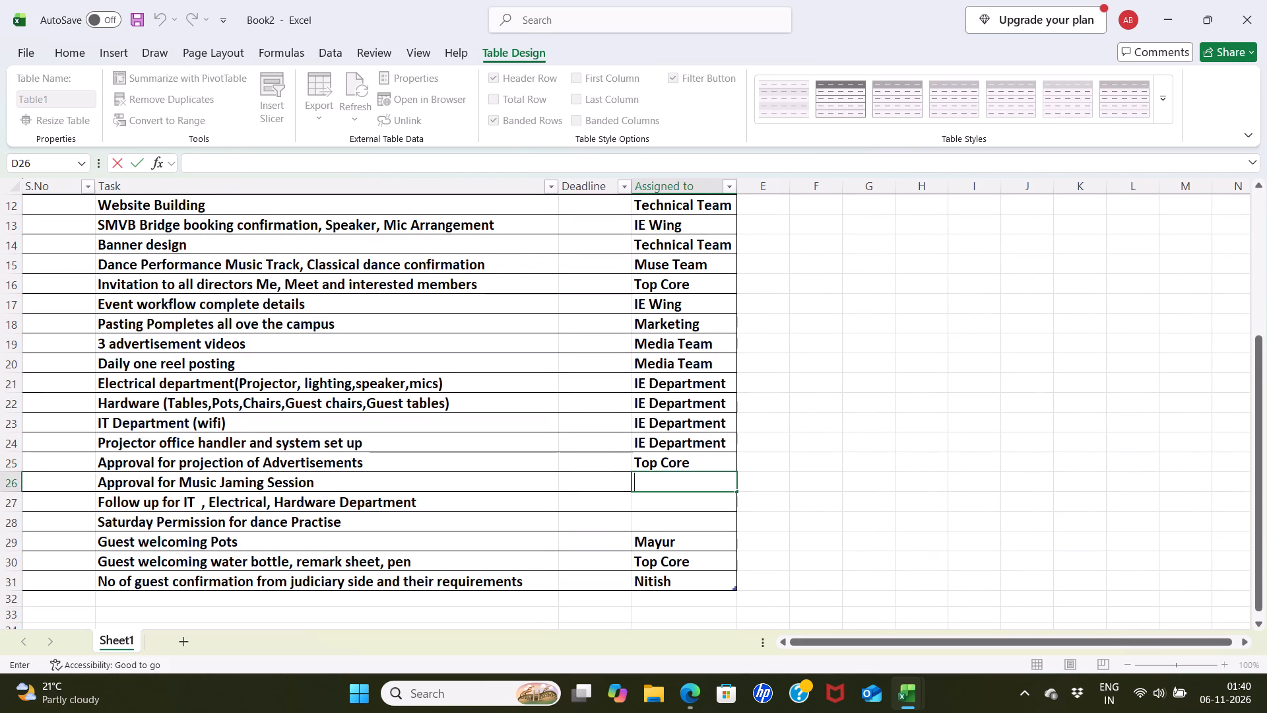
pyautogui.hotkey('shift', 't')
pyautogui.write('op C')
pyautogui.write('ore')
# Assign the department follow-up and Saturday dance practice permission tasks in D27 and D28 to "Top Core".
pyautogui.doubleClick(706, 504)
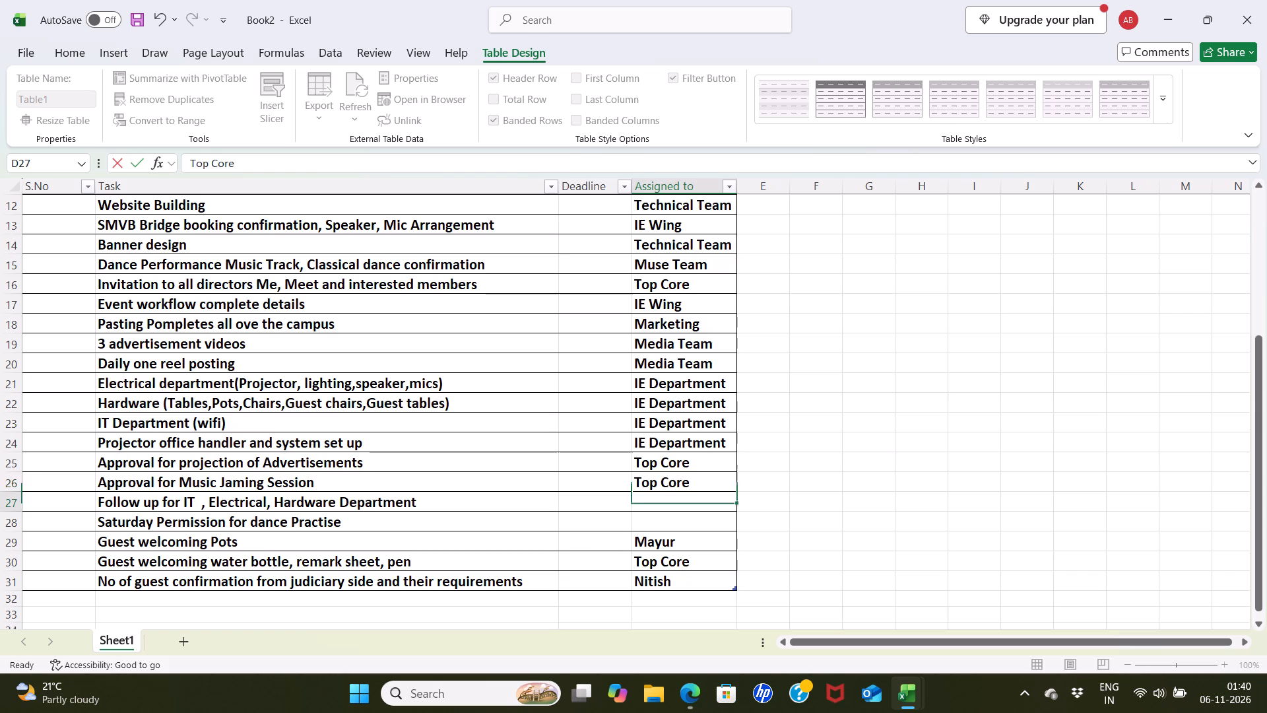
pyautogui.write('Top')
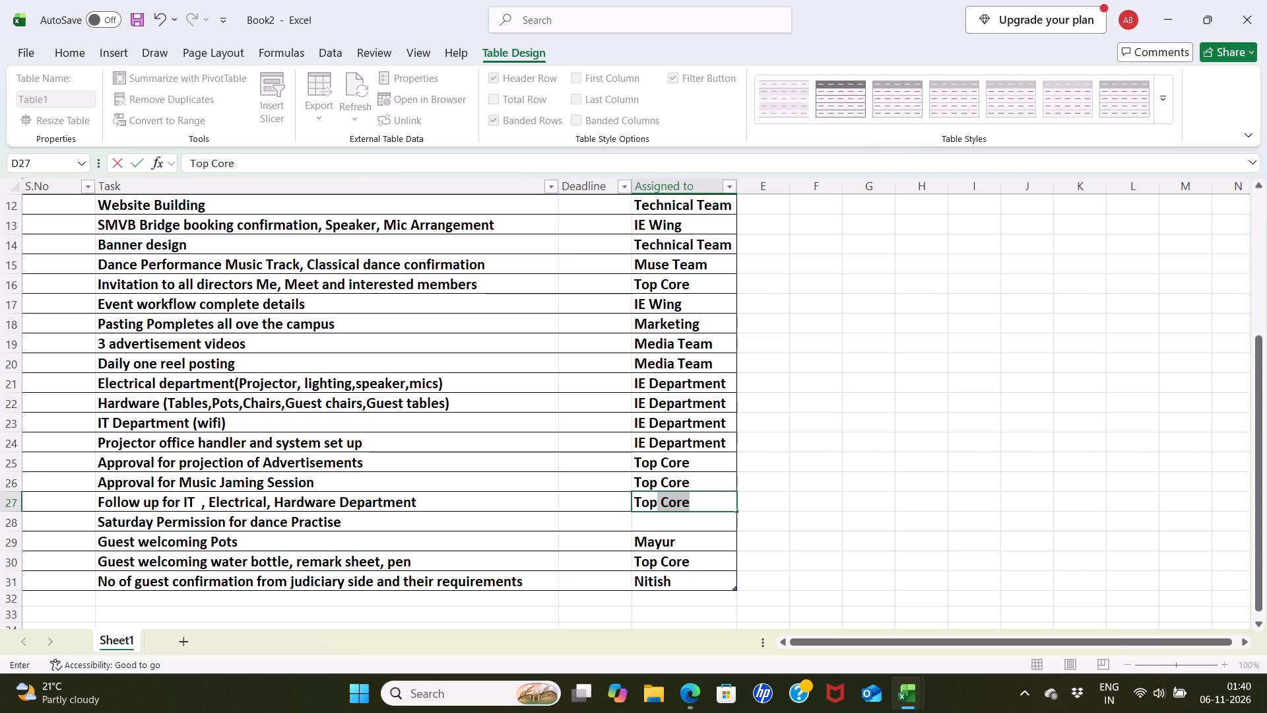
pyautogui.press('space')
pyautogui.write('Core')
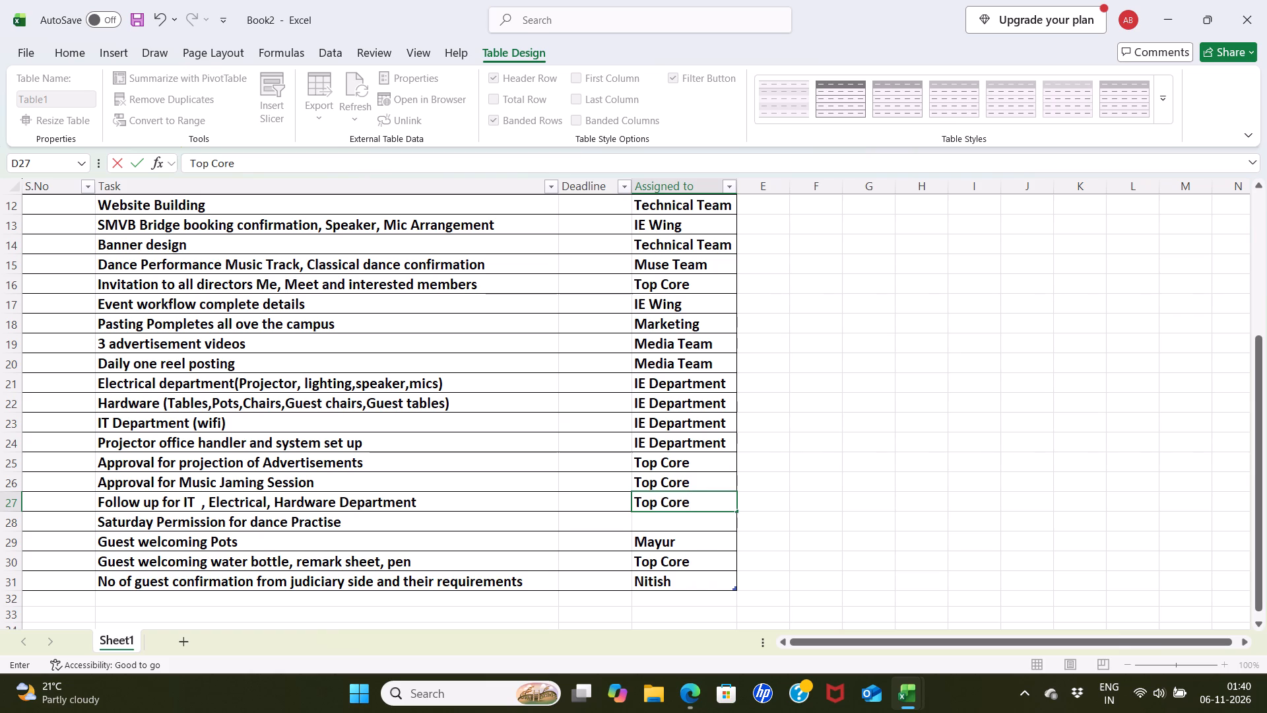
pyautogui.doubleClick(655, 520)
pyautogui.write('Top')
pyautogui.press('space')
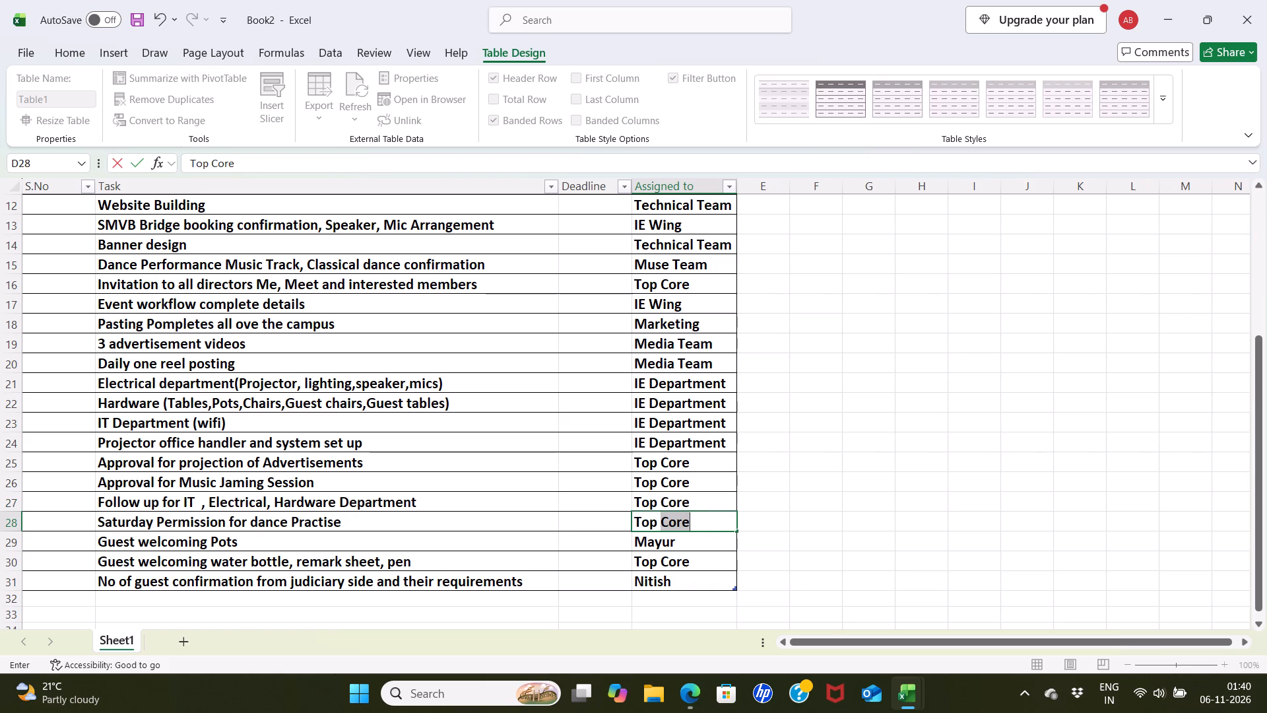
pyautogui.hotkey('shift', 'c')
pyautogui.write('ore')
# Sort the task table by the Assigned to column in A to Z order.
pyautogui.scroll(-1, 536, 506)
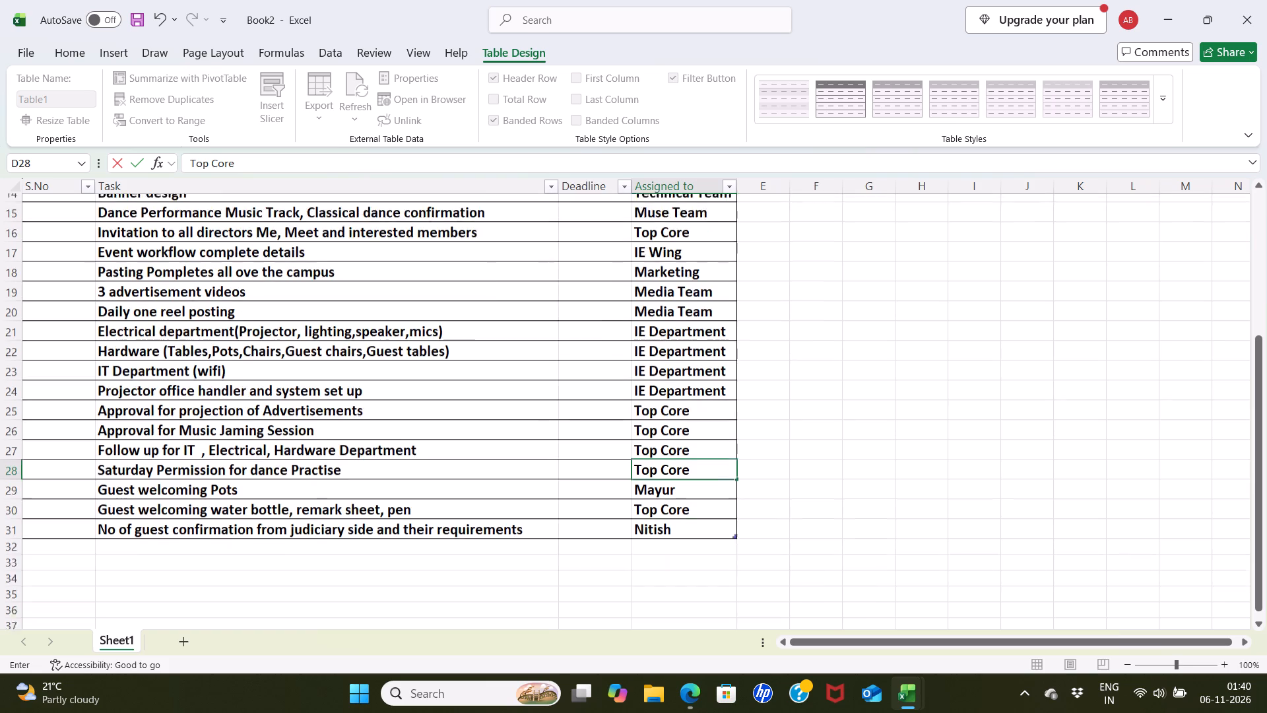
pyautogui.scroll(-1, 536, 506)
pyautogui.scroll(2, 536, 506)
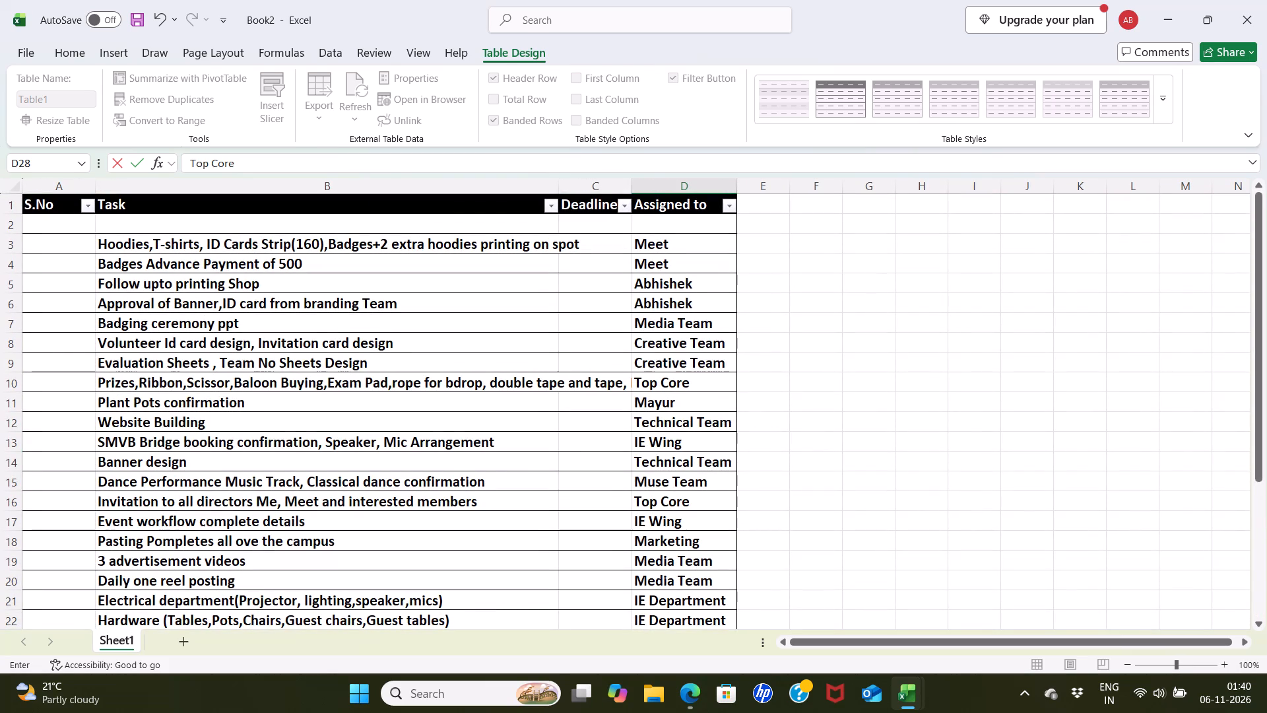
pyautogui.click(82, 248)
pyautogui.moveTo(82, 248); pyautogui.dragTo(88, 204)
pyautogui.doubleClick(88, 204)
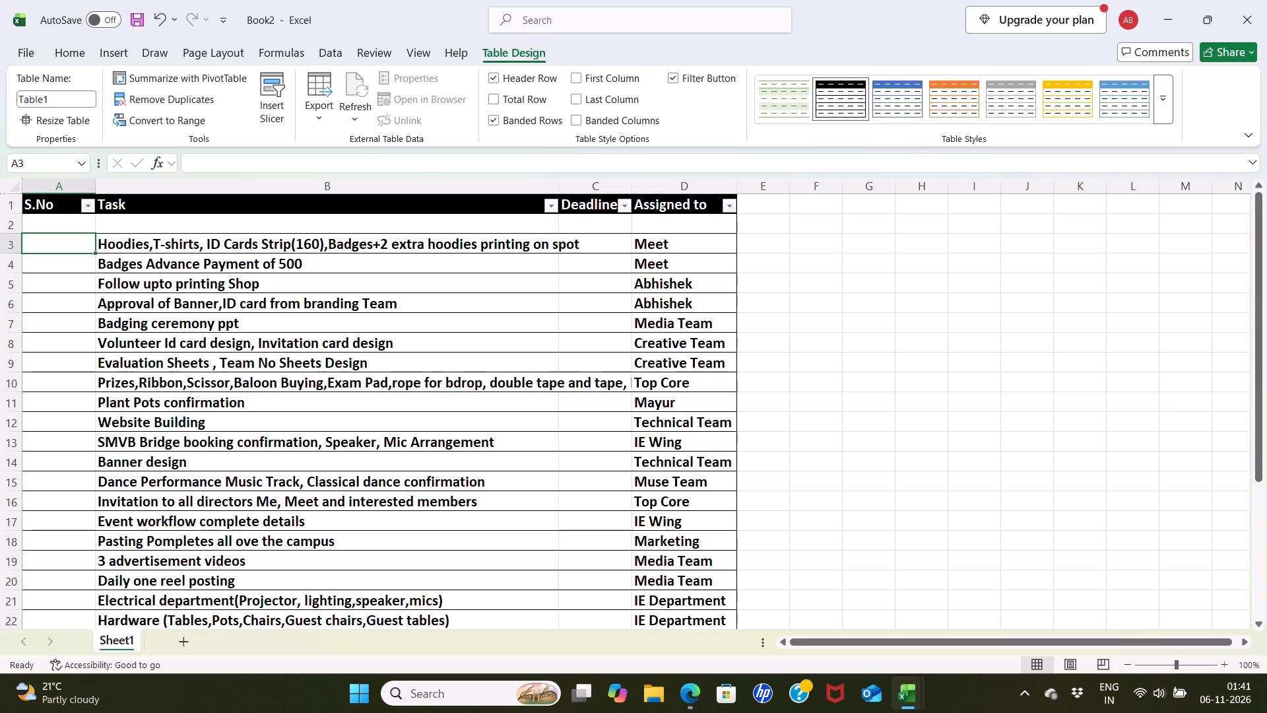
pyautogui.click(88, 204)
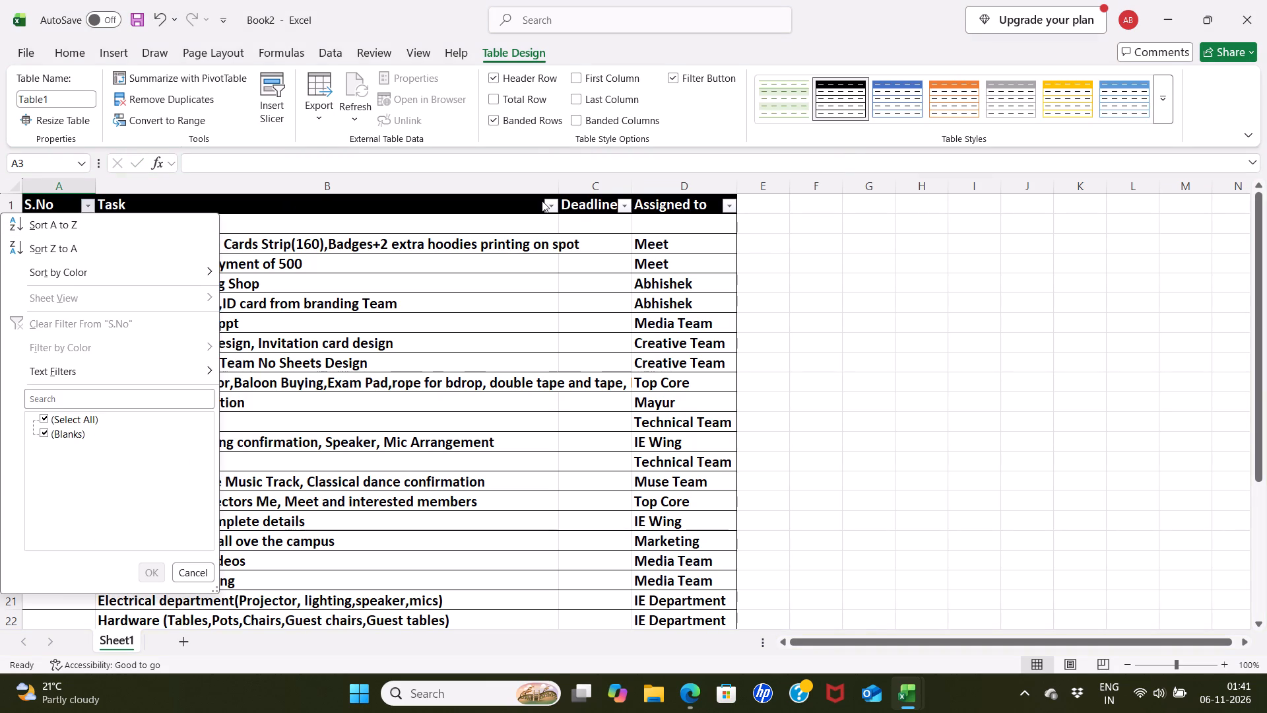
pyautogui.click(727, 203)
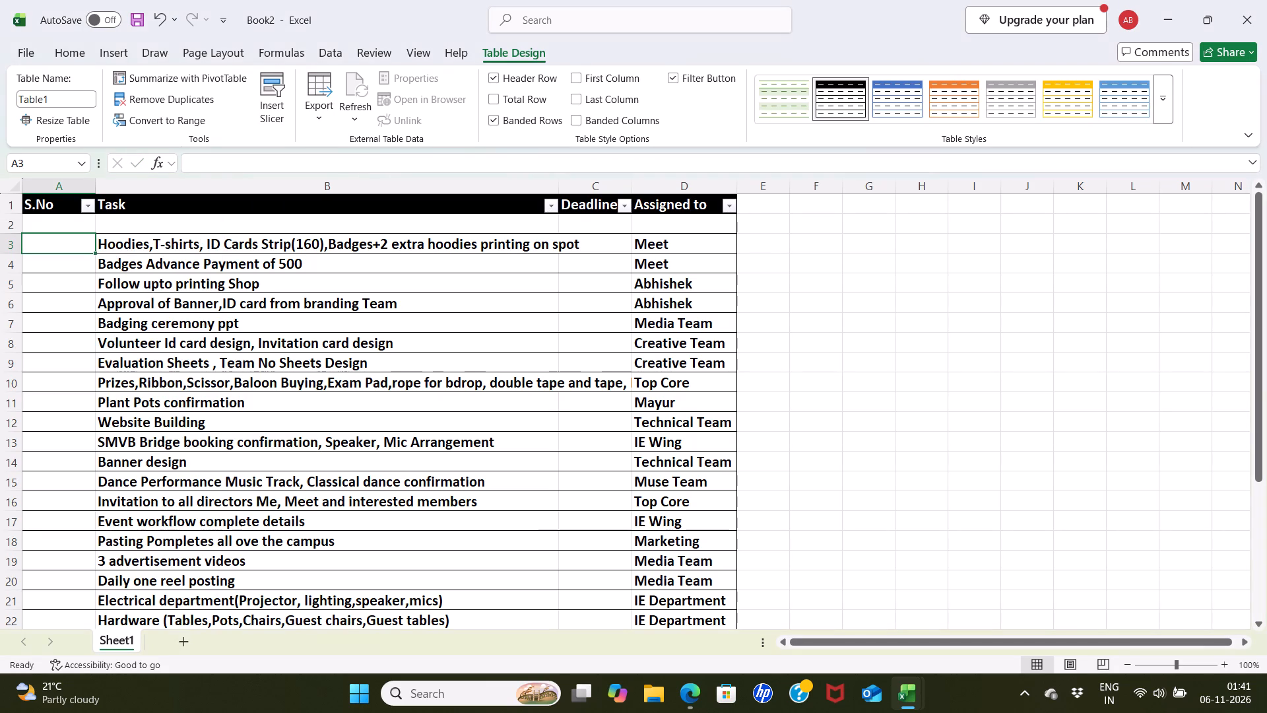
pyautogui.click(727, 203)
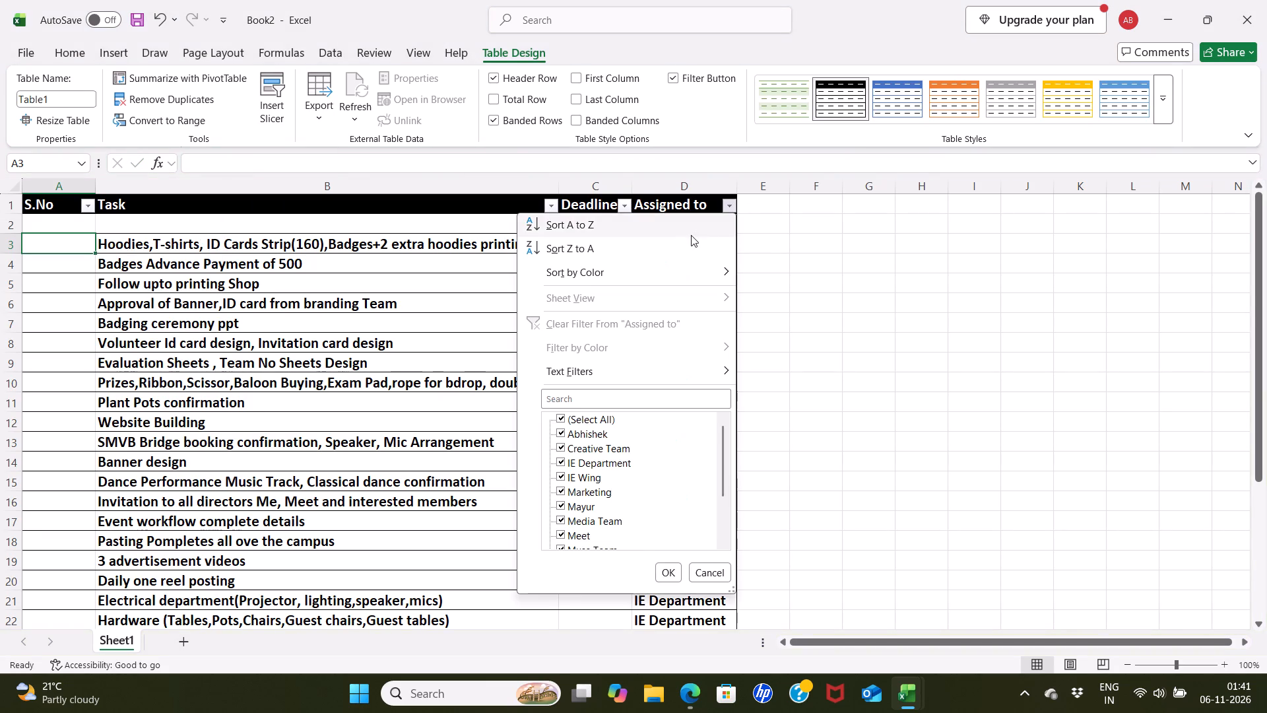
pyautogui.click(691, 235)
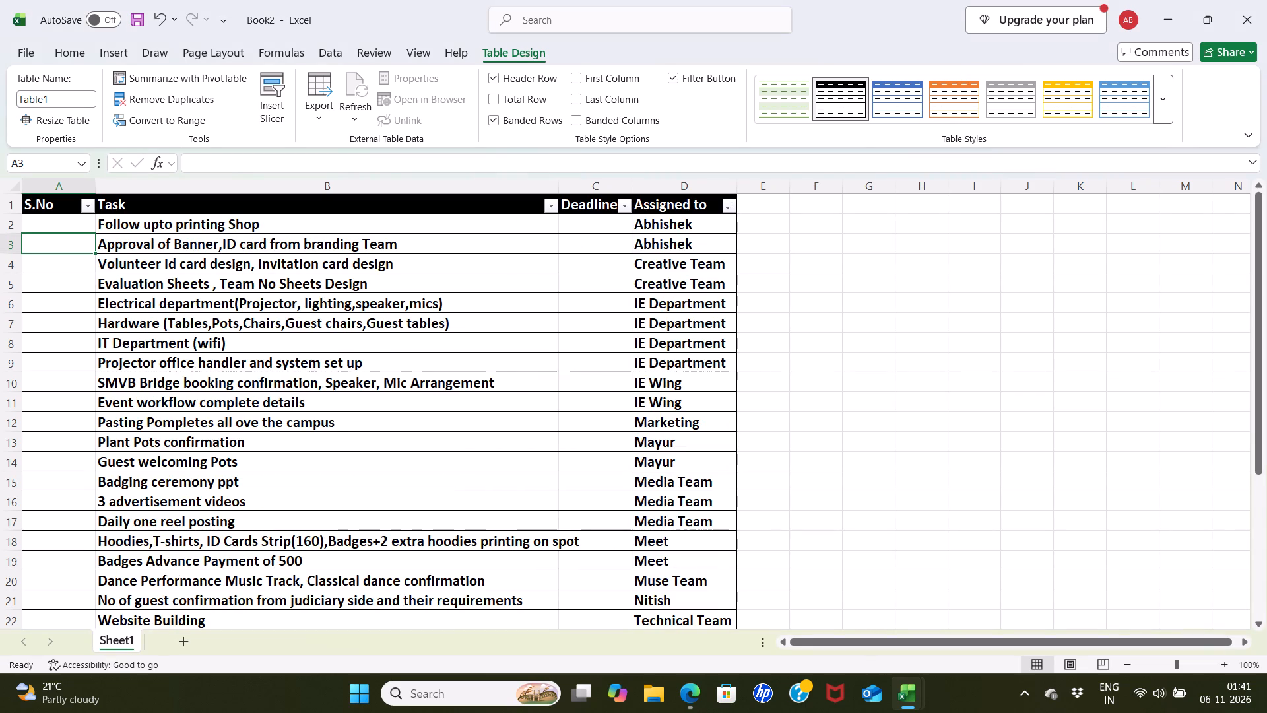
# Review the sorted task list down to its last rows and return to the header.
pyautogui.scroll(-2, 670, 362)
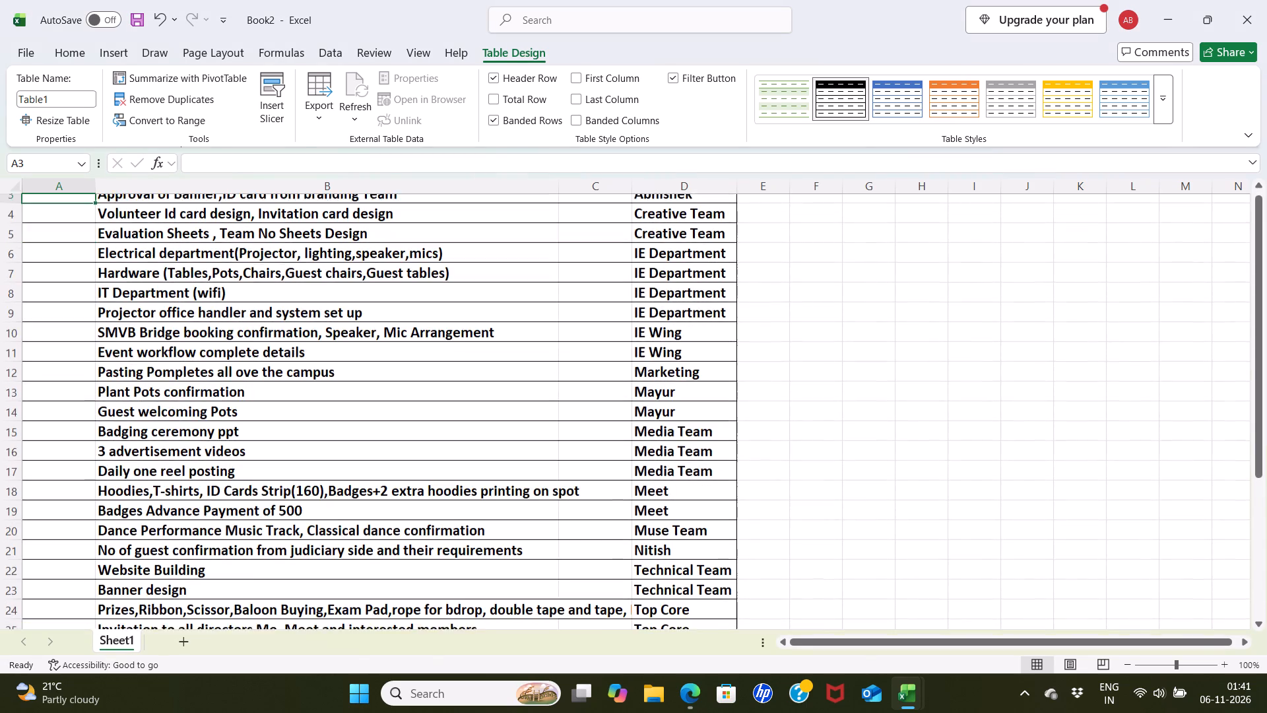
pyautogui.scroll(-4, 670, 362)
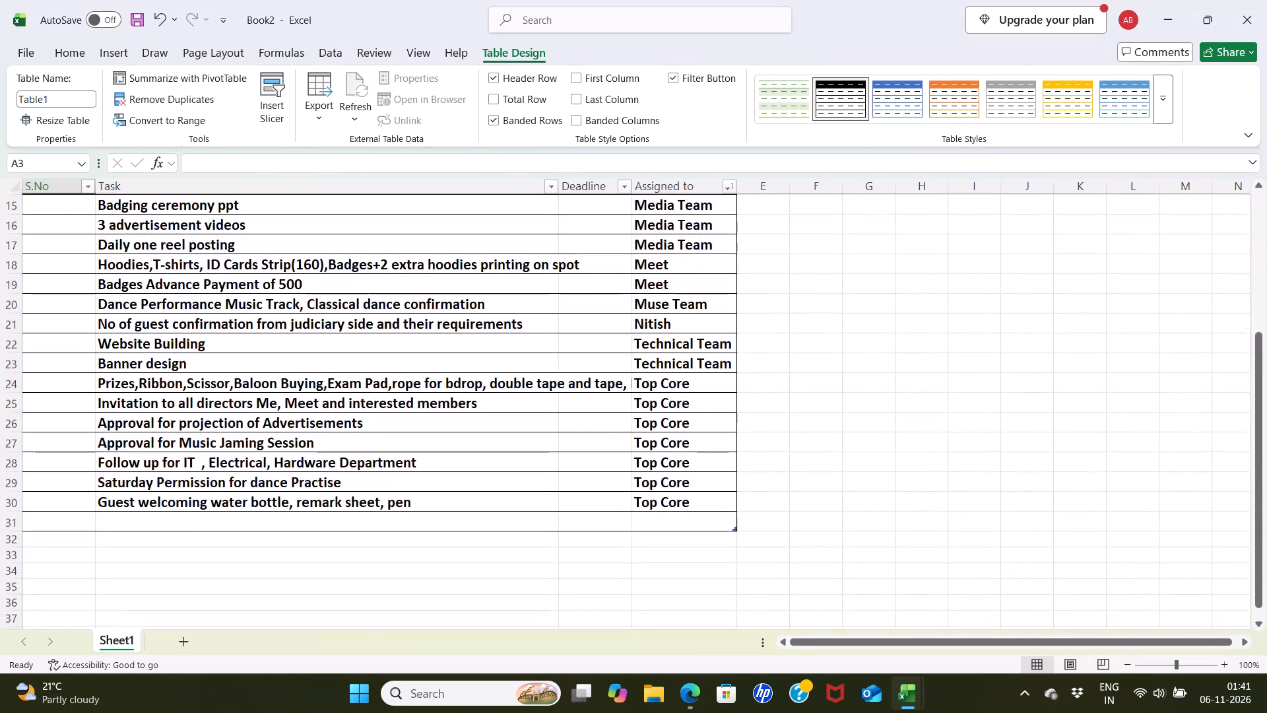
pyautogui.scroll(-1, 670, 362)
pyautogui.scroll(2, 670, 362)
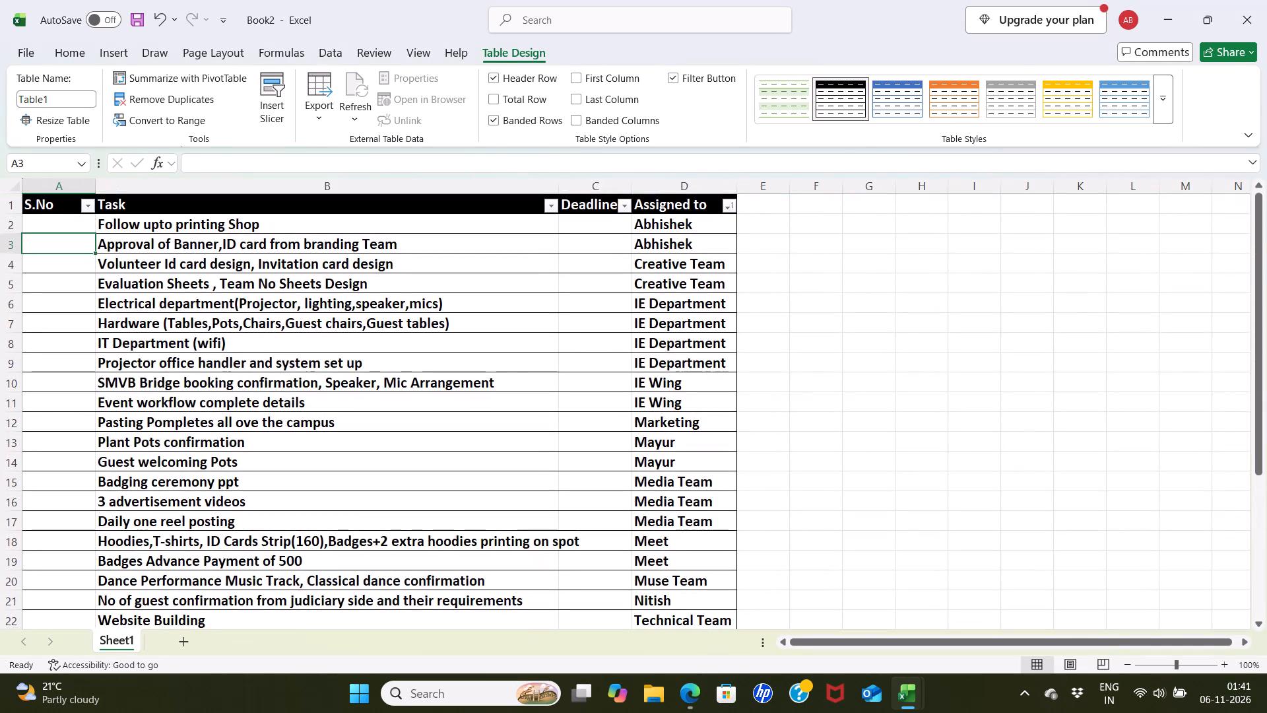
# Enter serial number 1 for the first task in cell A2 of the S.No column.
pyautogui.doubleClick(73, 228)
pyautogui.press('1')
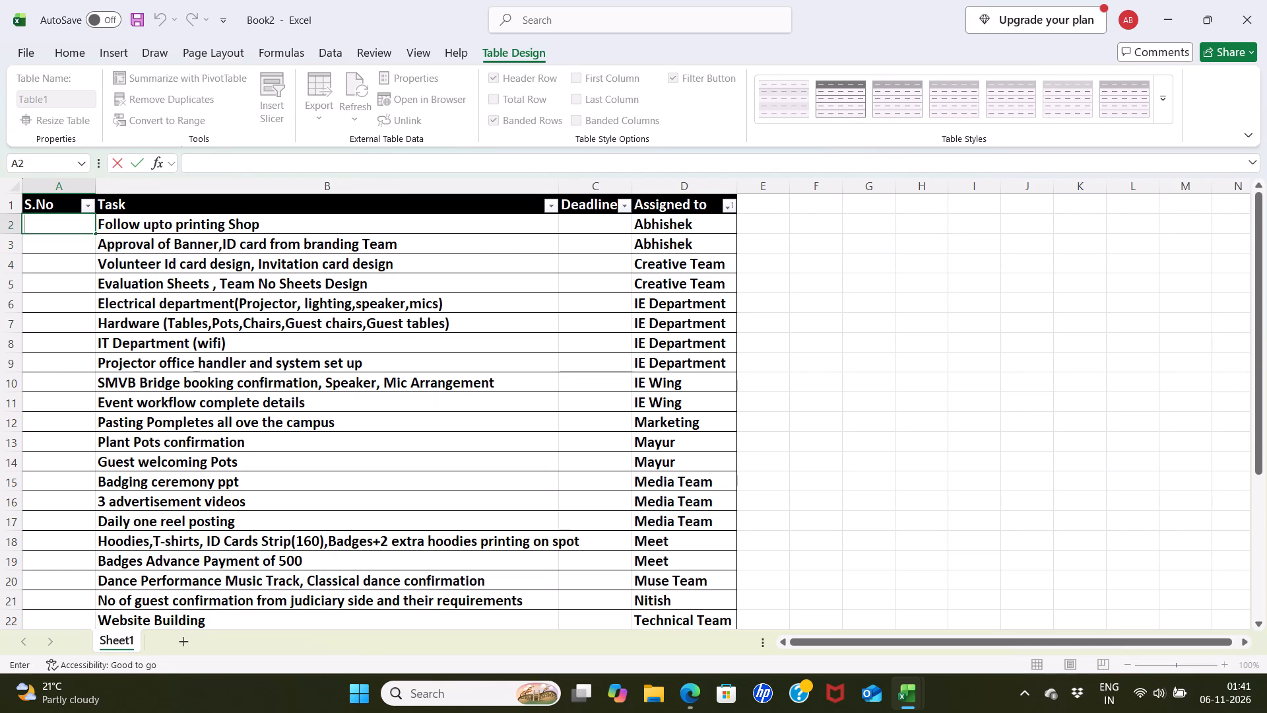
pyautogui.press('Return')
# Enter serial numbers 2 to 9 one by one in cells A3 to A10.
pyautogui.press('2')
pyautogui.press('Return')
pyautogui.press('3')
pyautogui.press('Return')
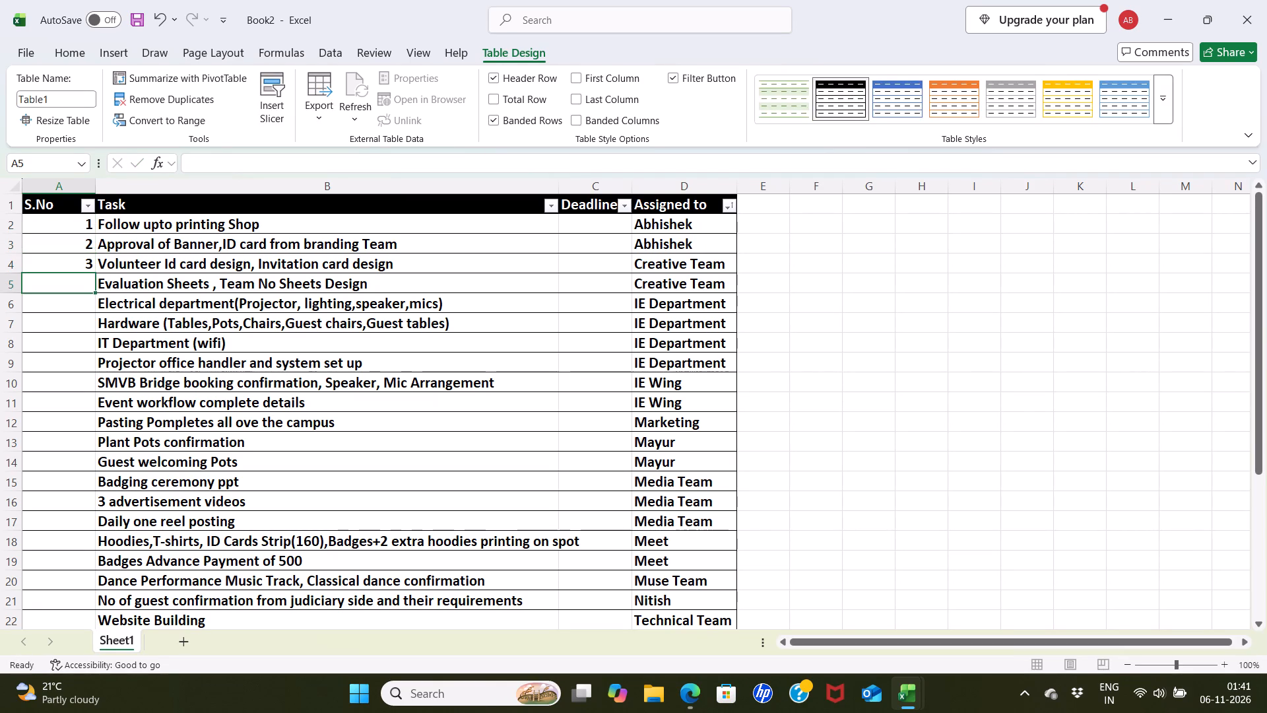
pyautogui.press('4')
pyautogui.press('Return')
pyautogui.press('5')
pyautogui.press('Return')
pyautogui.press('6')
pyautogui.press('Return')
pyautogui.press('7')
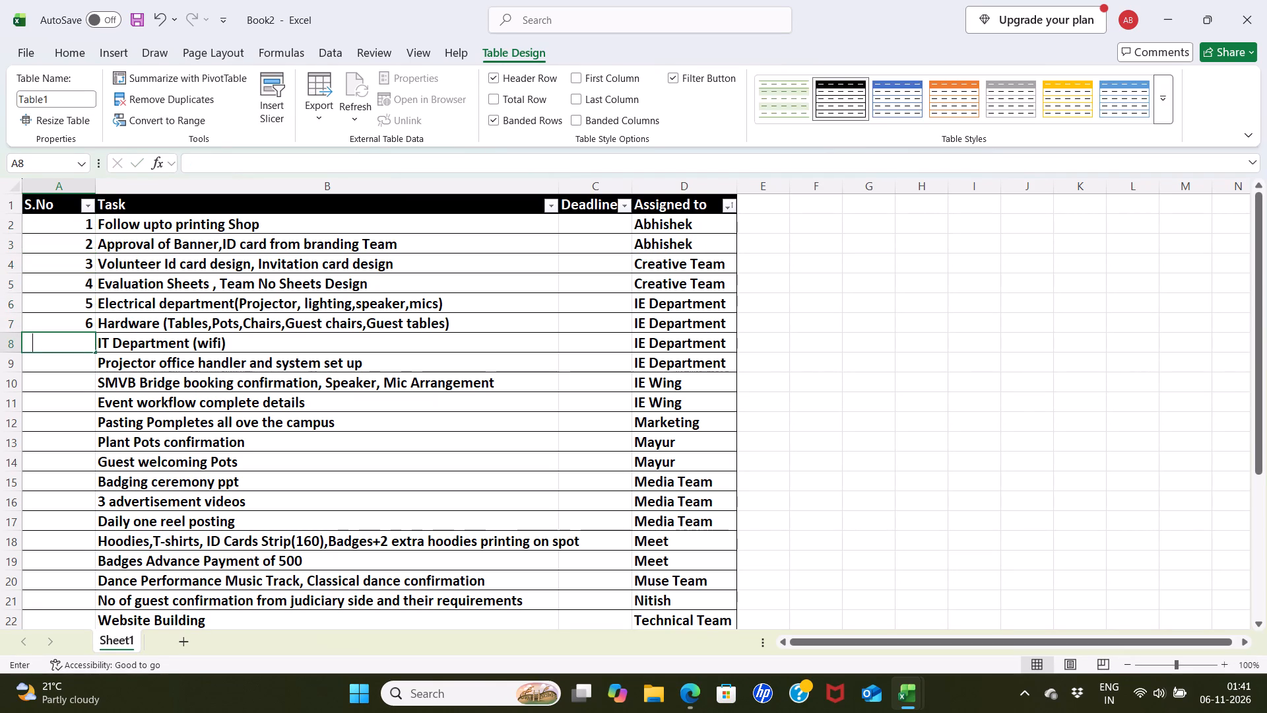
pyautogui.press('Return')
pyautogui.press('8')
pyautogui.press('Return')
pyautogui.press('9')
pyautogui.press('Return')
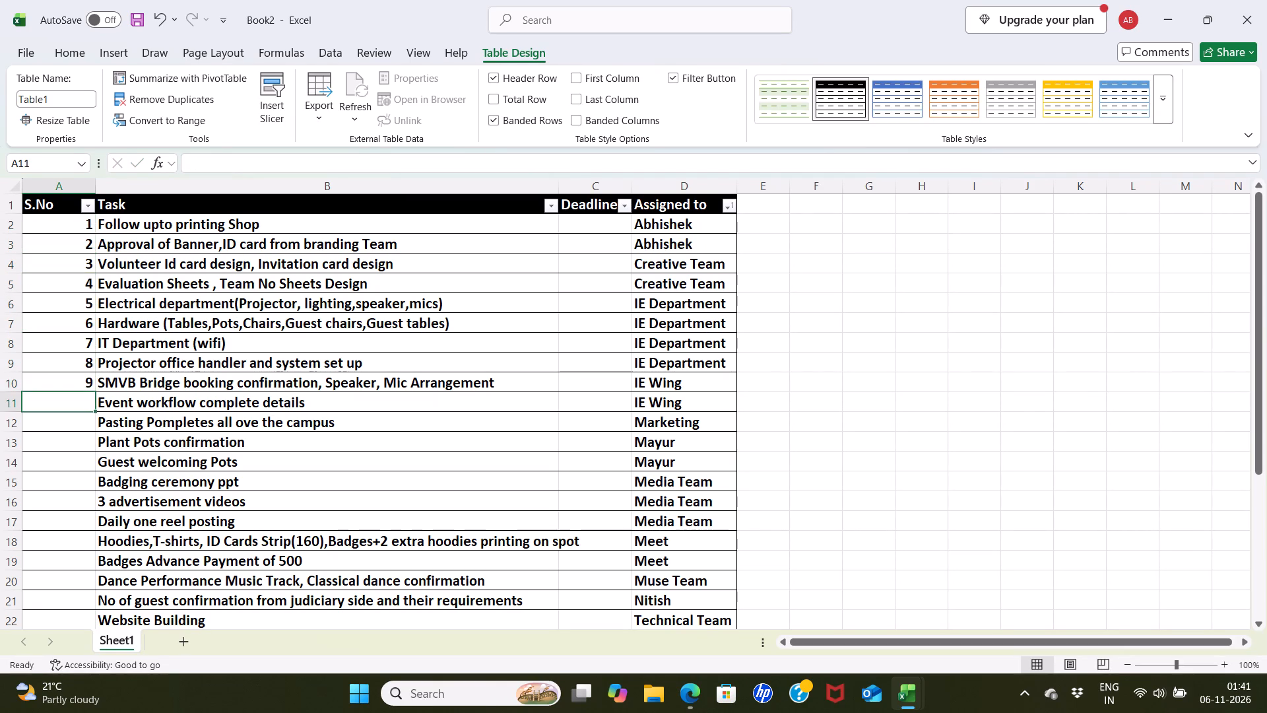
# Fill the S.No column from A2 down to A15 using Fill Series, numbering the rows 1 to 14.
pyautogui.click(75, 218)
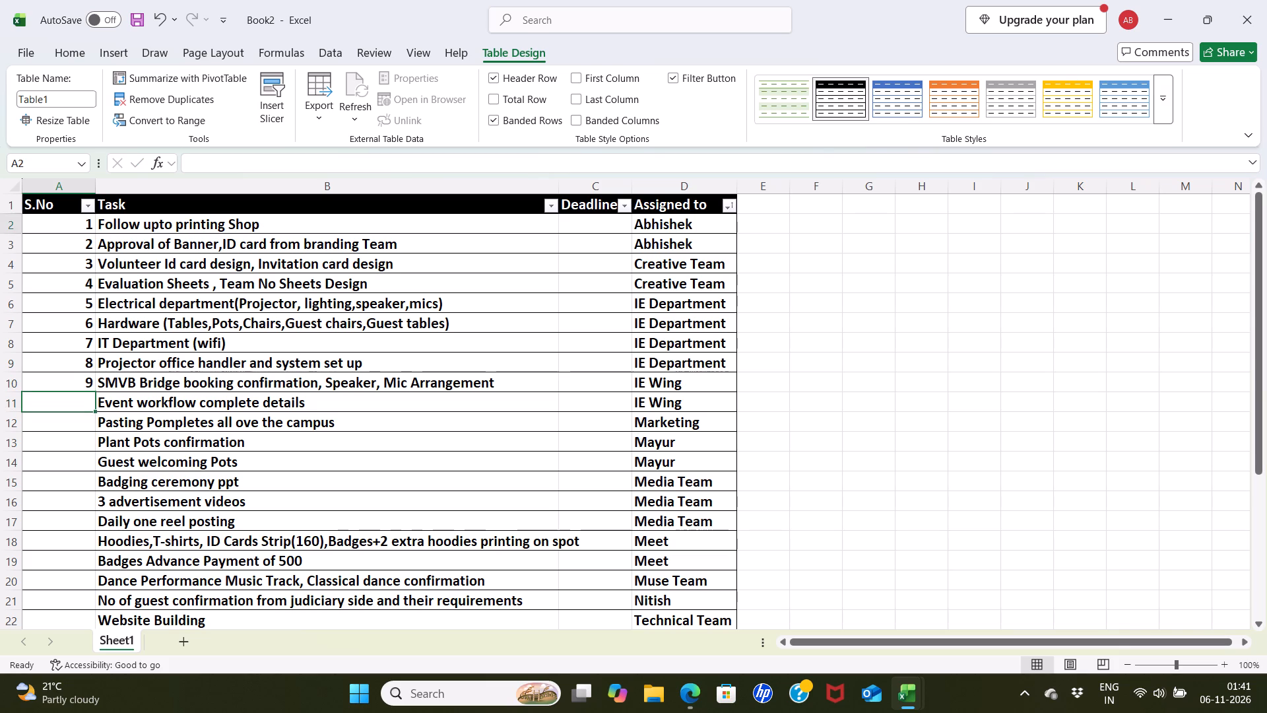
pyautogui.moveTo(96, 234); pyautogui.dragTo(94, 238)
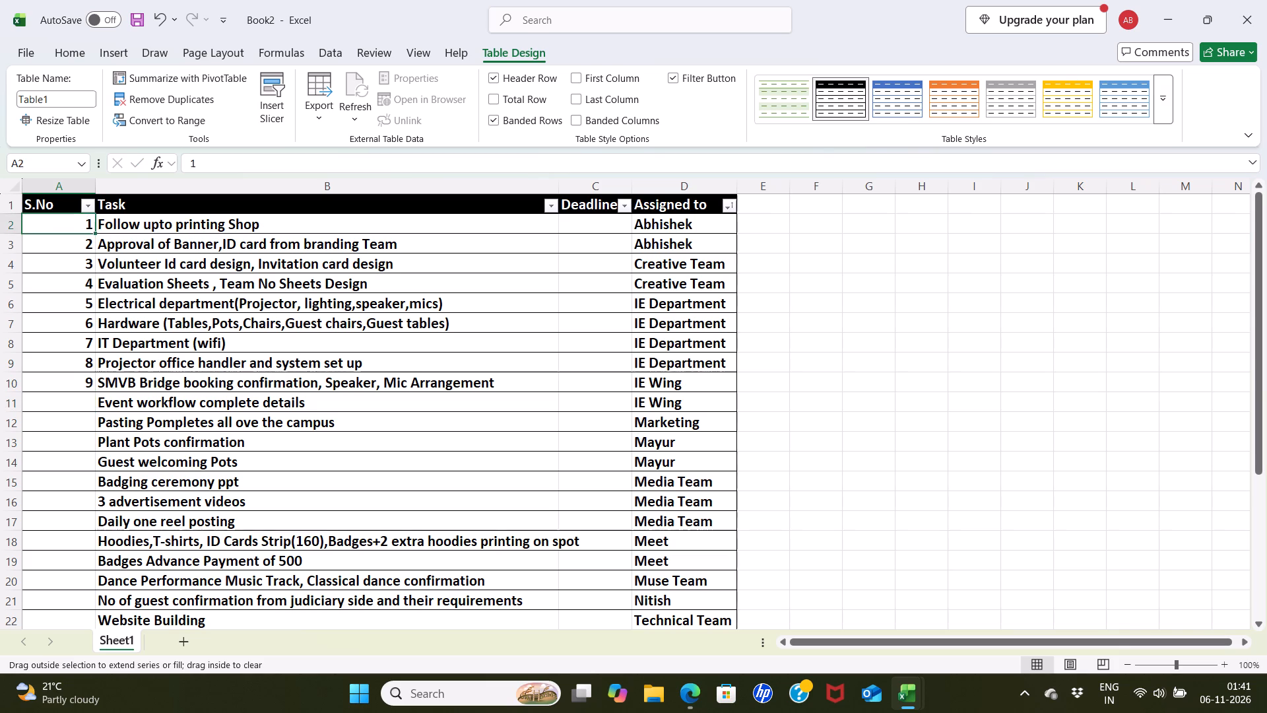
pyautogui.moveTo(94, 238); pyautogui.dragTo(97, 497)
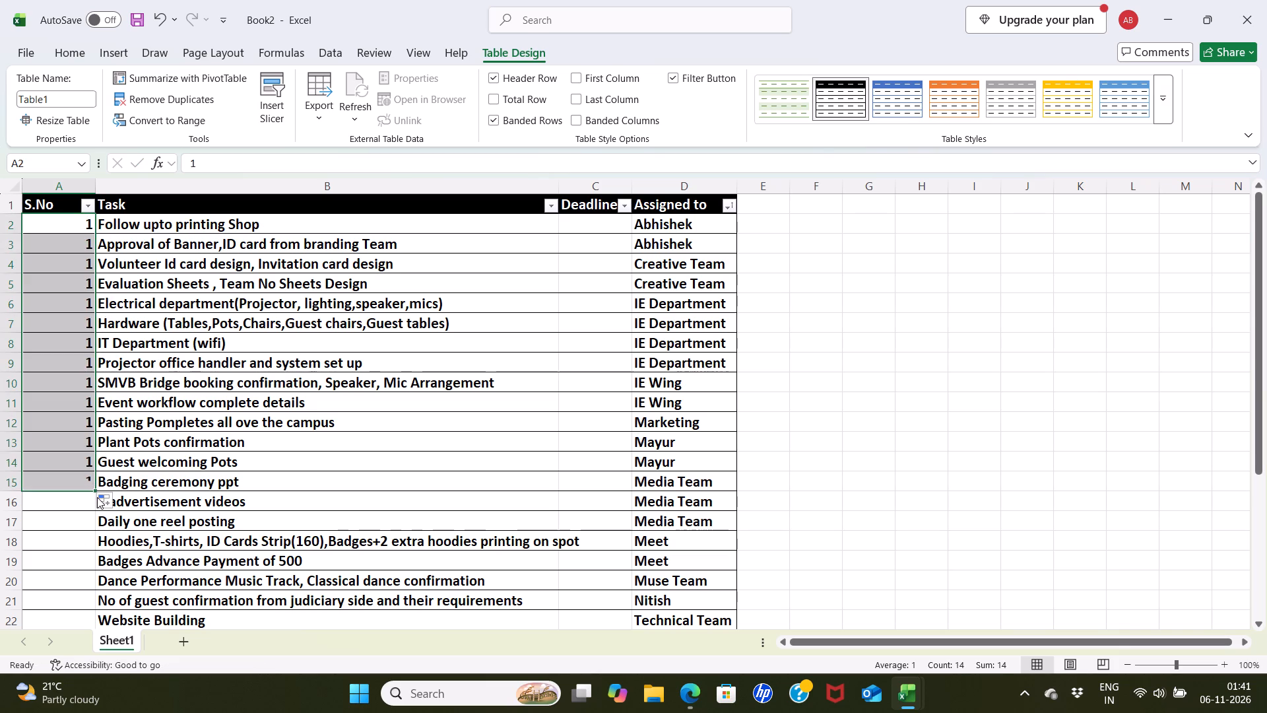
pyautogui.hscroll(-1, 97, 497)
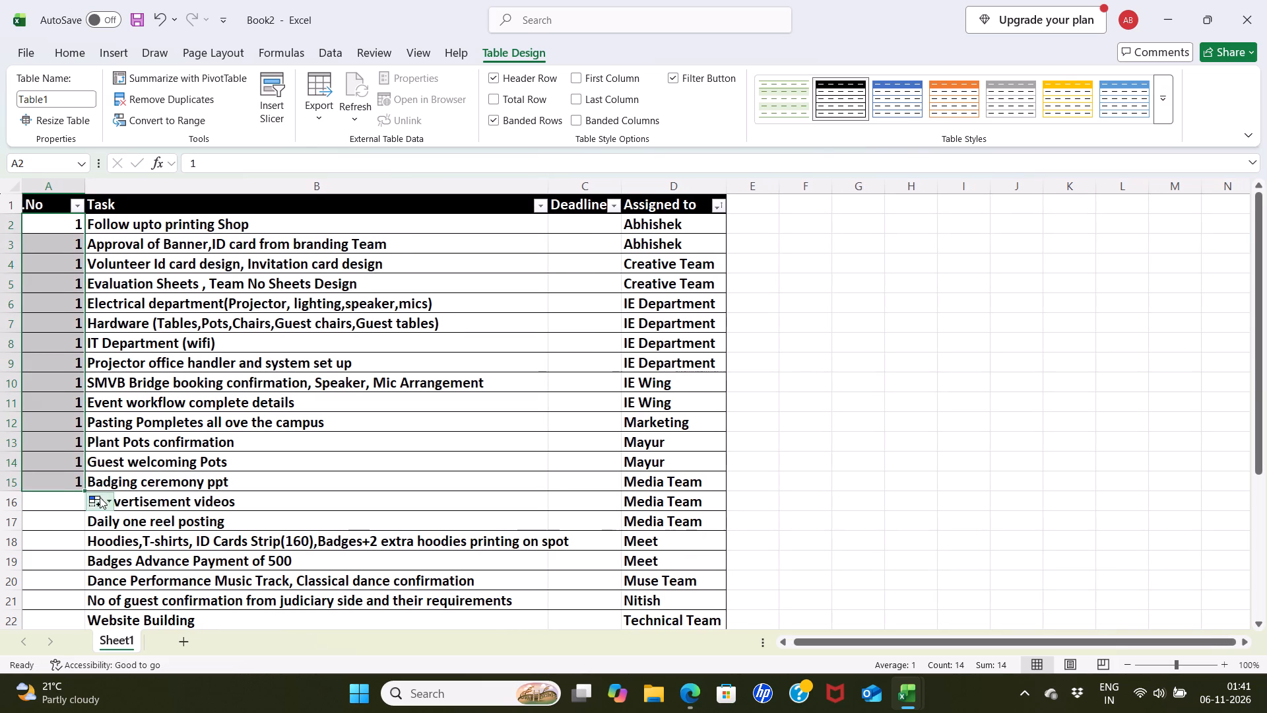
pyautogui.click(92, 498)
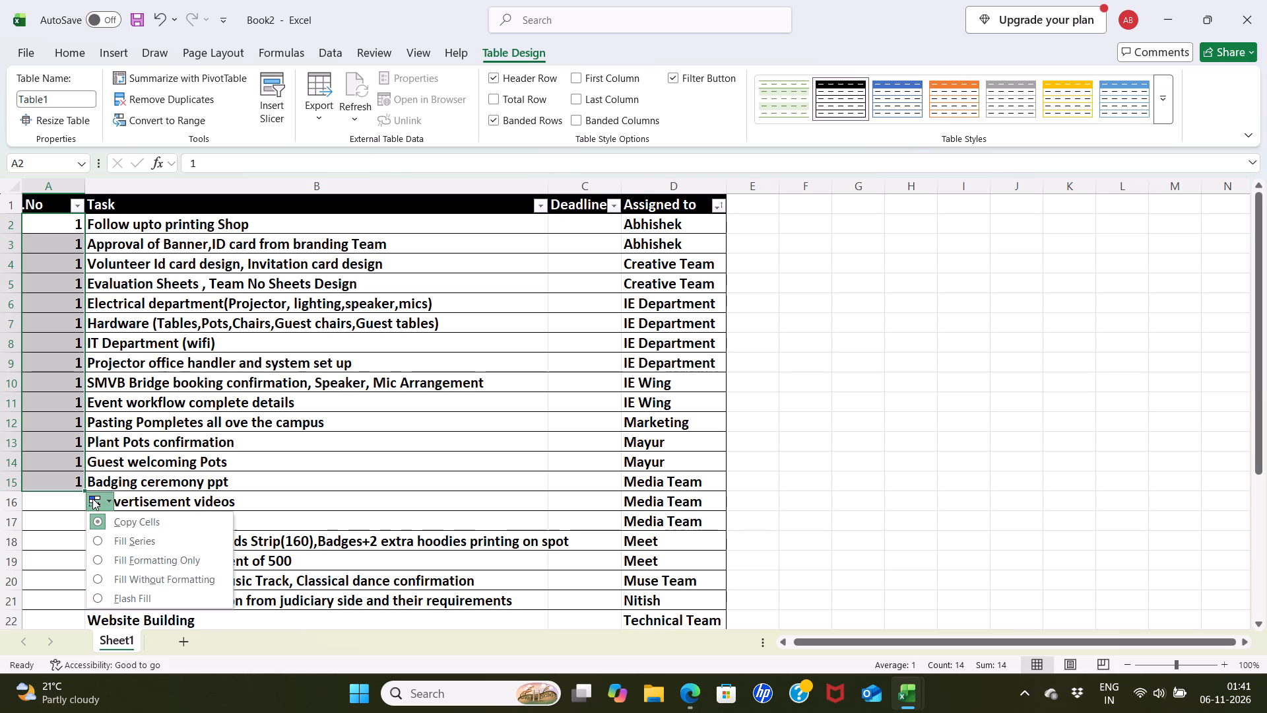
pyautogui.click(131, 537)
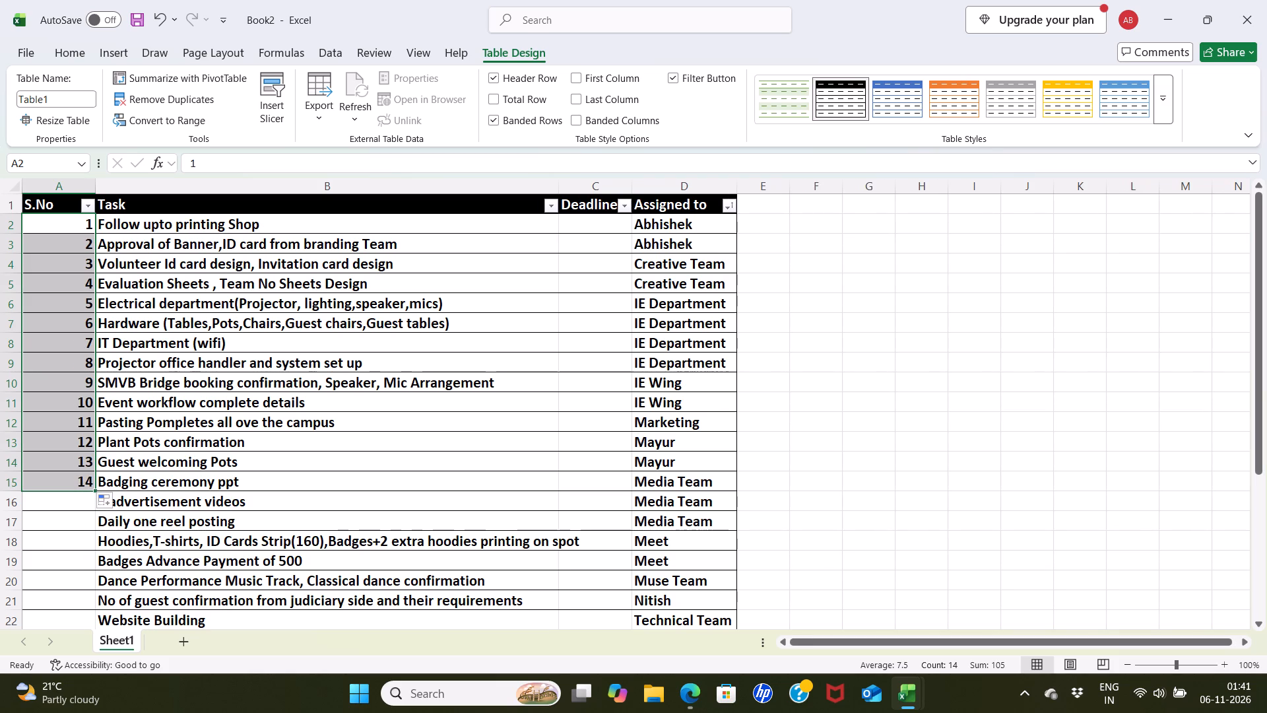
# Extend the serial number series from A15 down to A33, continuing the numbering to 32.
pyautogui.click(110, 498)
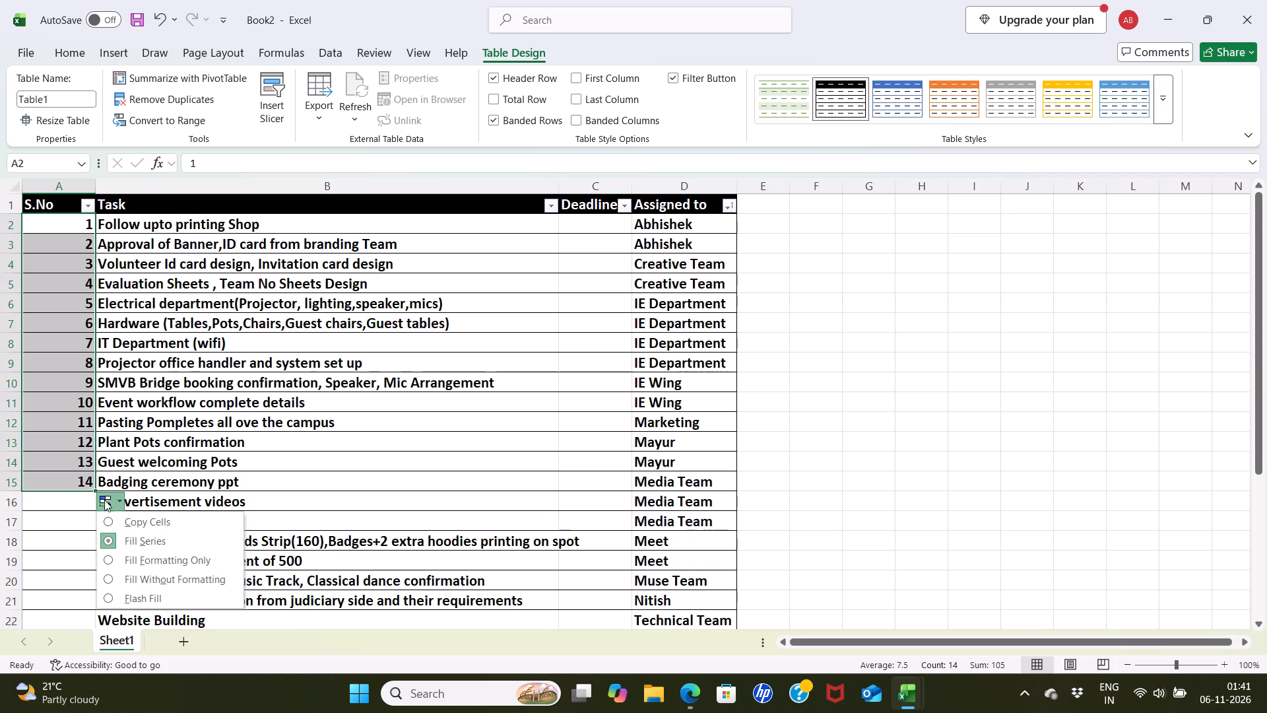
pyautogui.moveTo(94, 488); pyautogui.dragTo(97, 541)
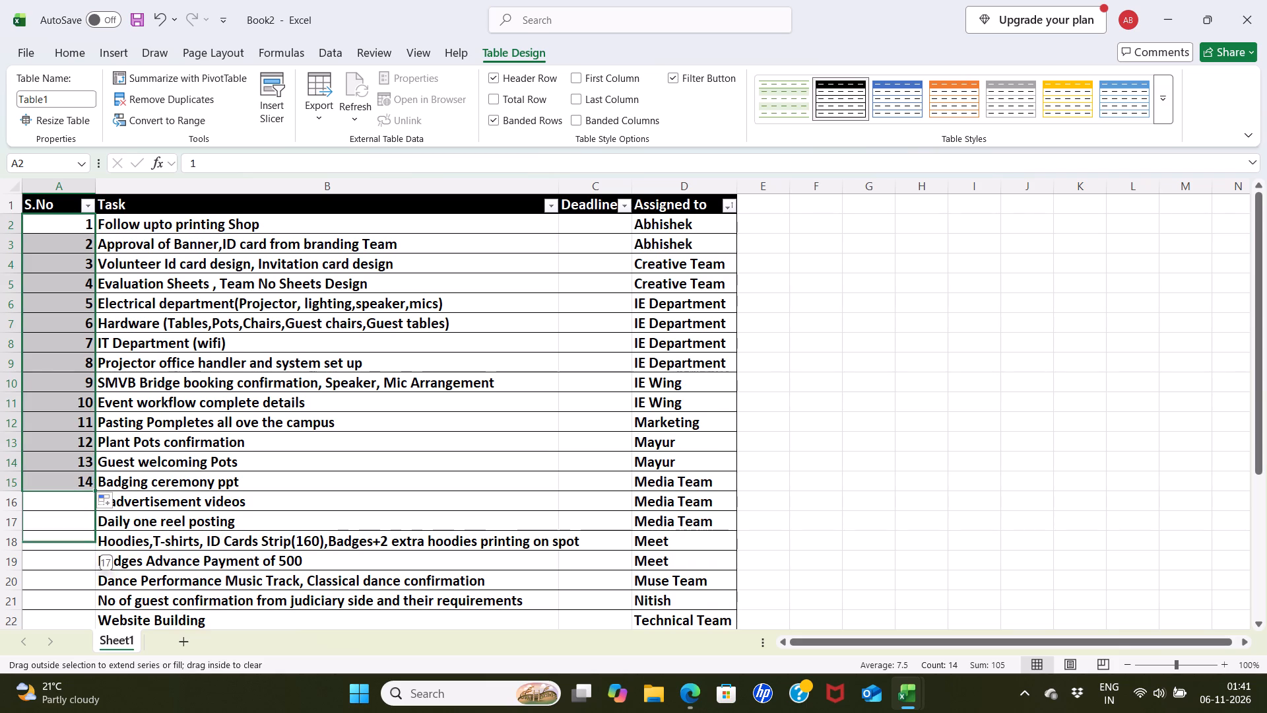
pyautogui.moveTo(97, 541); pyautogui.dragTo(105, 634)
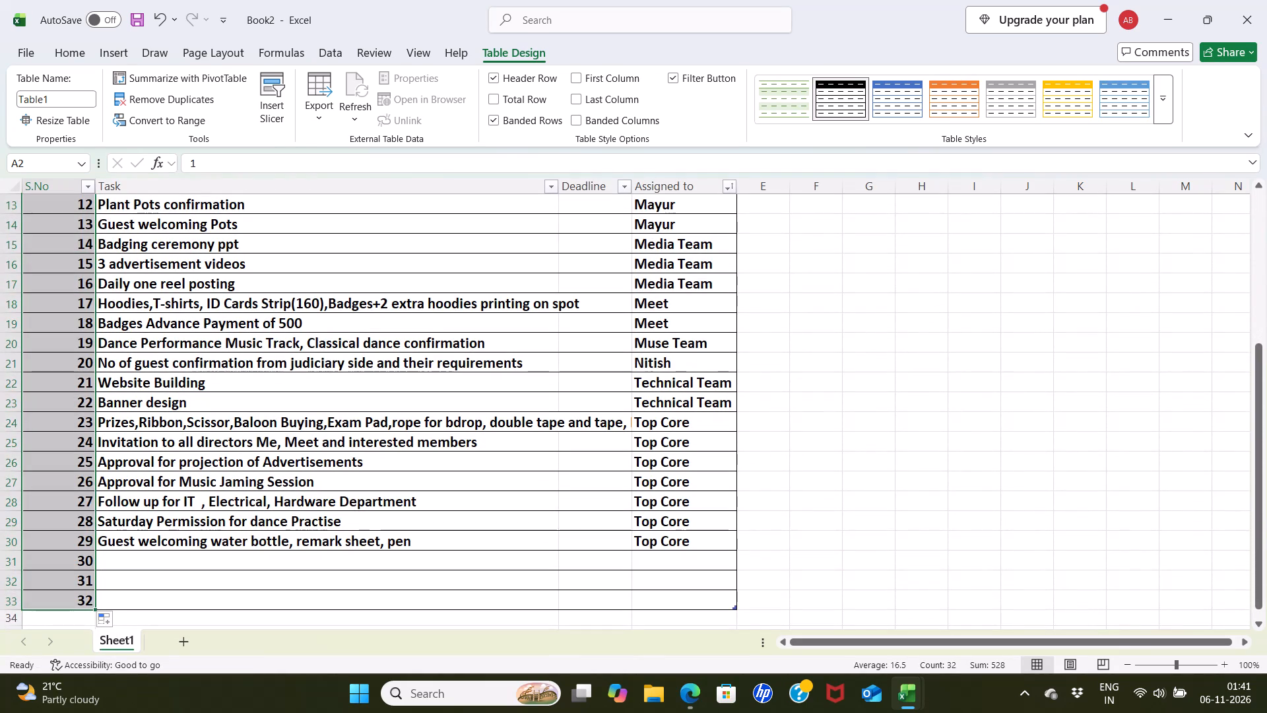
pyautogui.click(839, 379)
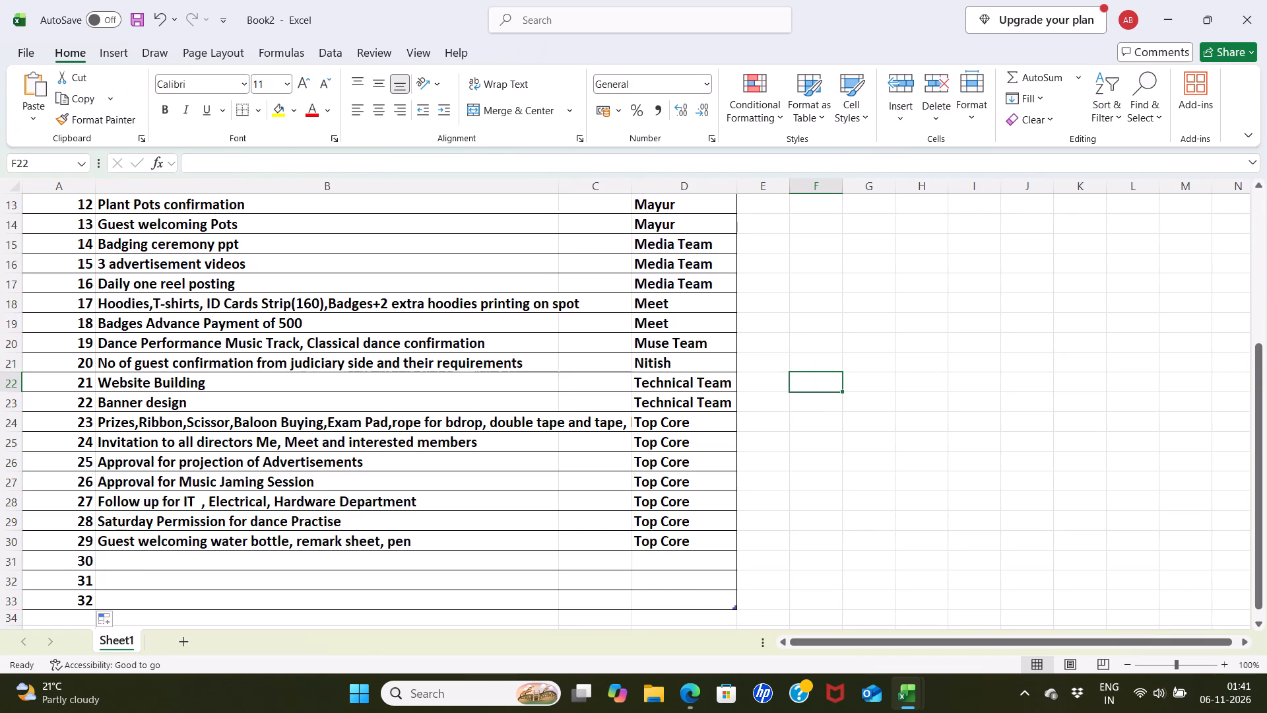
pyautogui.scroll(3, 774, 326)
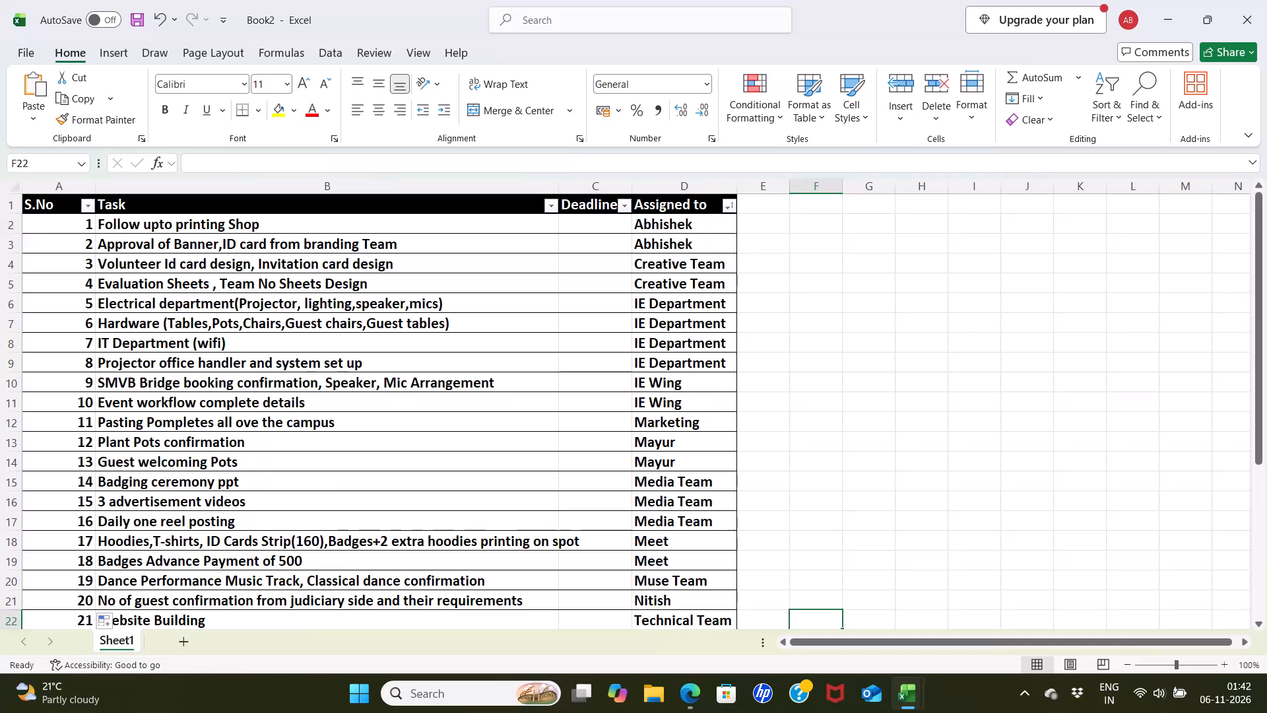
# Look through the numbered task list from its first row to its last rows.
pyautogui.scroll(-2, 774, 326)
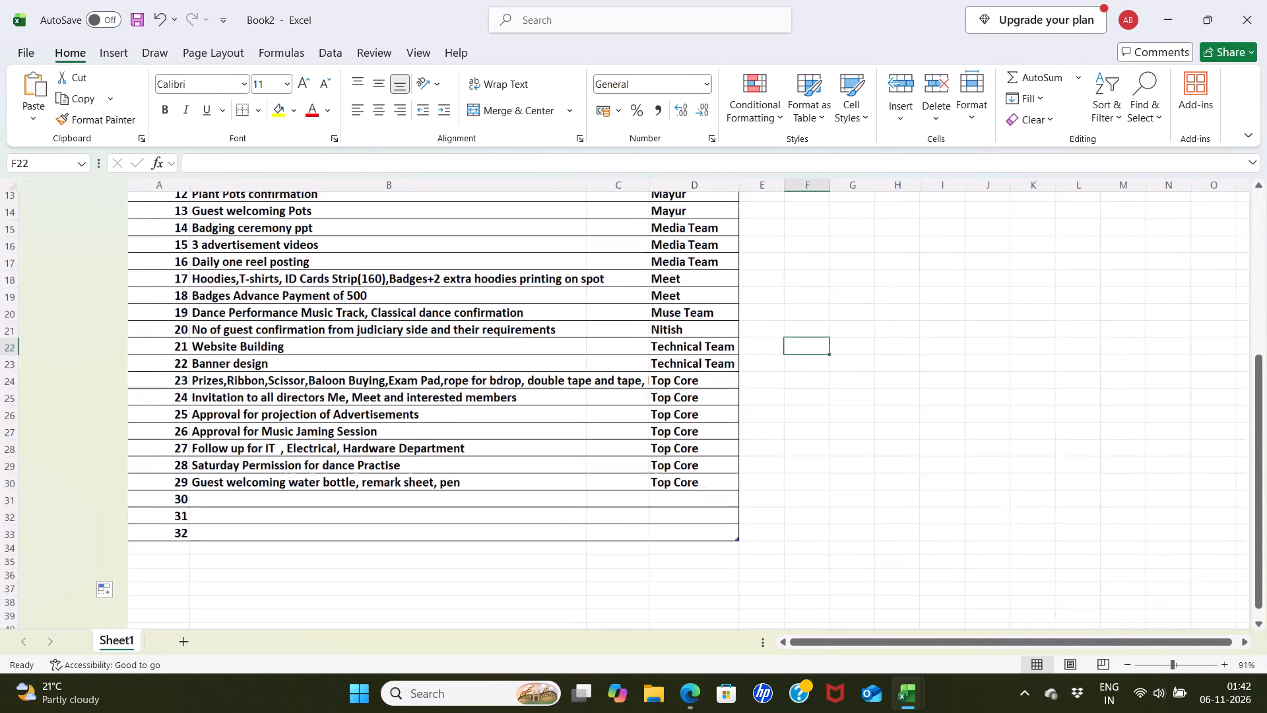
pyautogui.scroll(2, 774, 326)
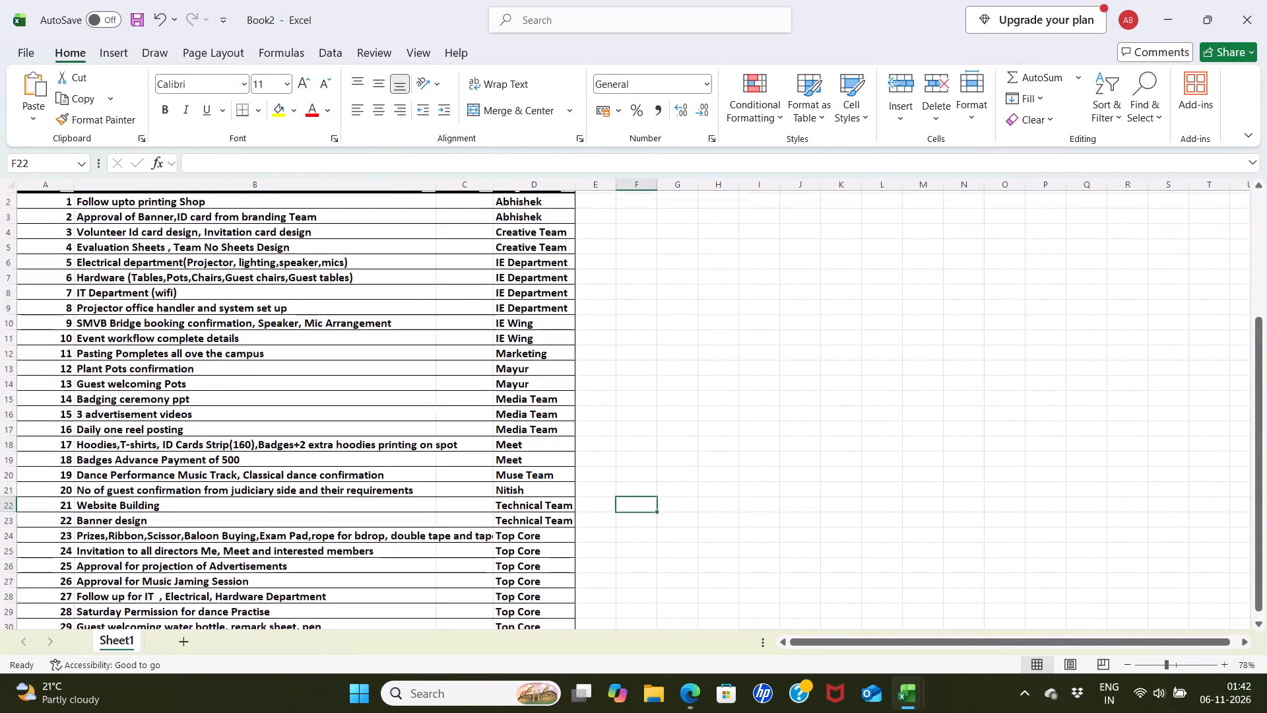
pyautogui.scroll(1, 774, 326)
pyautogui.hscroll(-1, 774, 326)
pyautogui.scroll(1, 774, 326)
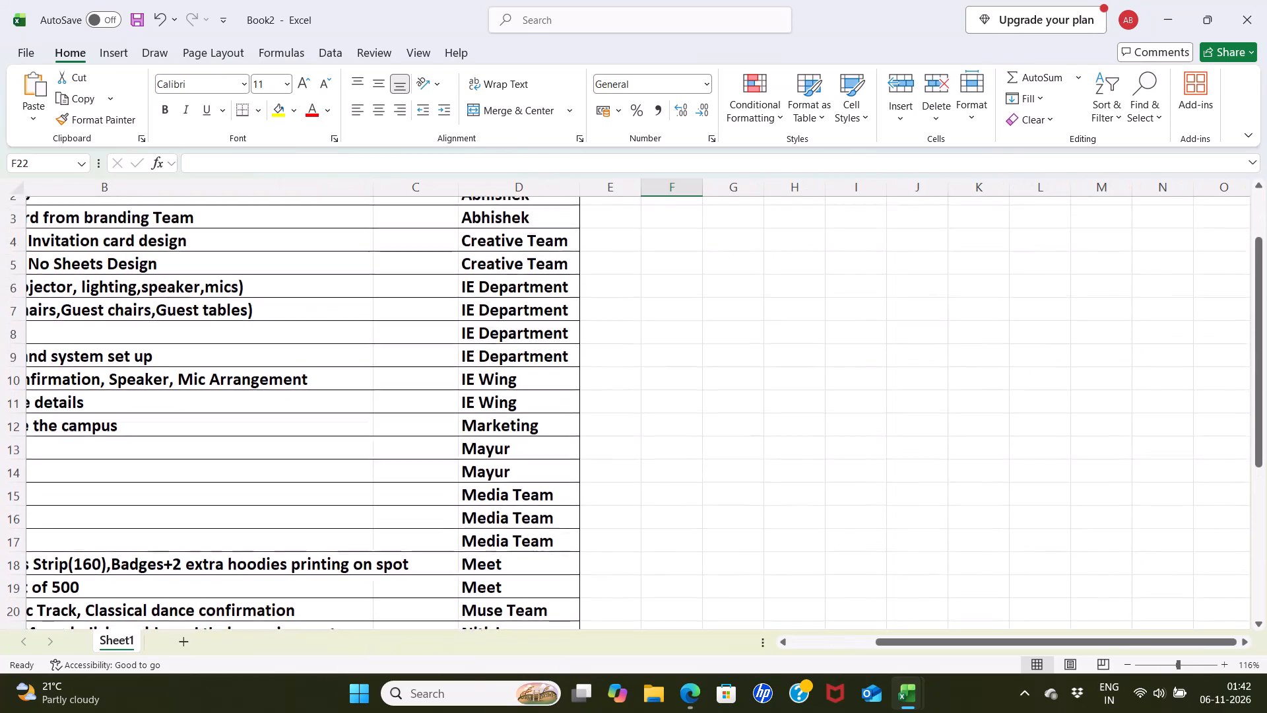
pyautogui.hscroll(1, 774, 326)
pyautogui.scroll(1, 774, 326)
pyautogui.hscroll(2, 774, 326)
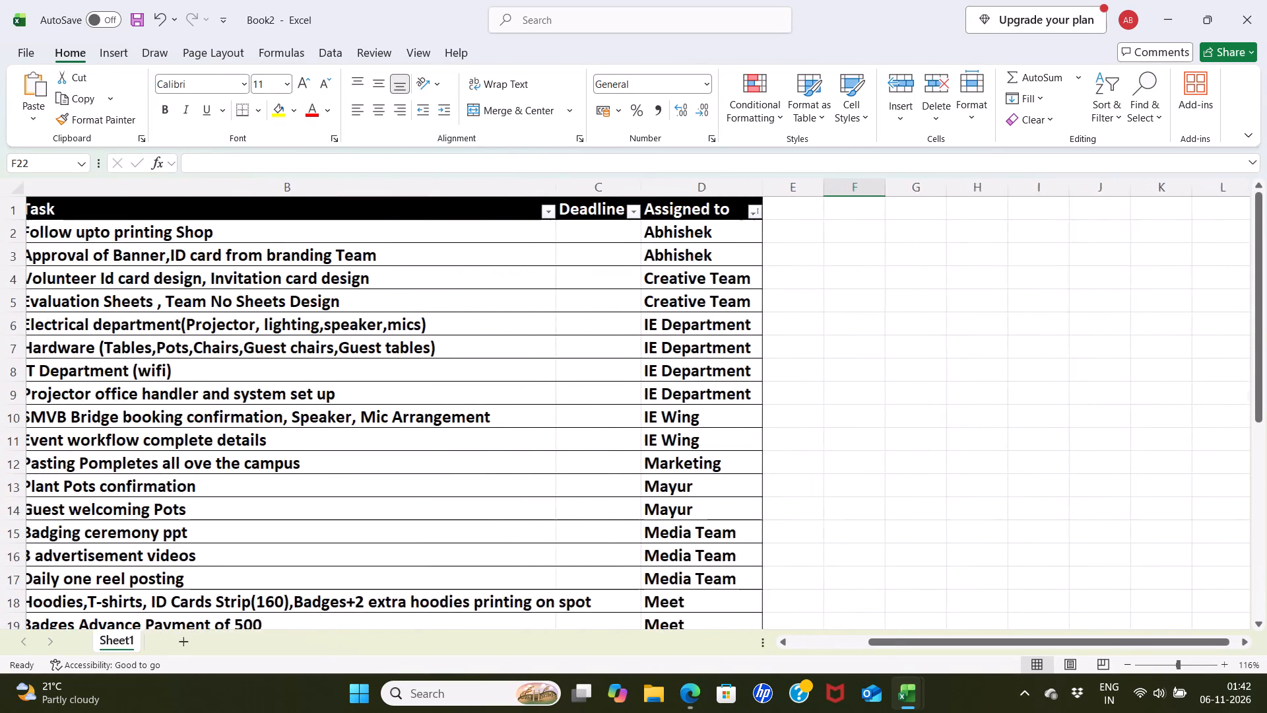
pyautogui.hscroll(1, 774, 326)
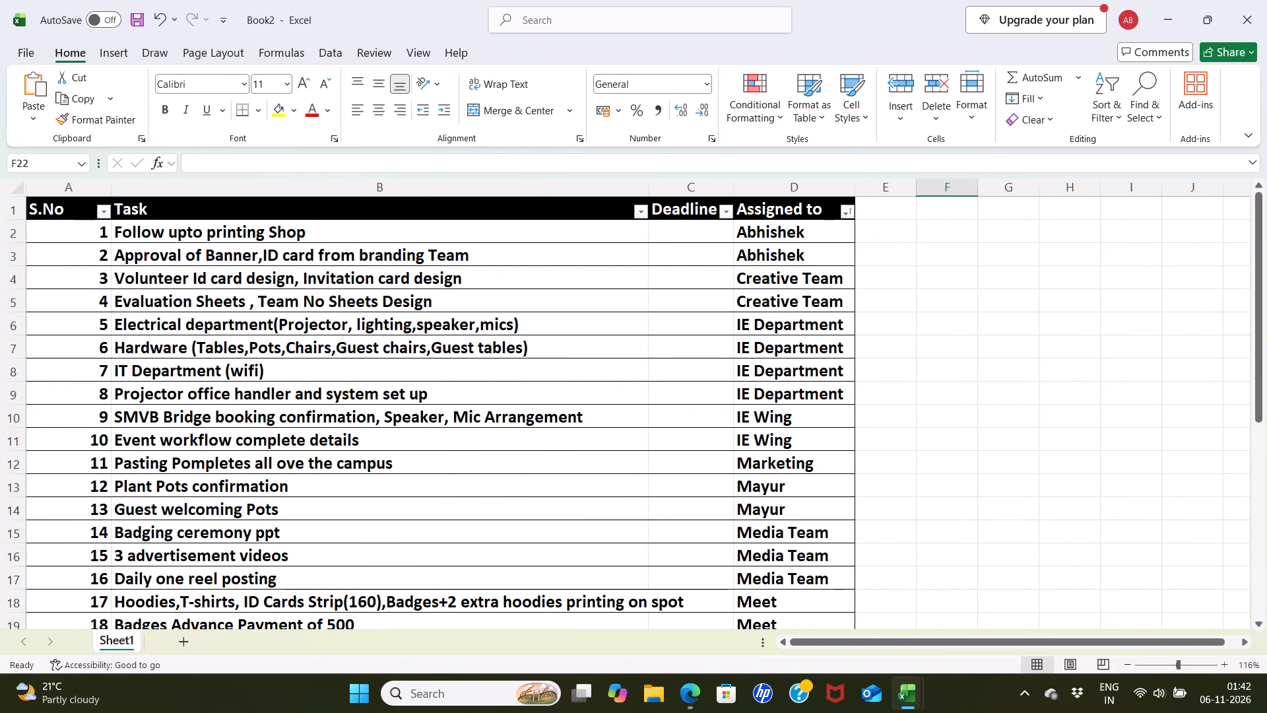
# Enter 6 Nov as the deadline for the Follow upto printing Shop task in cell C2.
pyautogui.doubleClick(688, 237)
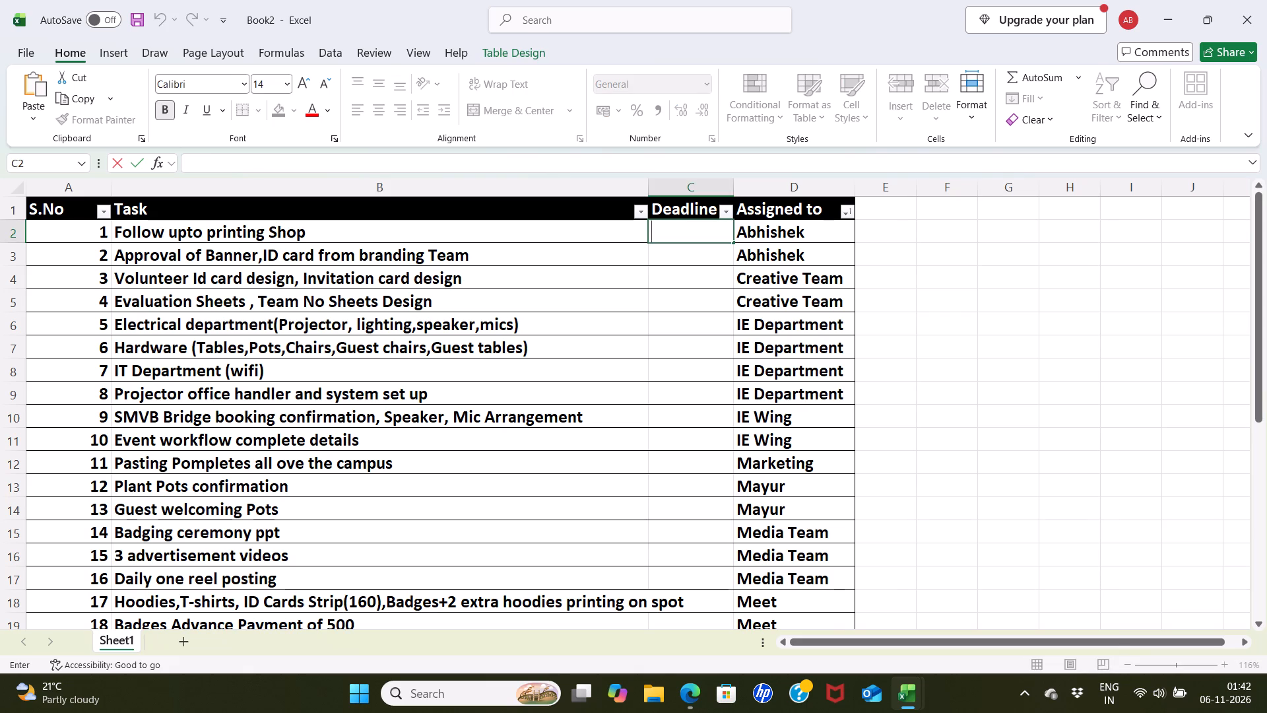
pyautogui.hotkey('shift', '^')
pyautogui.press('BackSpace')
pyautogui.write('6')
pyautogui.press('space')
pyautogui.write('No')
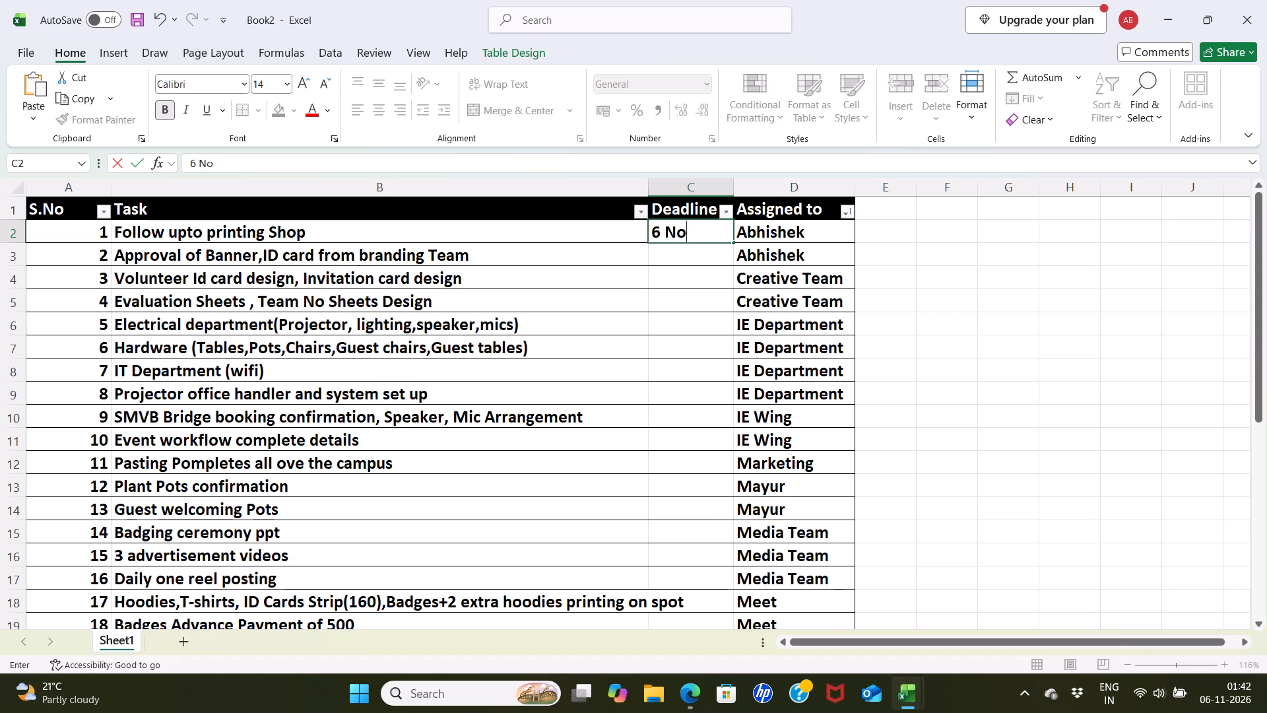
pyautogui.press('v')
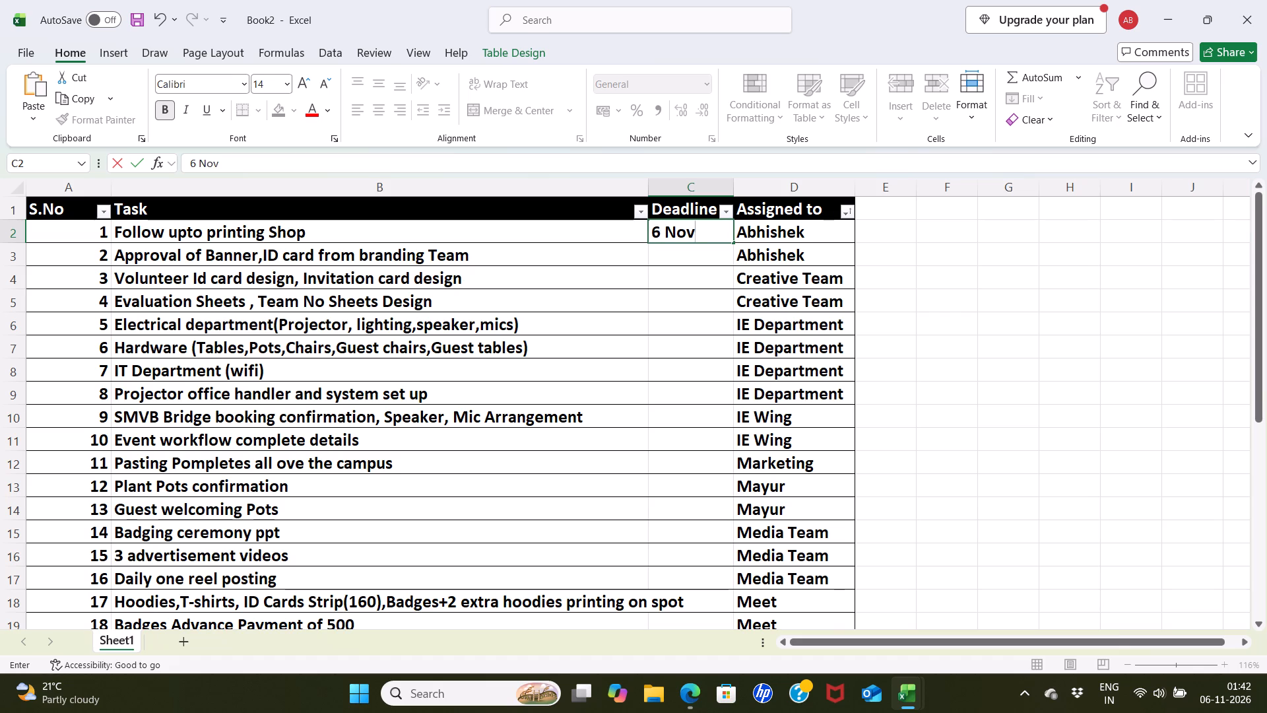
pyautogui.doubleClick(701, 252)
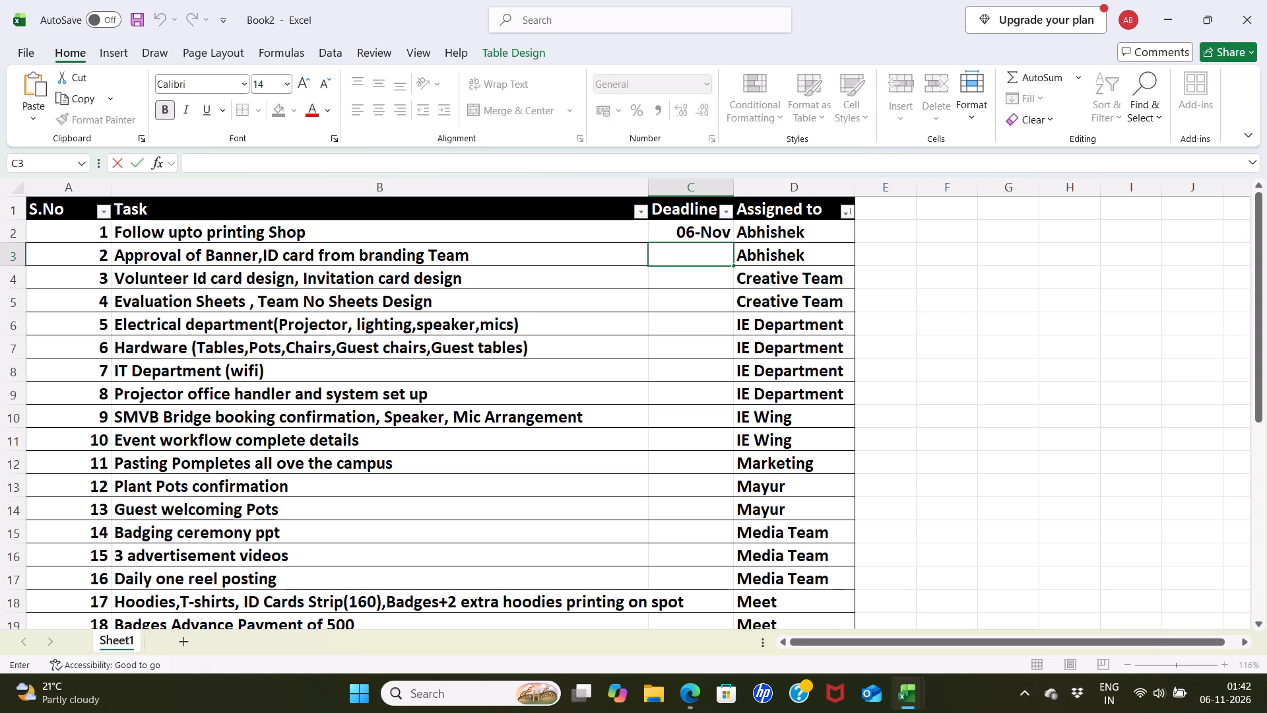
# Fill the deadline from C2 down to C3 and set the date in C3 to 06-11-2026.
pyautogui.click(725, 230)
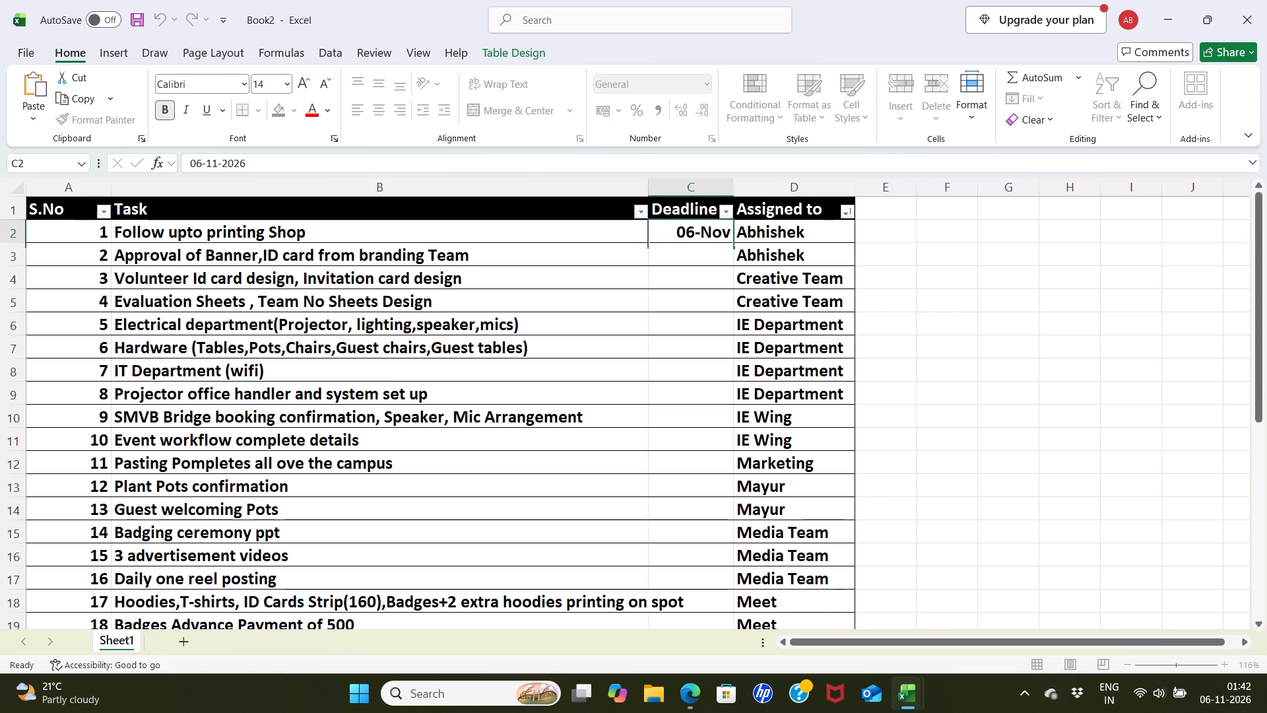
pyautogui.click(722, 232)
pyautogui.moveTo(734, 242); pyautogui.dragTo(711, 281)
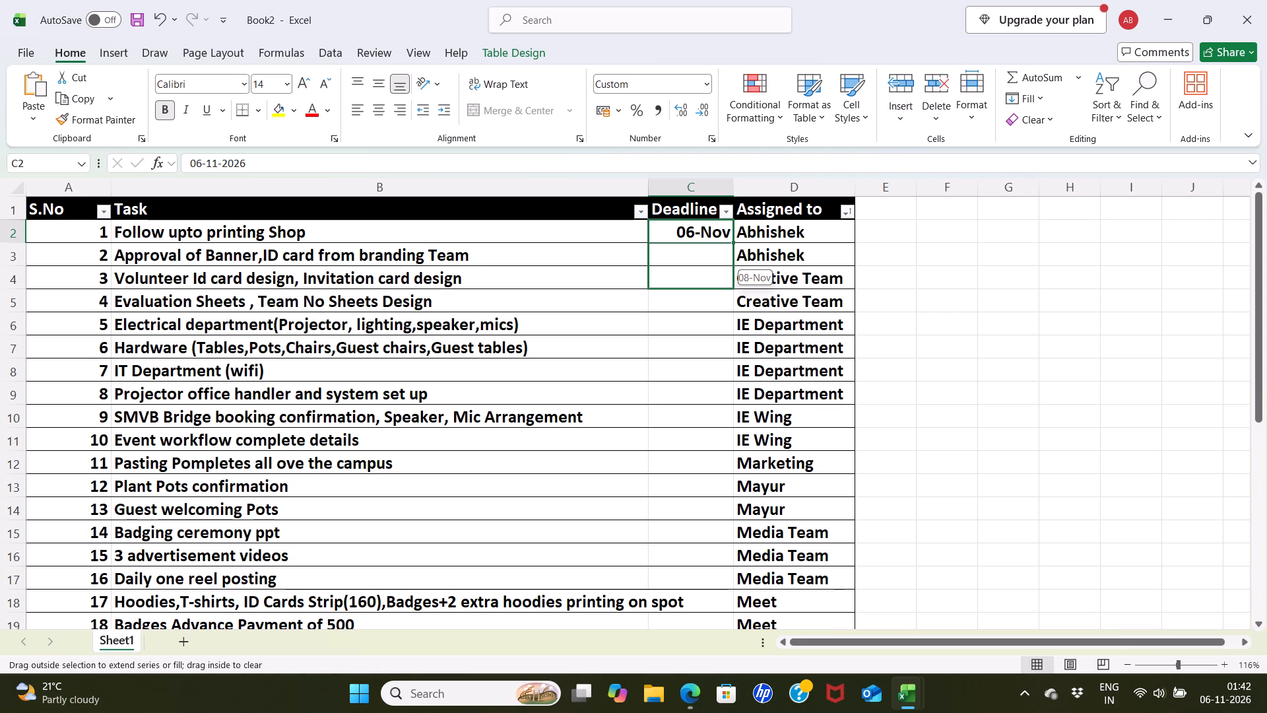
pyautogui.moveTo(711, 281); pyautogui.dragTo(713, 263)
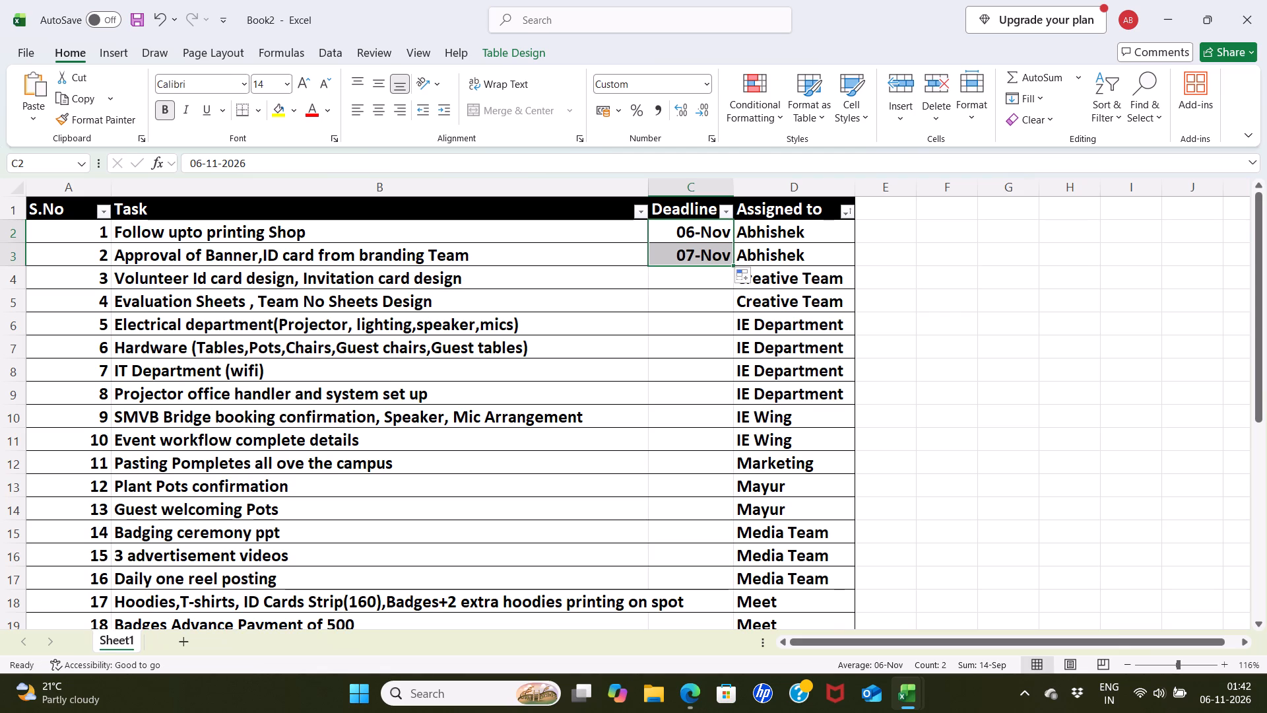
pyautogui.doubleClick(692, 255)
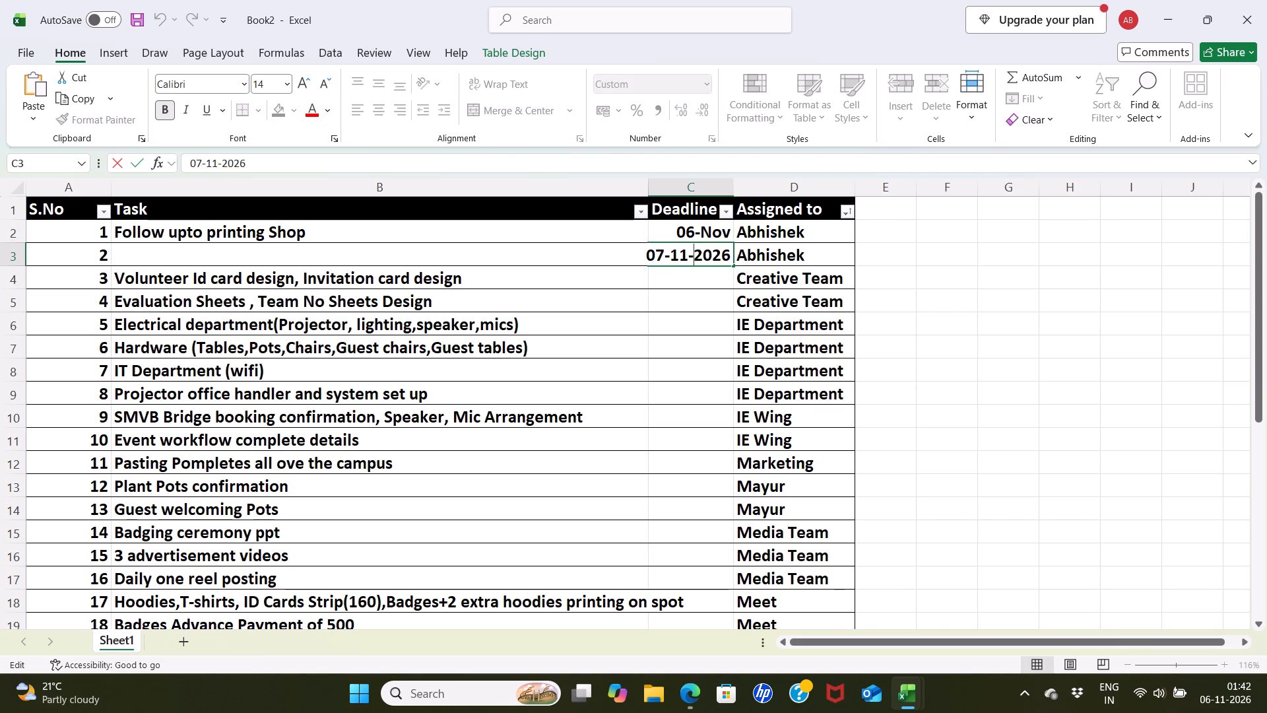
pyautogui.click(732, 263)
pyautogui.click(665, 252)
pyautogui.press('BackSpace')
pyautogui.press('6')
pyautogui.click(680, 292)
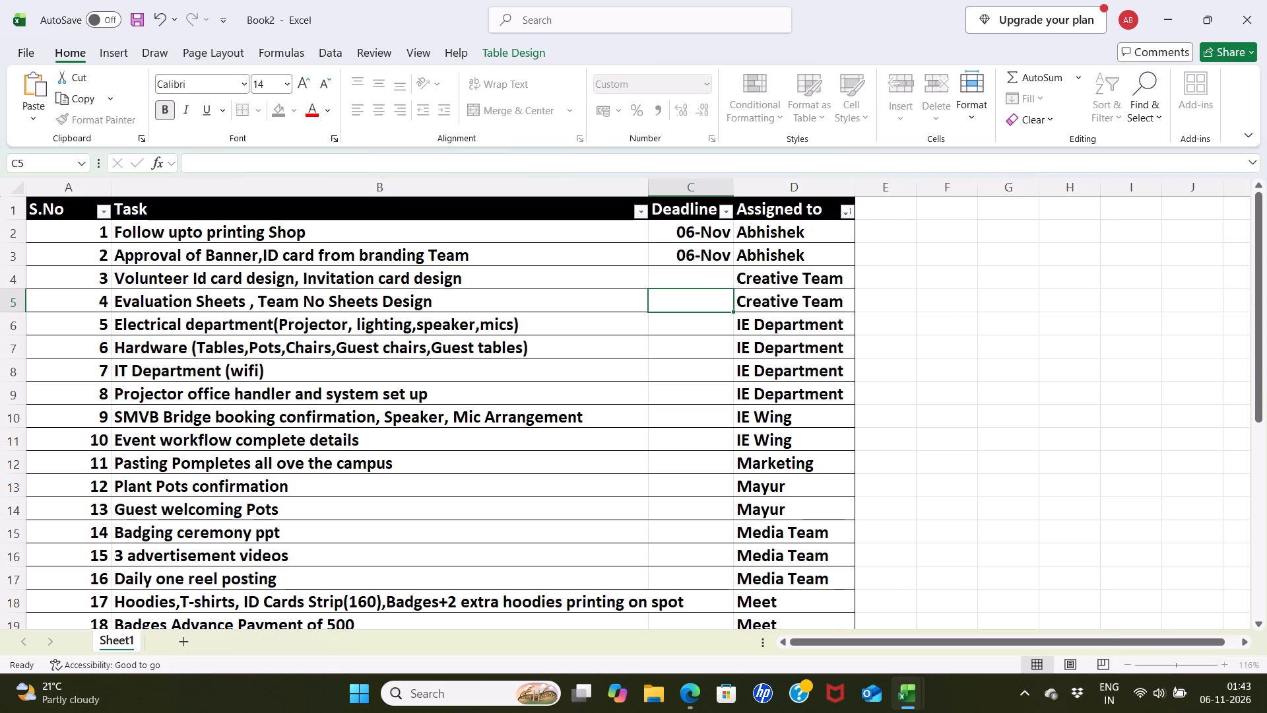
# Enter 07 Nov as the deadline for the two Creative Team tasks in cells C4 and C5.
pyautogui.doubleClick(694, 277)
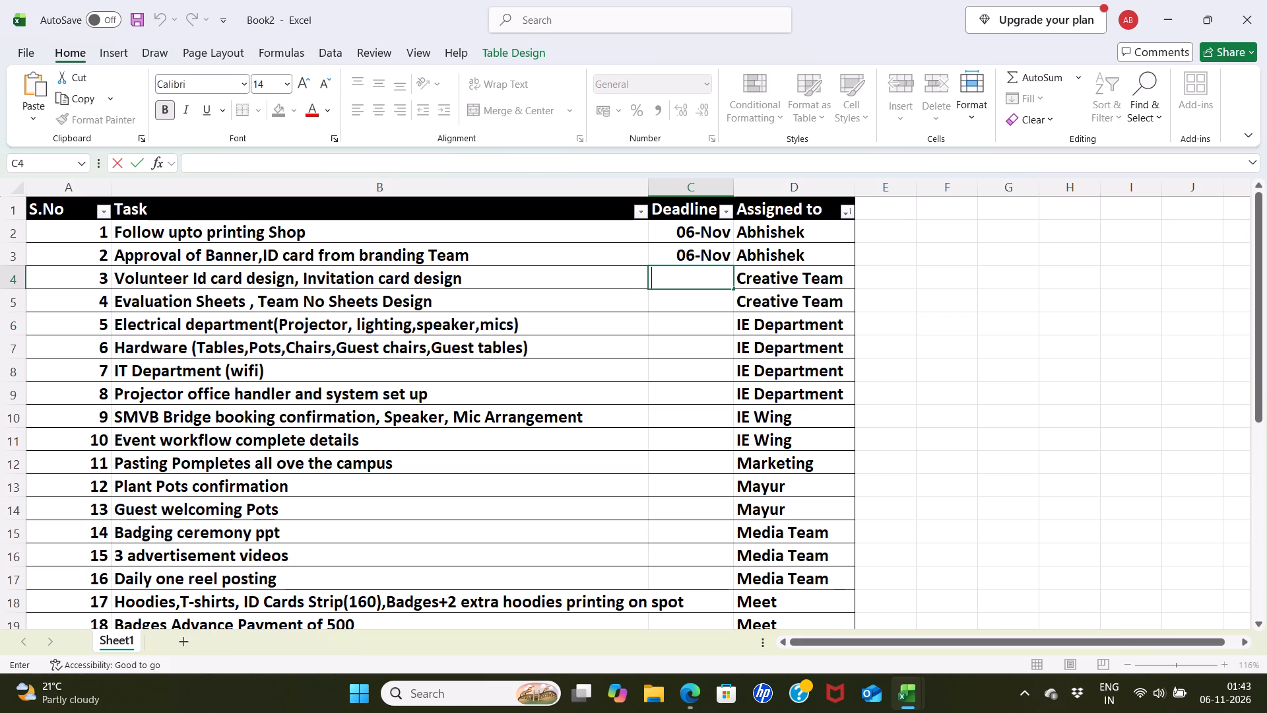
pyautogui.write('07')
pyautogui.press('space')
pyautogui.write('Nov')
pyautogui.press('Return')
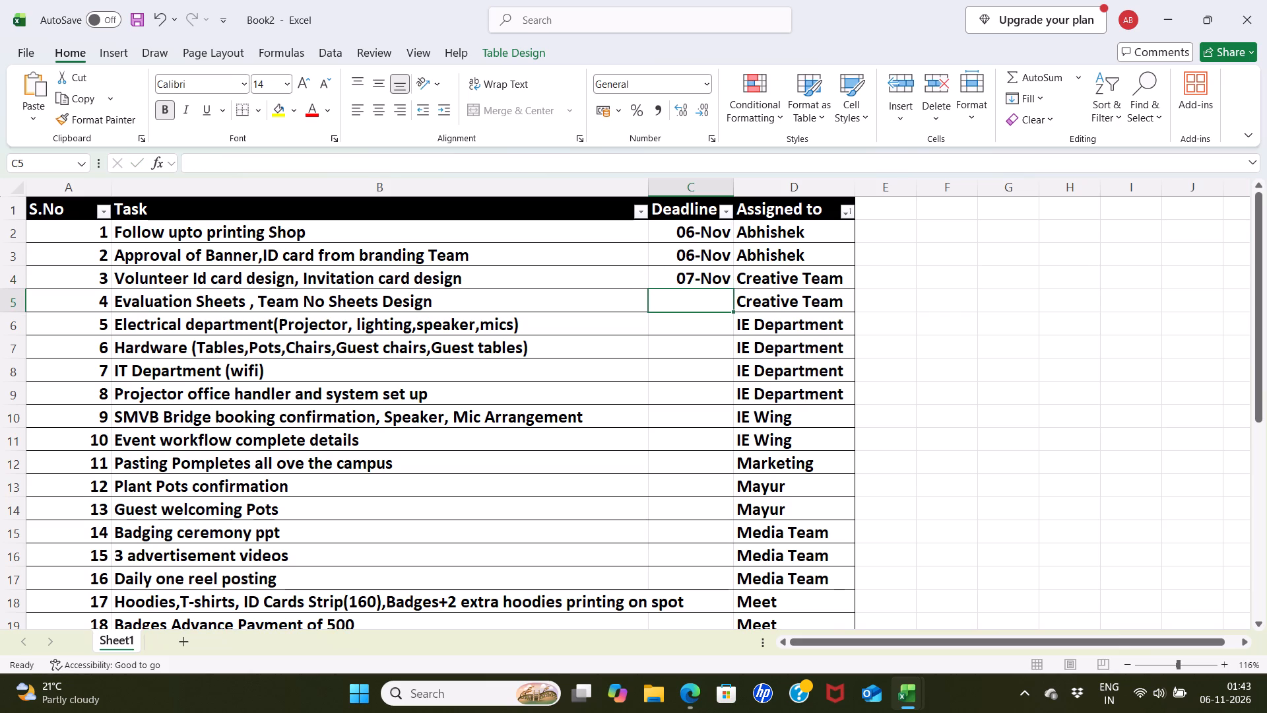
pyautogui.press('0')
pyautogui.press('7')
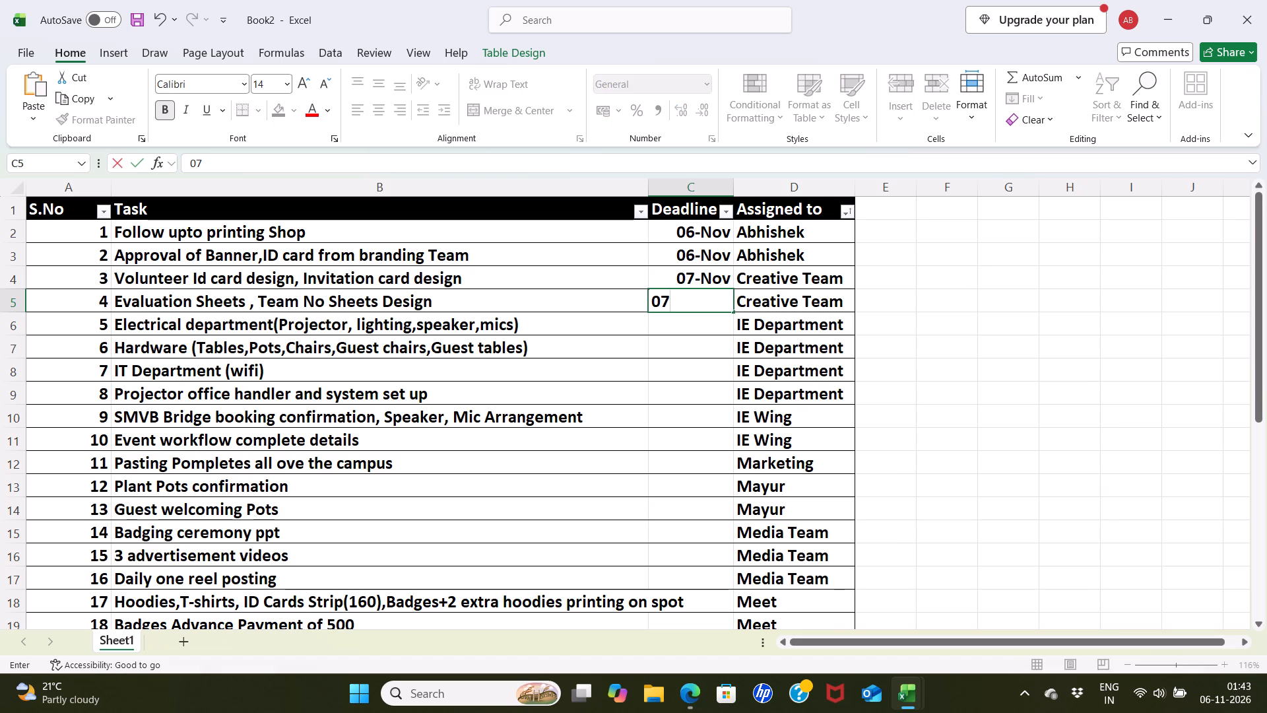
pyautogui.press('space')
pyautogui.write('Nov')
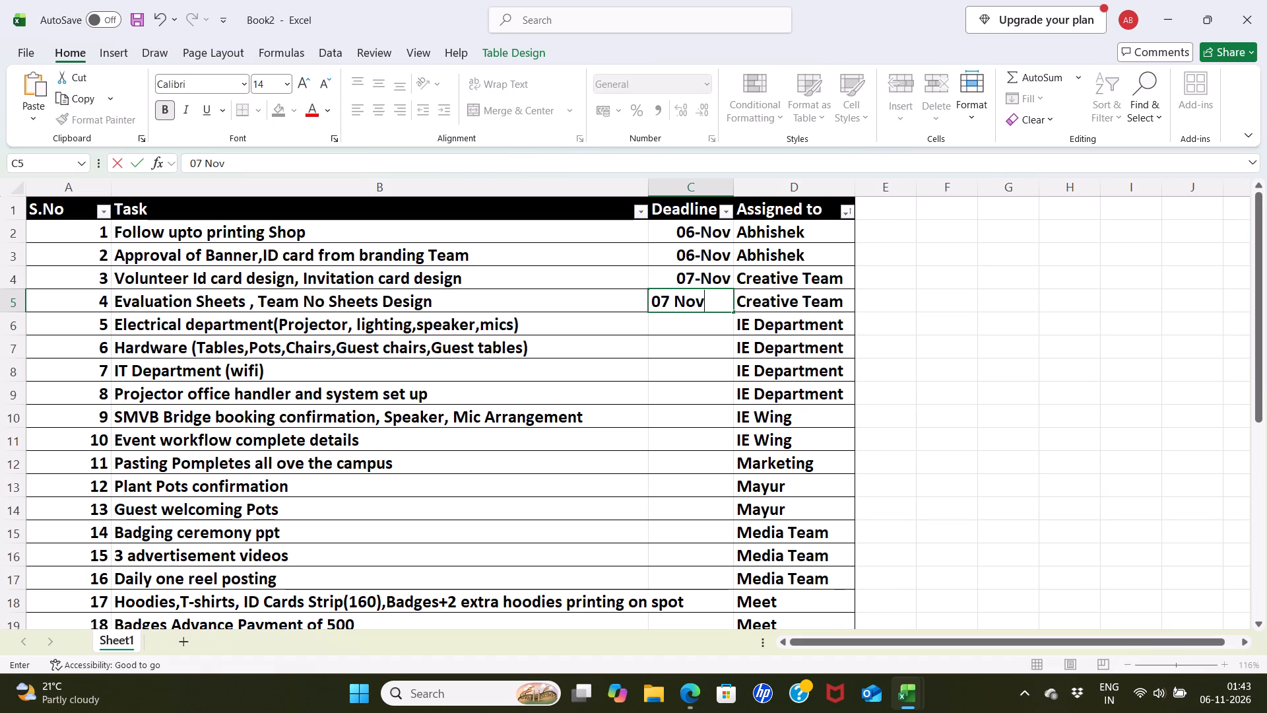
# Enter 06-Nov as the deadline in C6 and duplicate the same date down to C10 using Copy Cells.
pyautogui.doubleClick(711, 331)
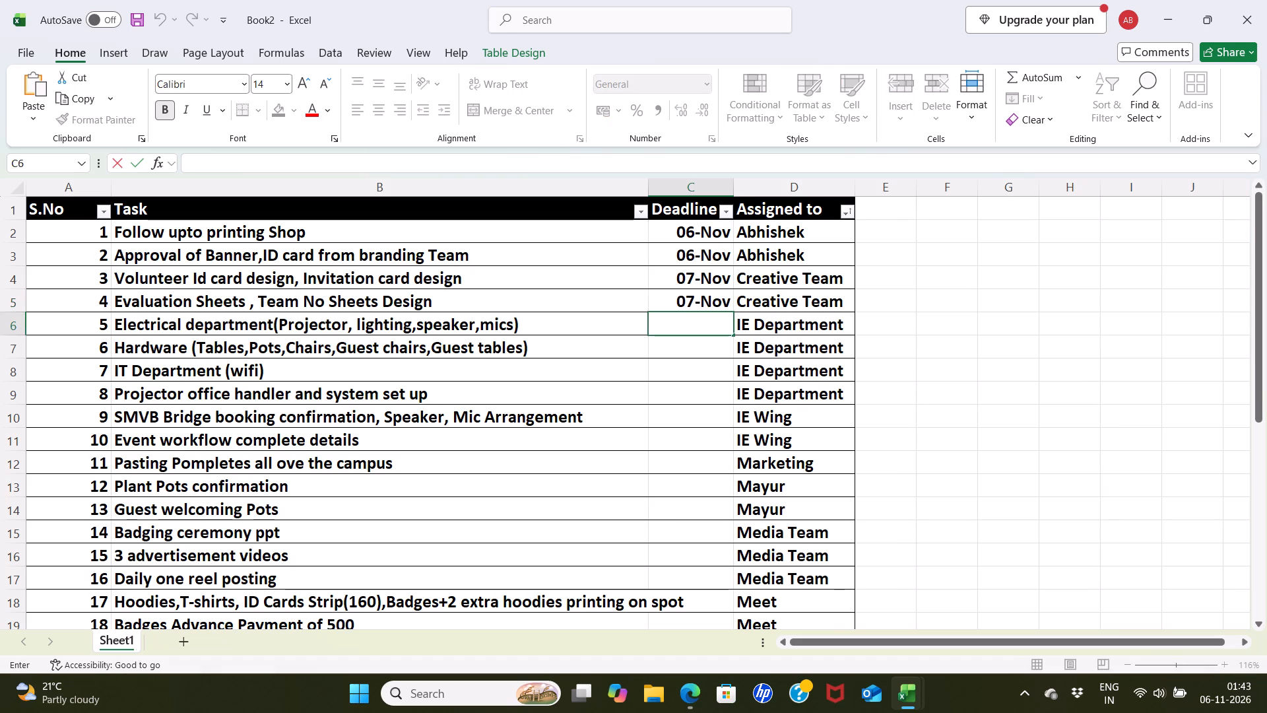
pyautogui.write('06')
pyautogui.write('- Nov')
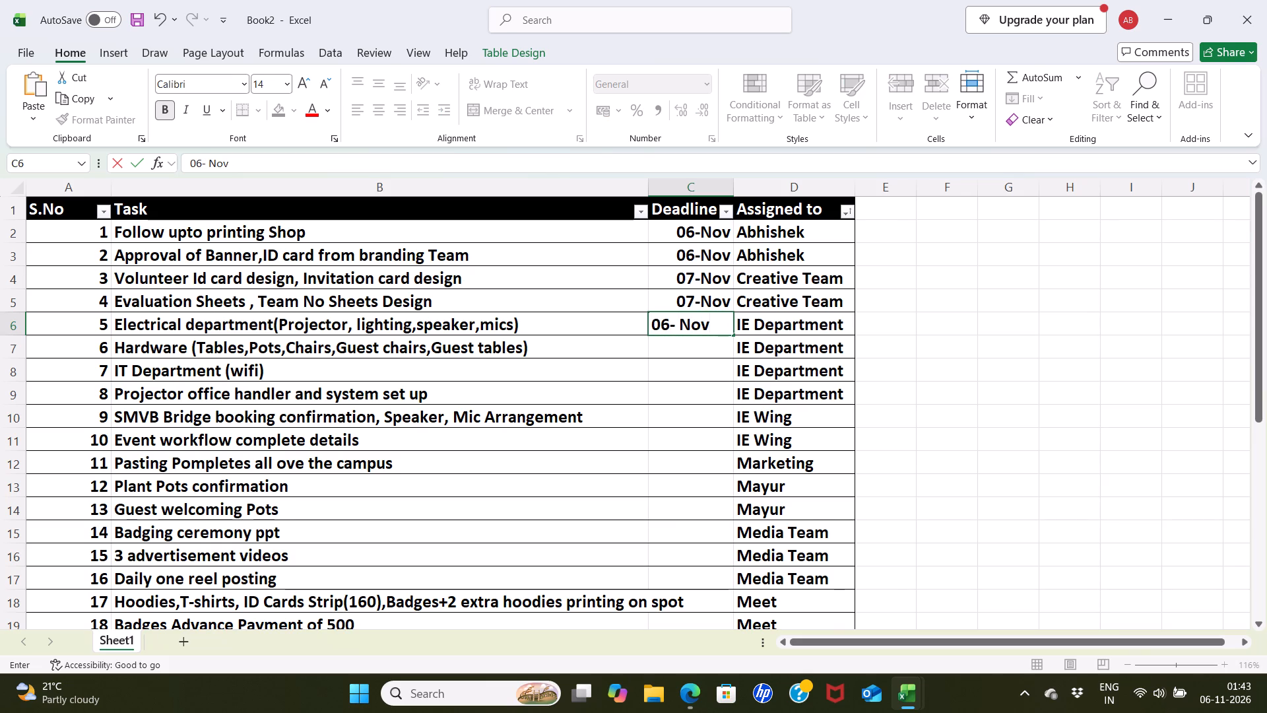
pyautogui.moveTo(735, 334); pyautogui.dragTo(722, 362)
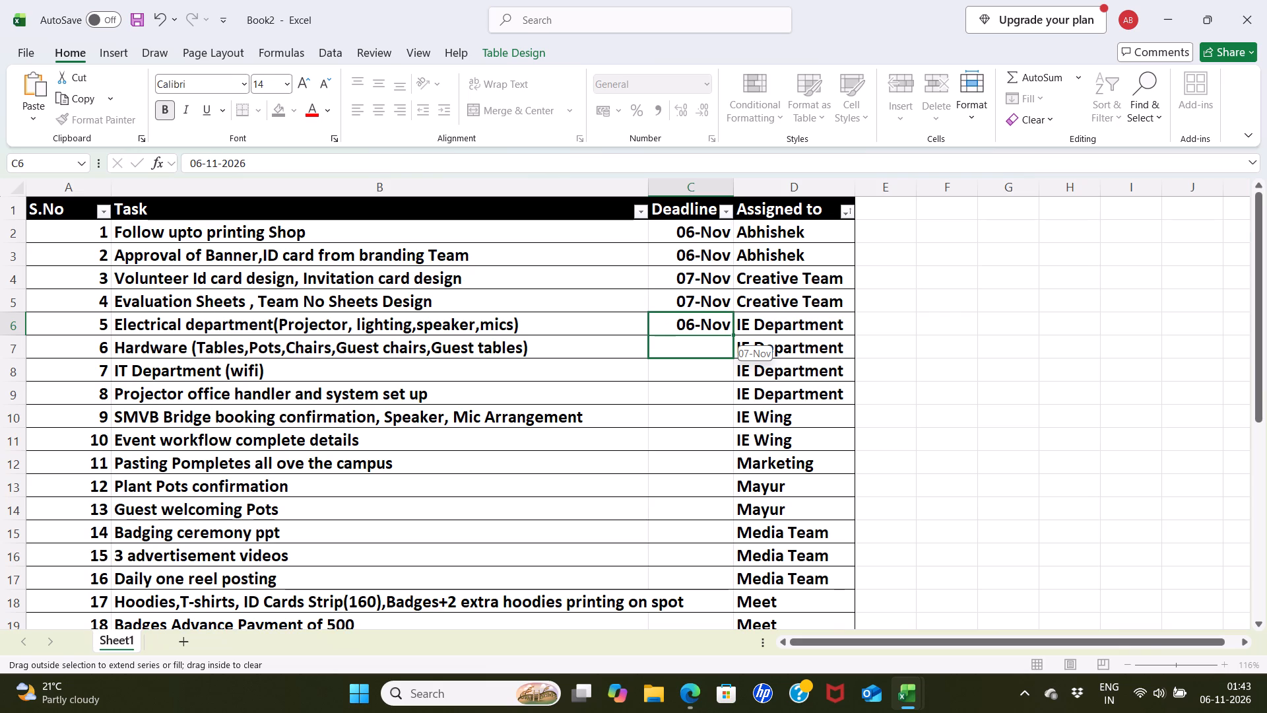
pyautogui.moveTo(722, 362); pyautogui.dragTo(719, 384)
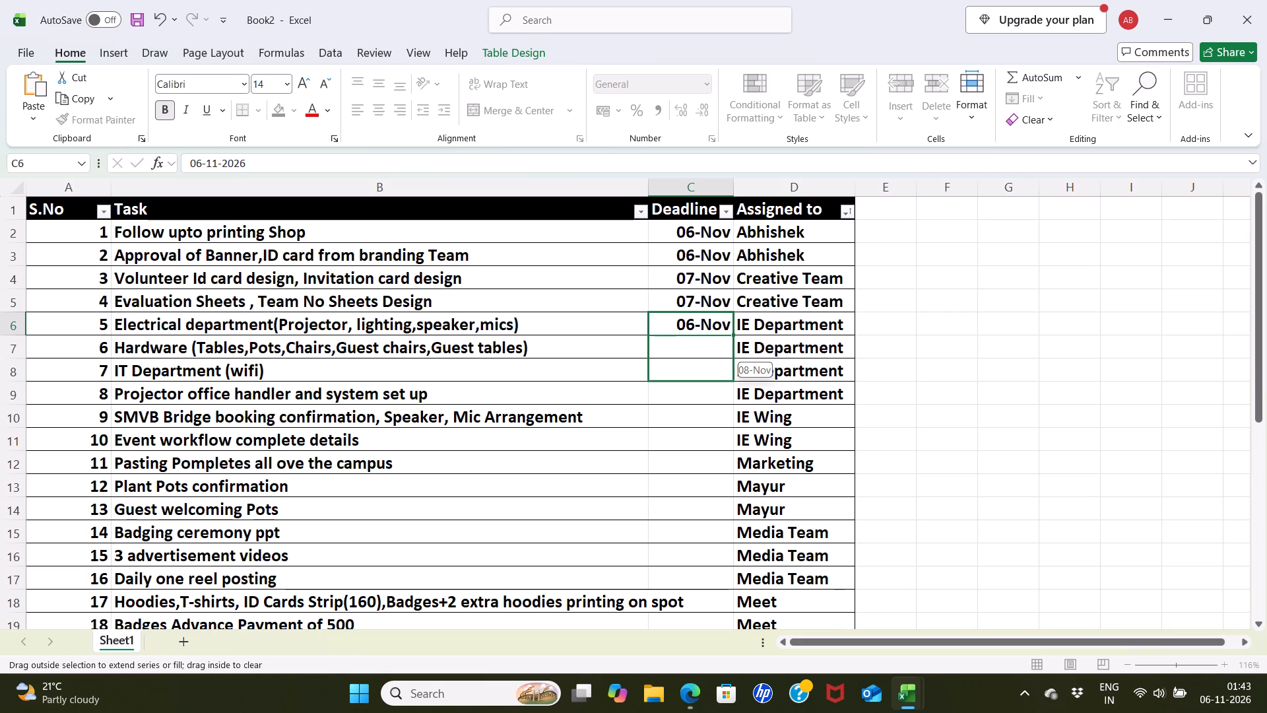
pyautogui.moveTo(719, 384); pyautogui.dragTo(719, 417)
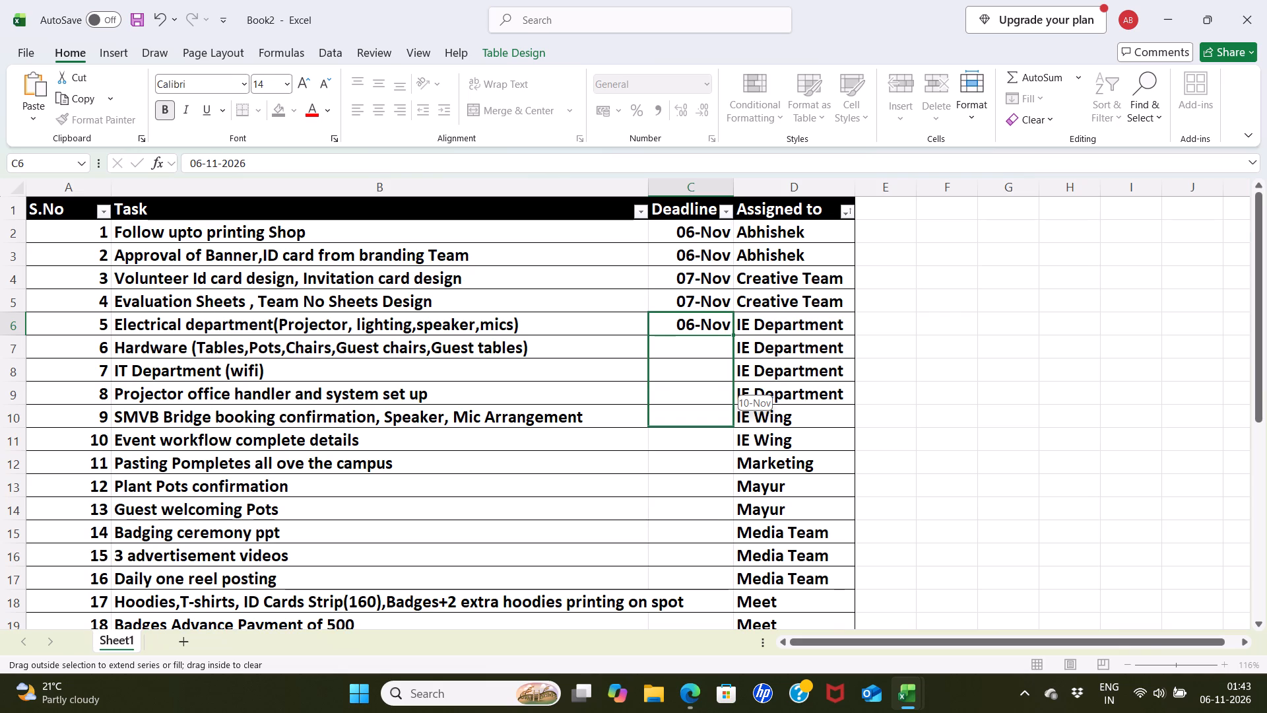
pyautogui.moveTo(719, 417); pyautogui.dragTo(719, 418)
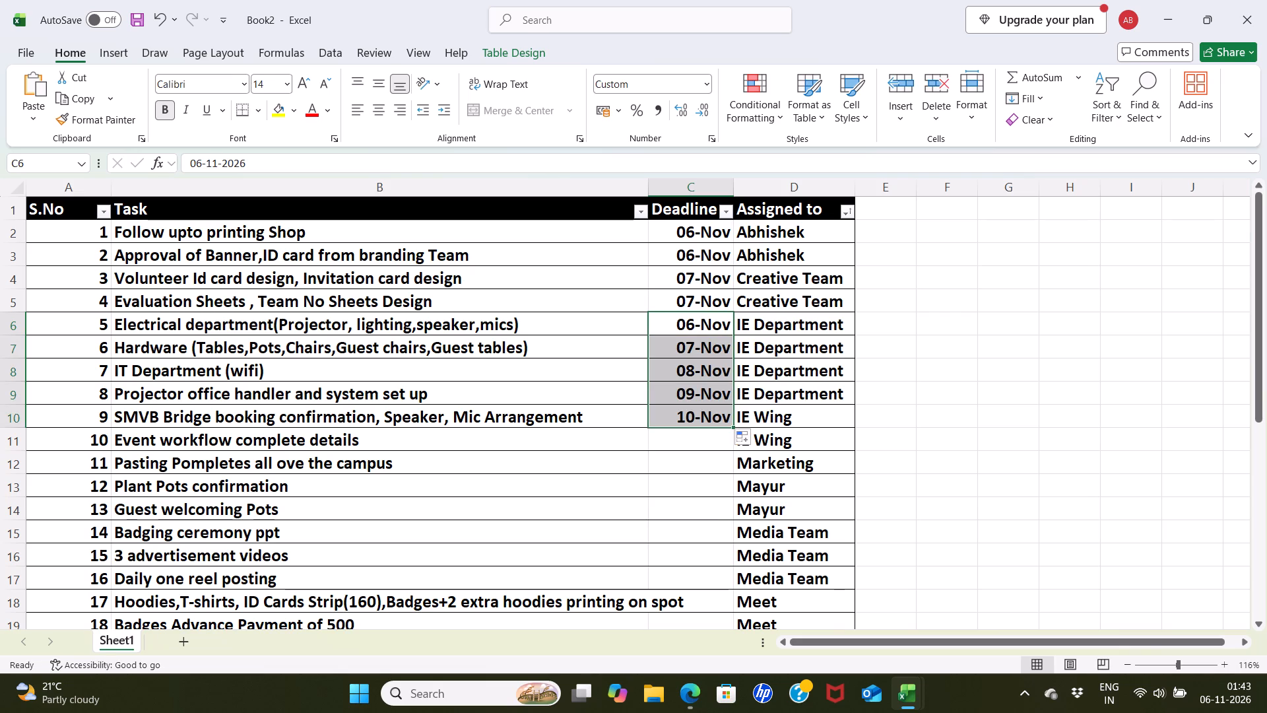
pyautogui.click(742, 436)
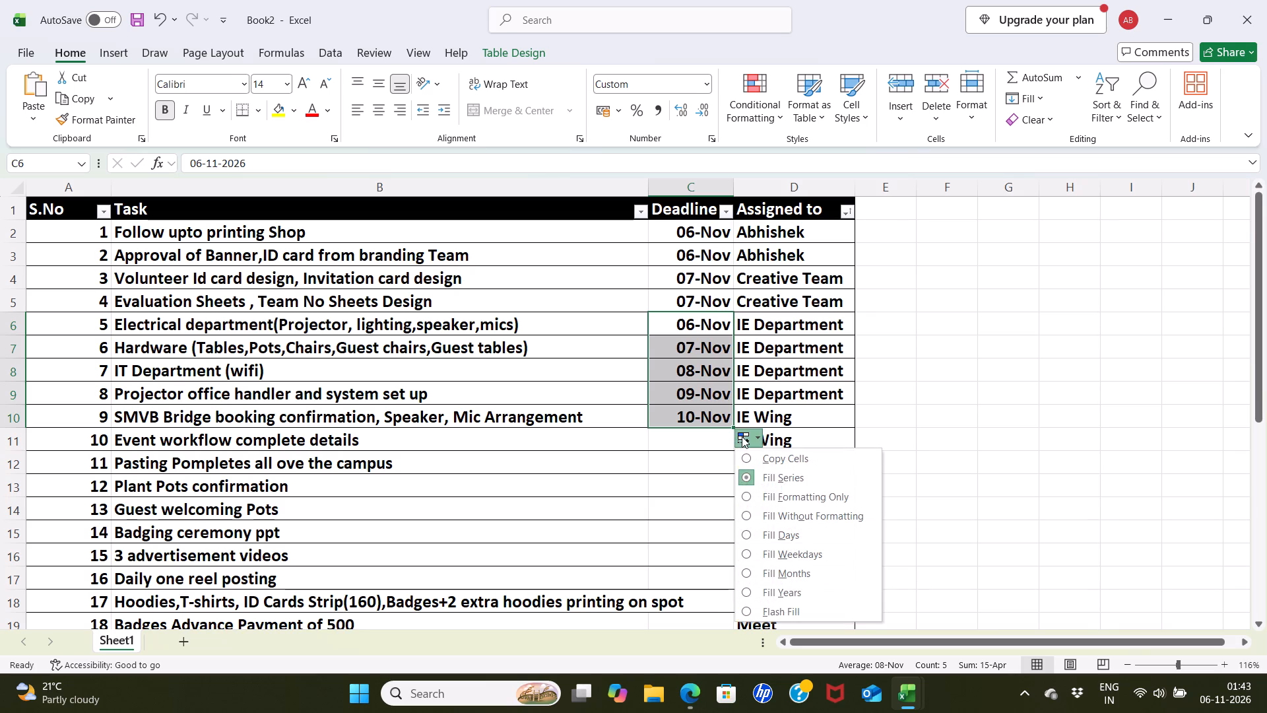
pyautogui.click(758, 455)
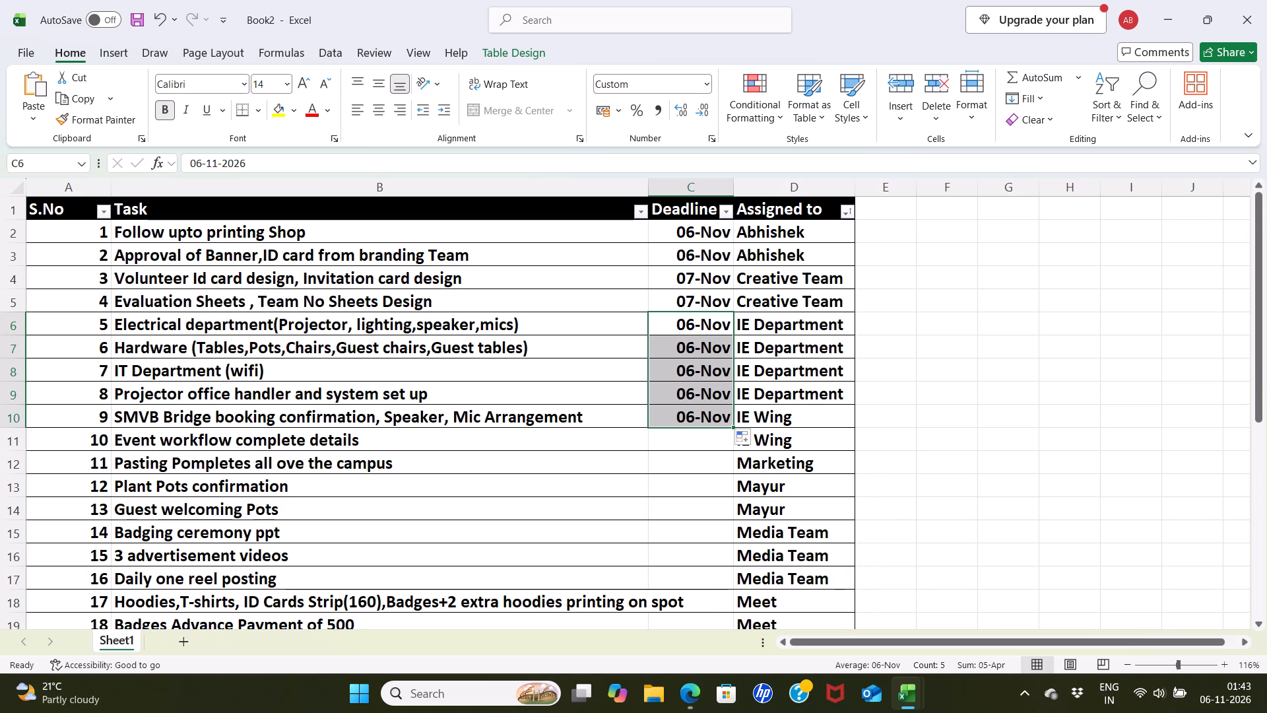
# Enter 07-Nov as the deadline for the Event workflow complete details task in cell C11.
pyautogui.click(705, 446)
pyautogui.doubleClick(691, 439)
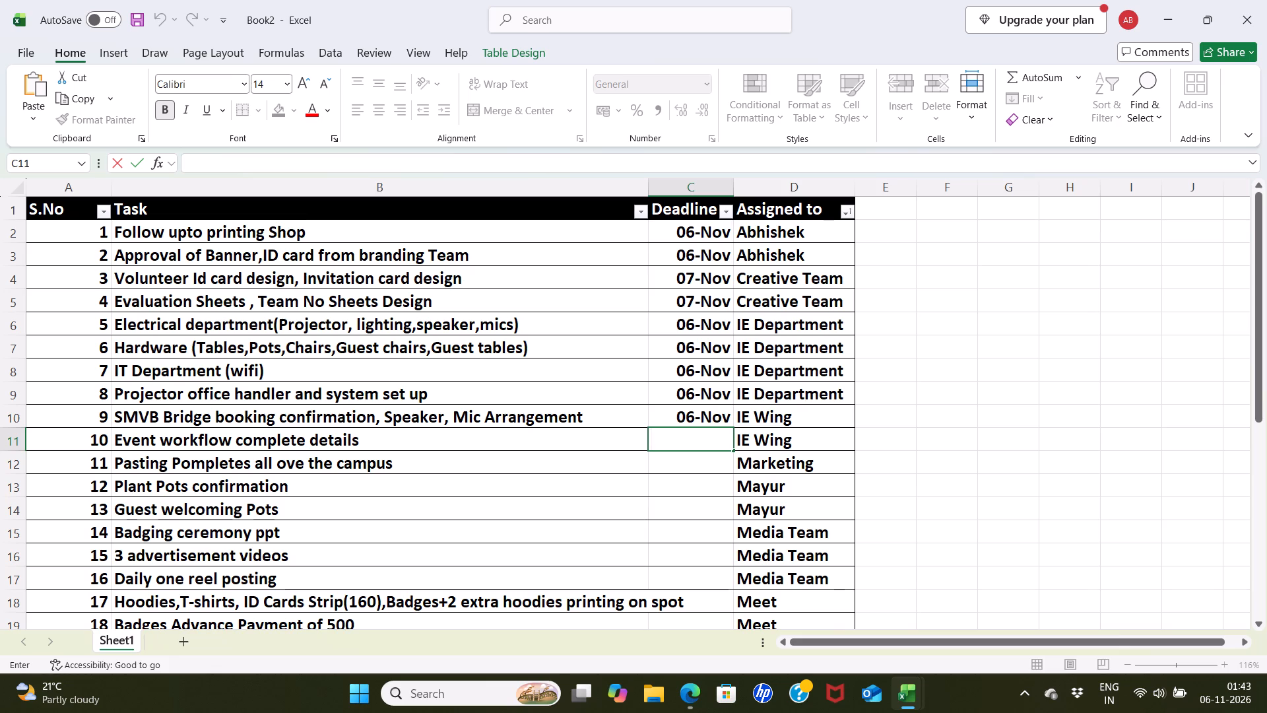
pyautogui.write('07-')
pyautogui.write('Nov')
pyautogui.press('Return')
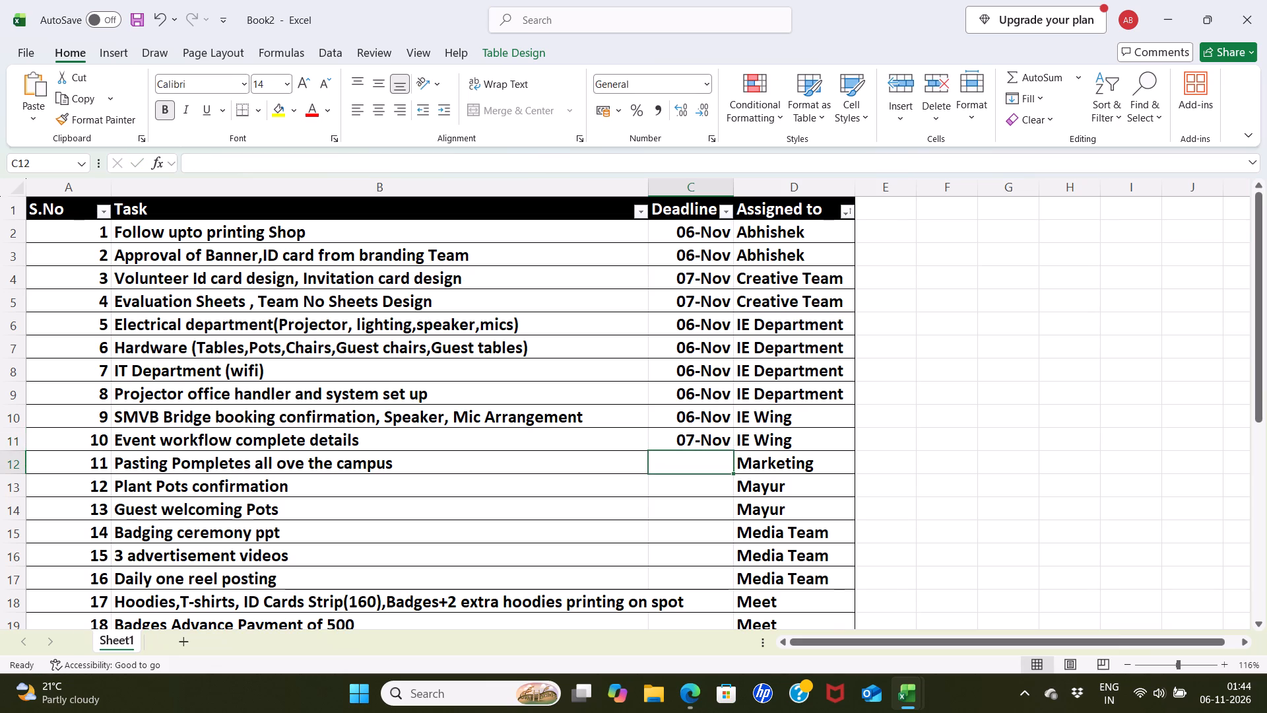
# Correct "ove" to "over" in the Pasting Pompletes task in cell B12.
pyautogui.doubleClick(302, 467)
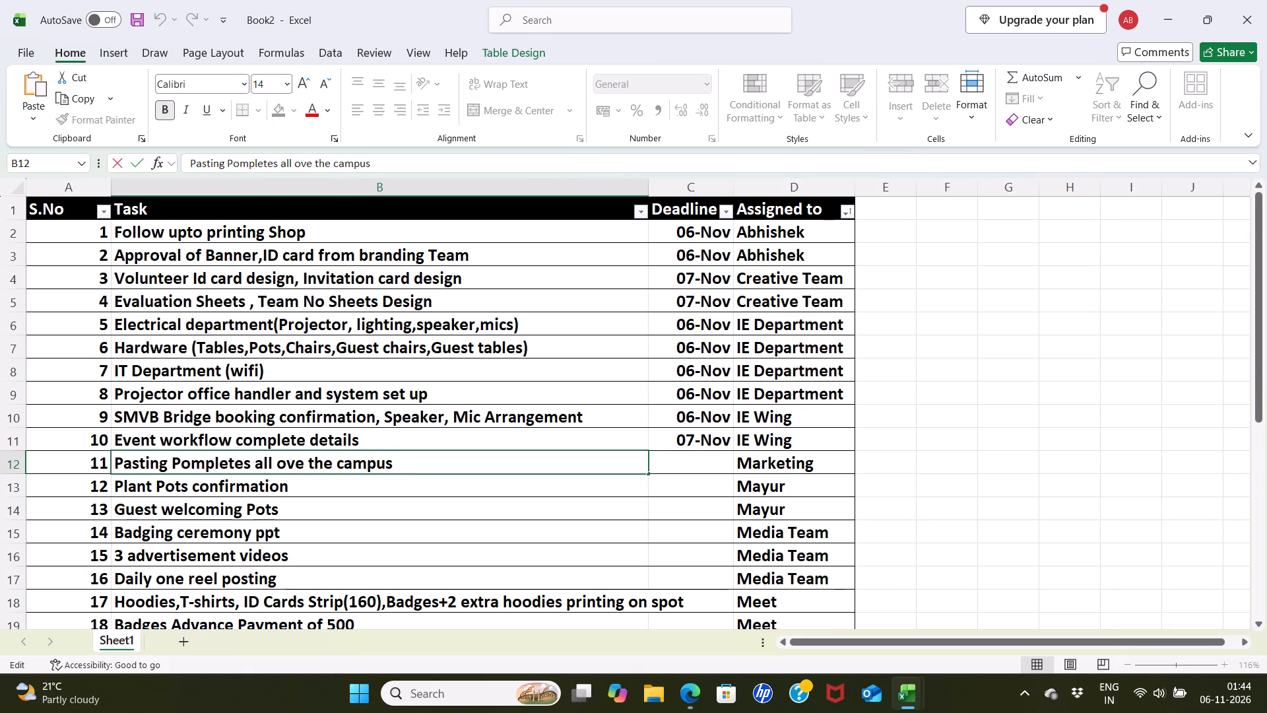
pyautogui.press('r')
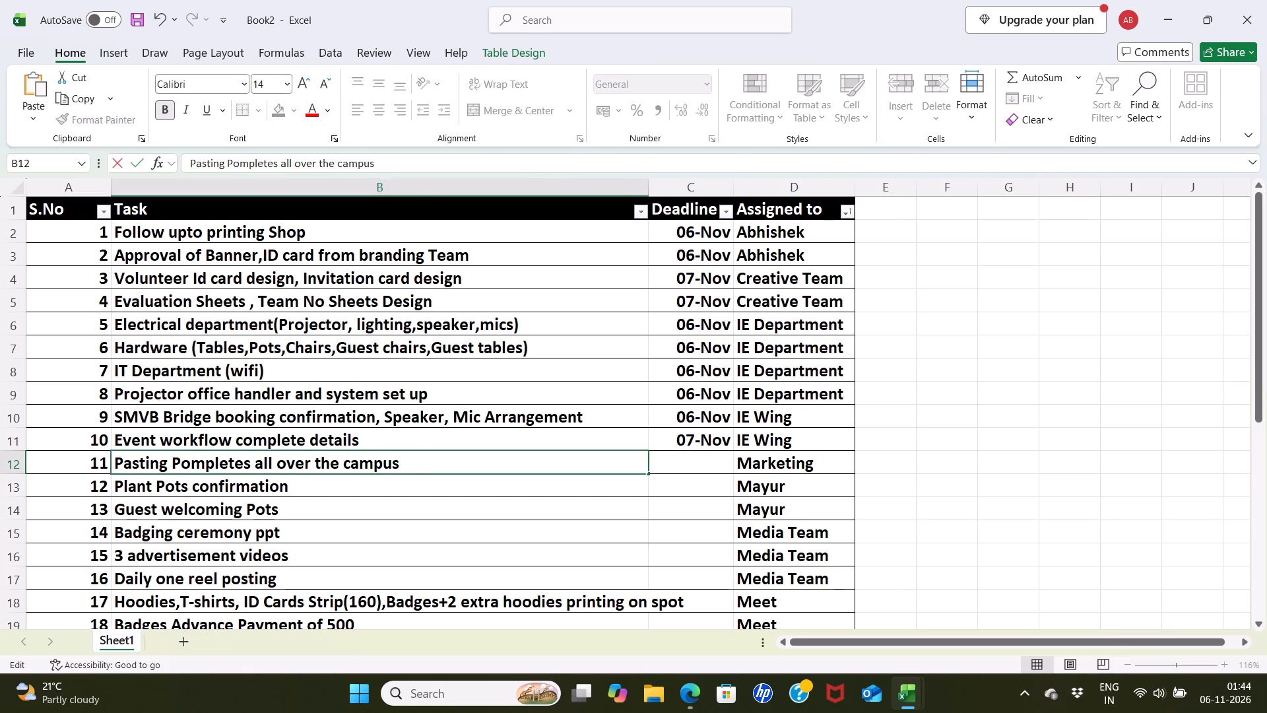
# Enter 06-Nov as the deadline in C12 and fill the date series down to C13, giving 07-Nov for Plant Pots confirmation.
pyautogui.doubleClick(667, 467)
pyautogui.write('06')
pyautogui.write('-')
pyautogui.press('space')
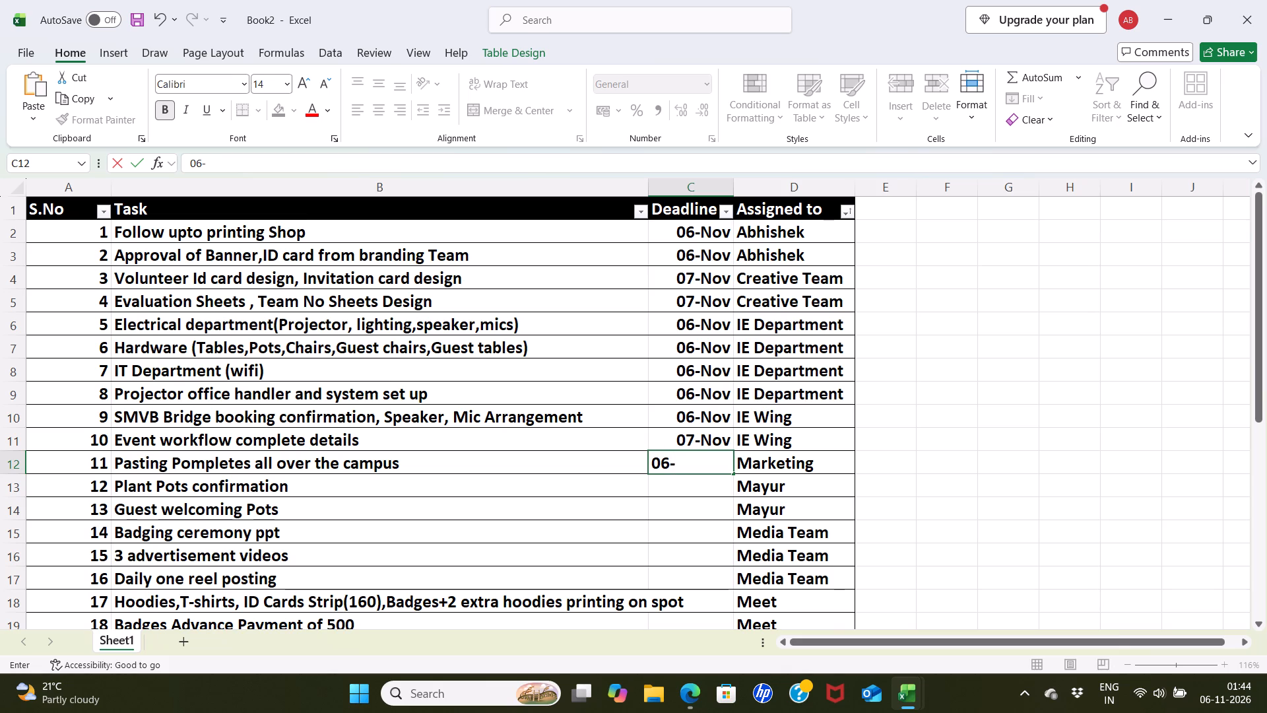
pyautogui.hotkey('shift', 'n')
pyautogui.write('ov')
pyautogui.moveTo(735, 471); pyautogui.dragTo(719, 500)
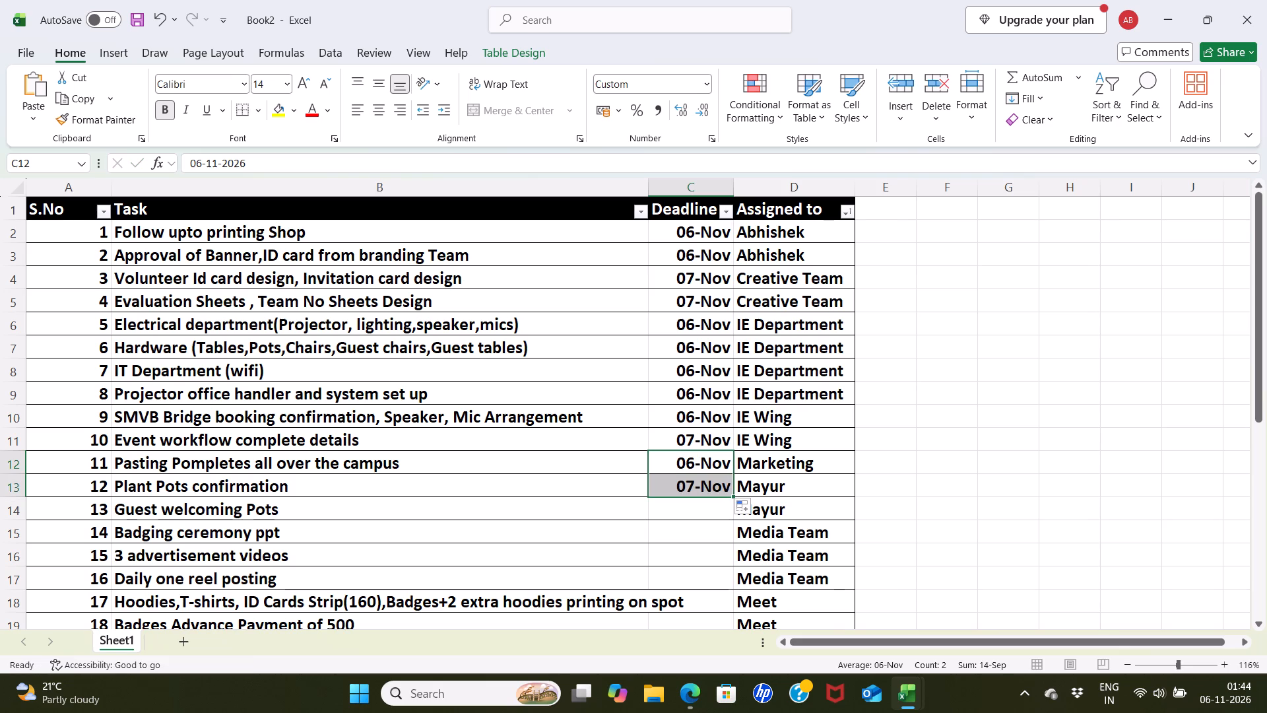
# Clear the Guest welcoming Pots task and its assignee from row 14, leaving the serial number.
pyautogui.click(400, 508)
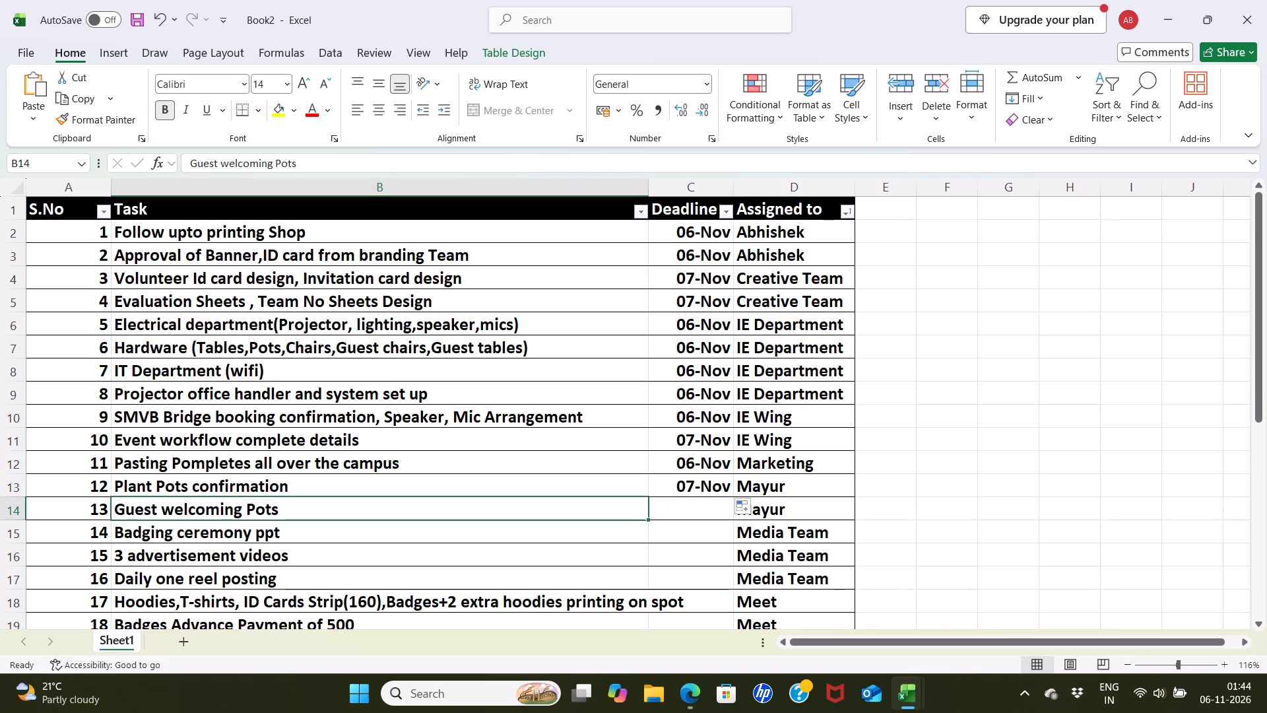
pyautogui.press('BackSpace')
pyautogui.press('BackSpace')
pyautogui.press('BackSpace')
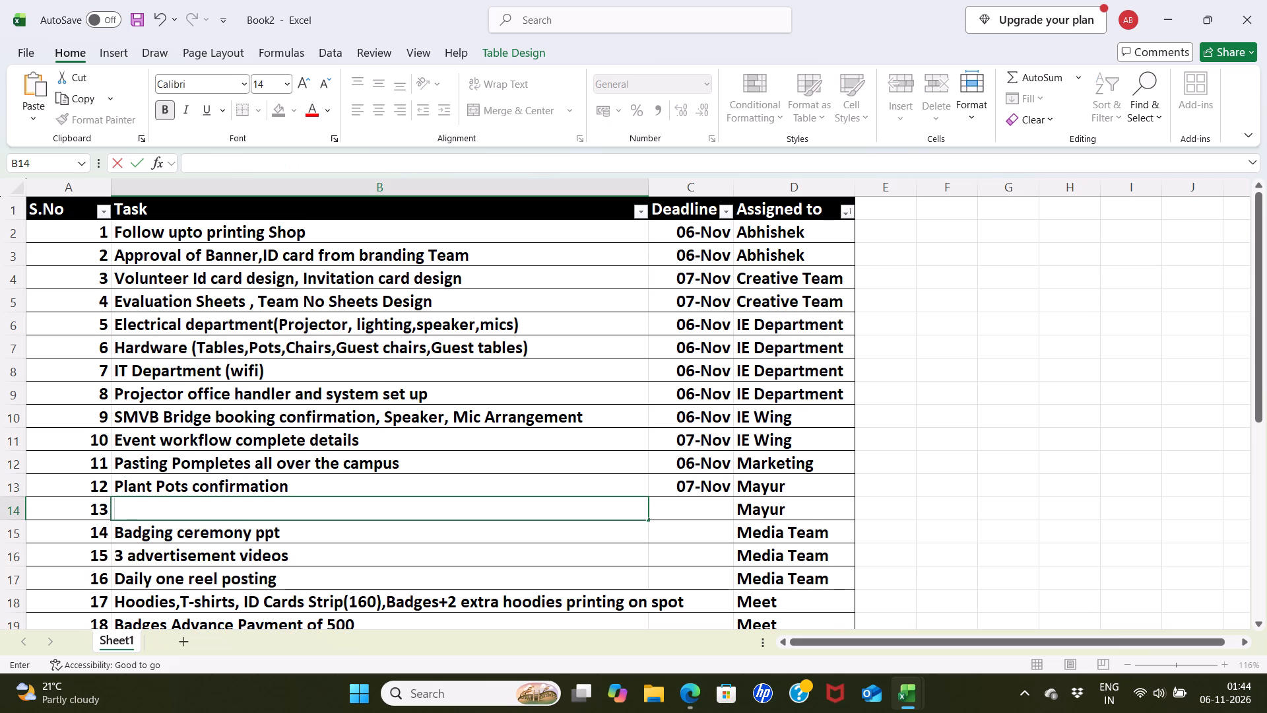
pyautogui.doubleClick(798, 508)
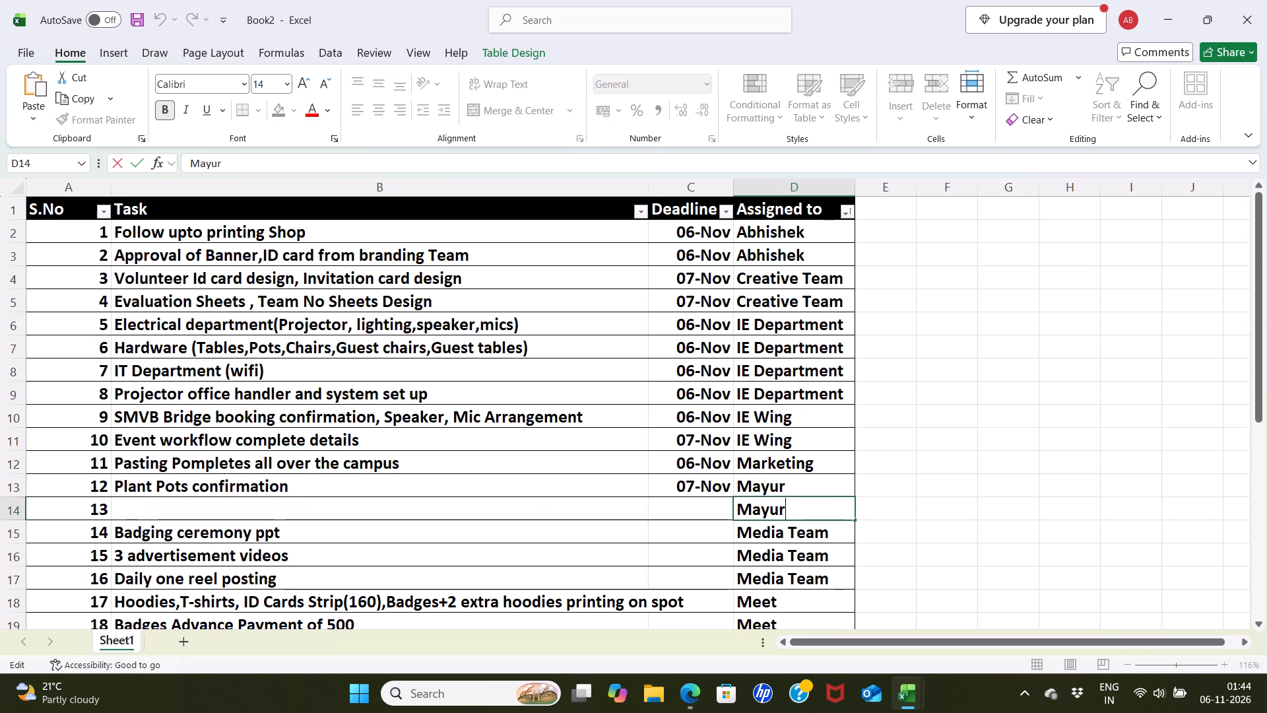
pyautogui.press('BackSpace')
pyautogui.press('BackSpace')
pyautogui.press('BackSpace')
pyautogui.press('BackSpace')
pyautogui.press('BackSpace')
pyautogui.press('BackSpace')
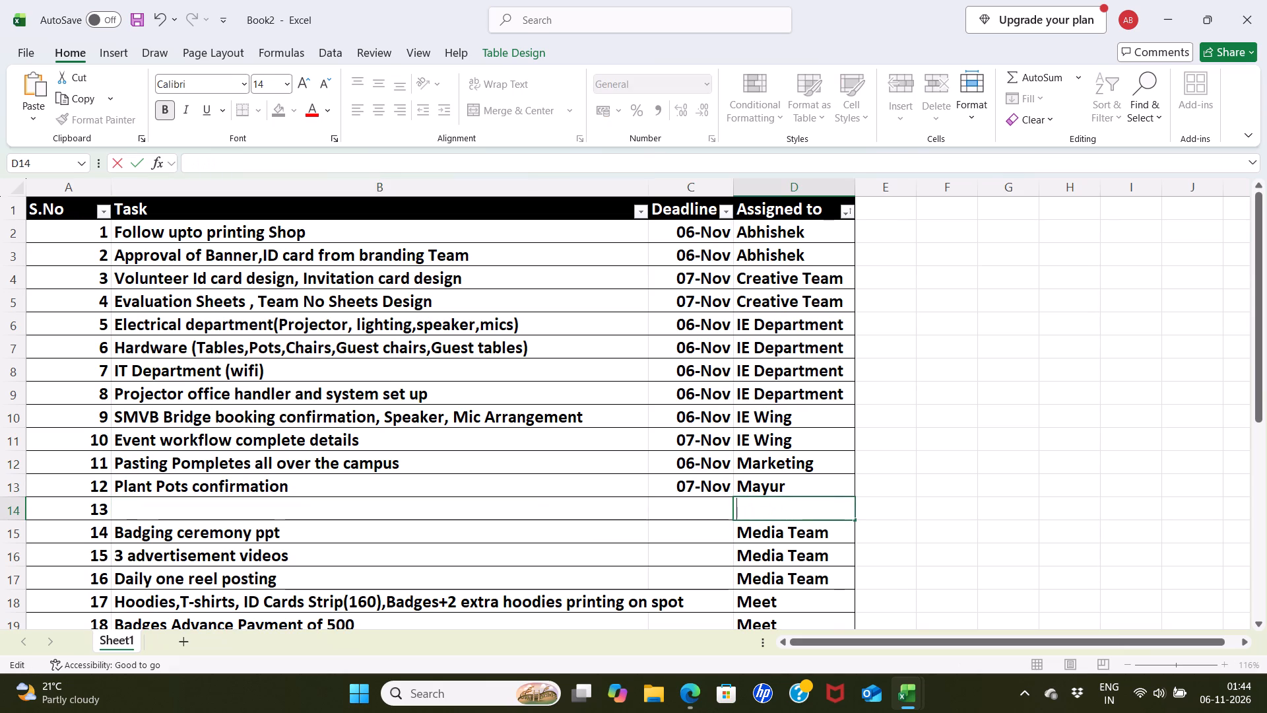
pyautogui.click(143, 520)
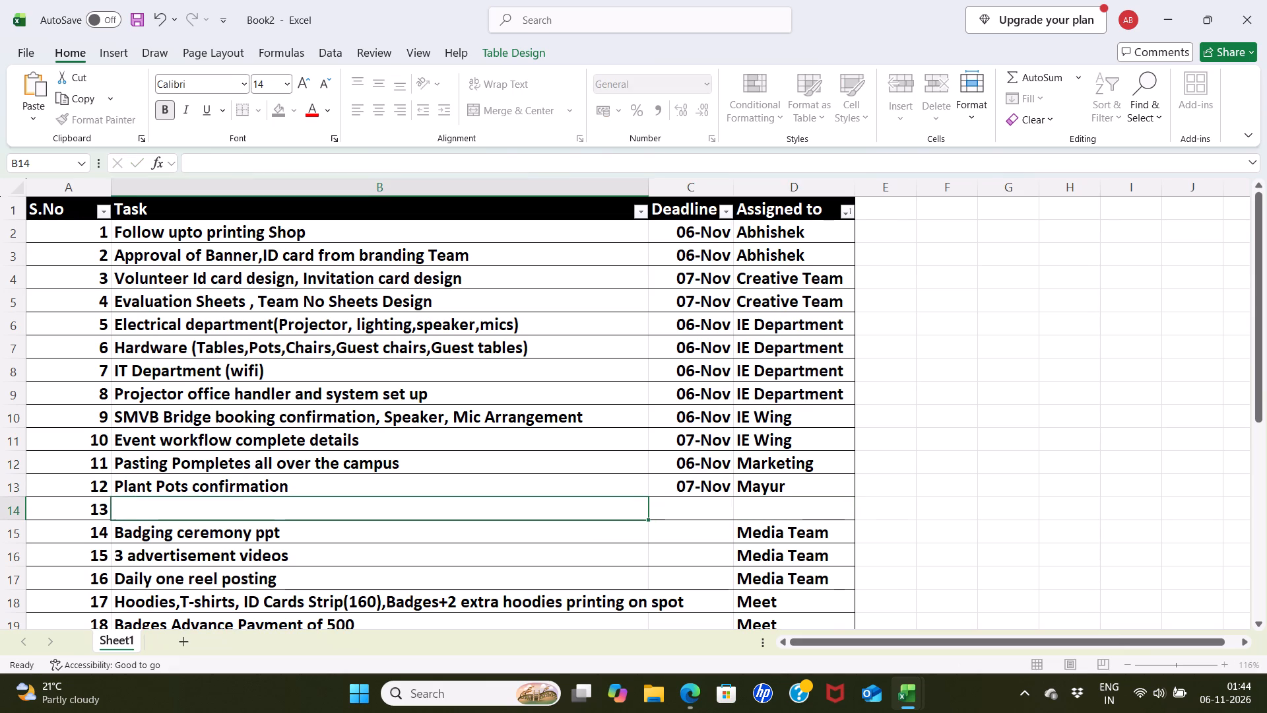
pyautogui.press('Return')
pyautogui.press('Return')
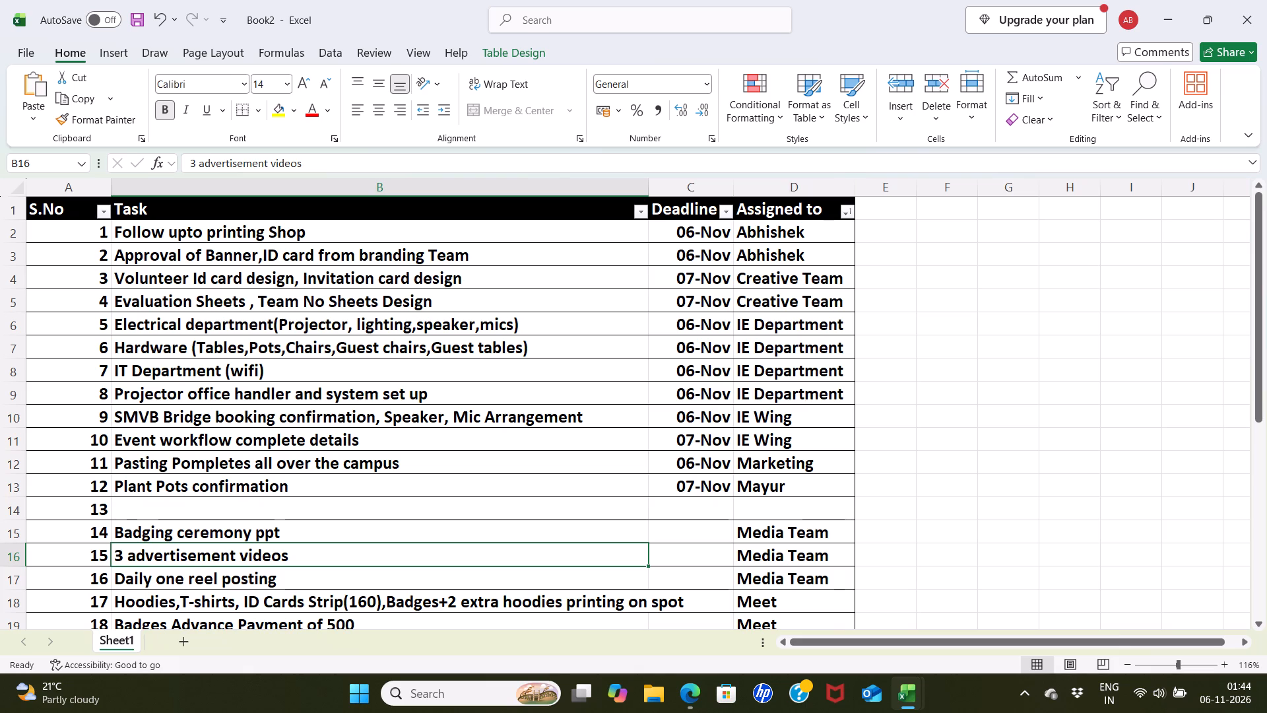
# Sort the table by the Assigned to column from A to Z again.
pyautogui.click(849, 213)
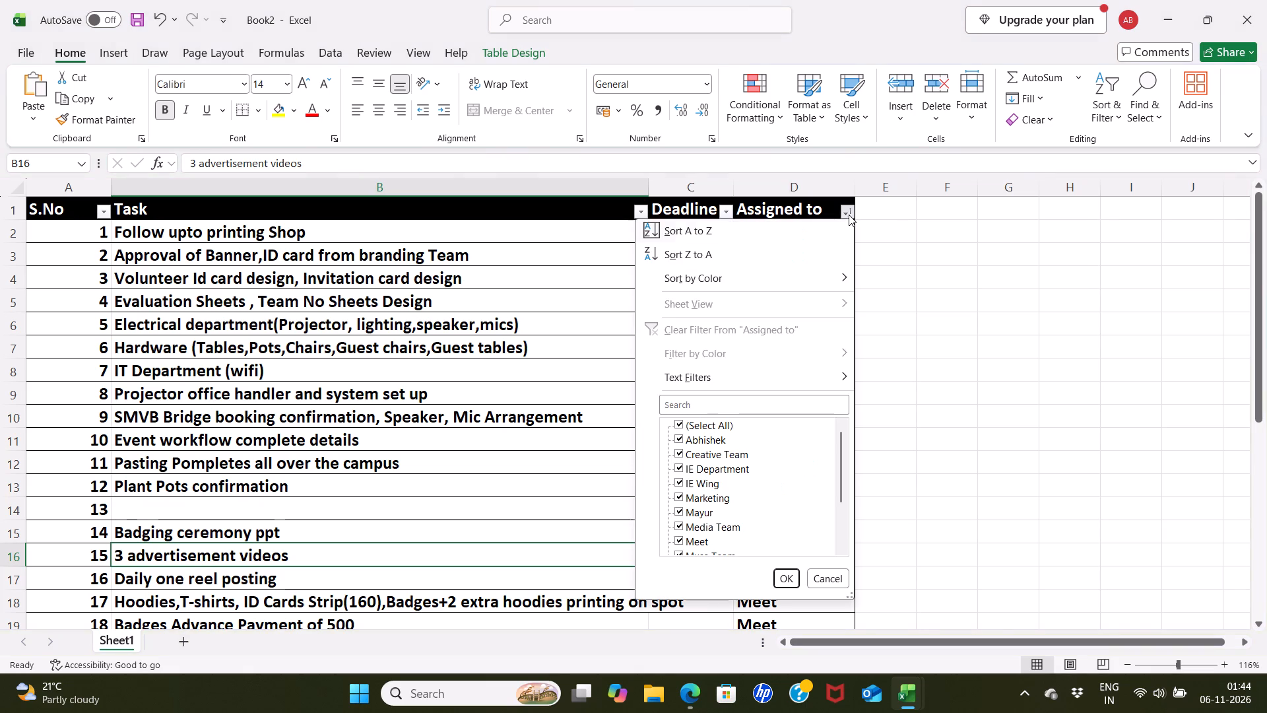
pyautogui.click(752, 236)
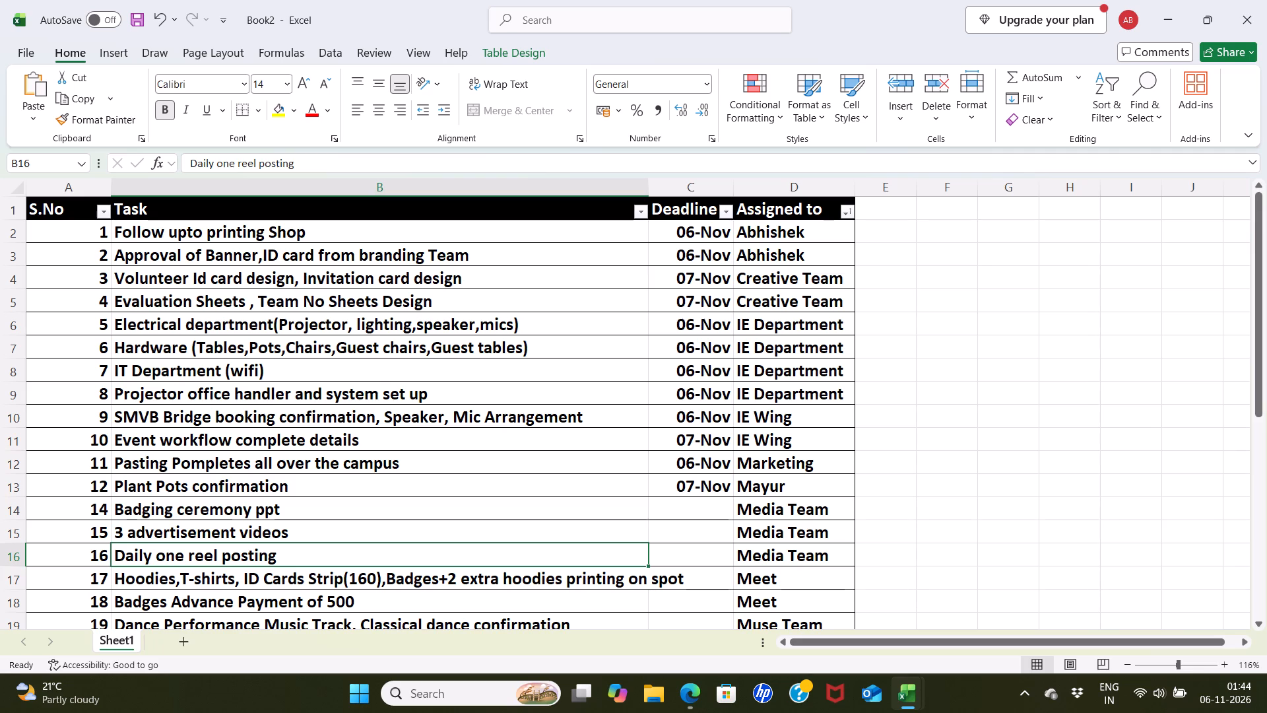
# Enter 08-Nov as the deadline for the Badging ceremony ppt task in cell C14.
pyautogui.scroll(-1, 249, 407)
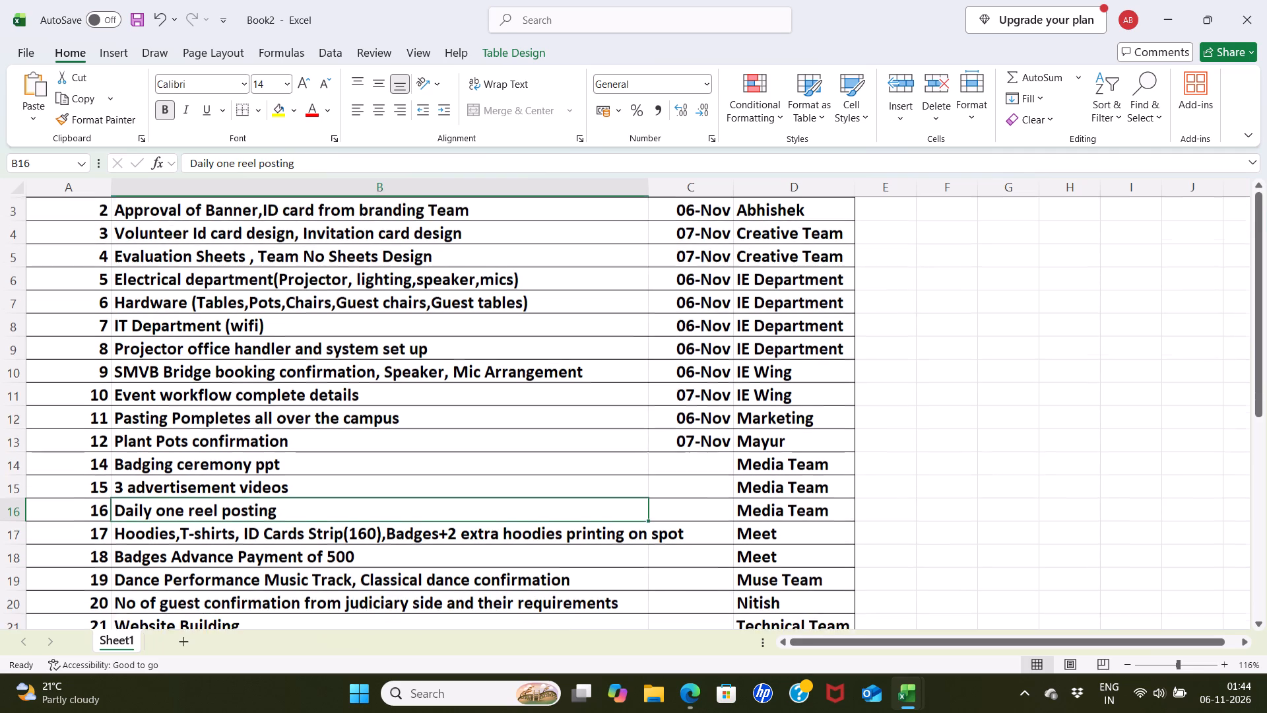
pyautogui.scroll(-1, 249, 407)
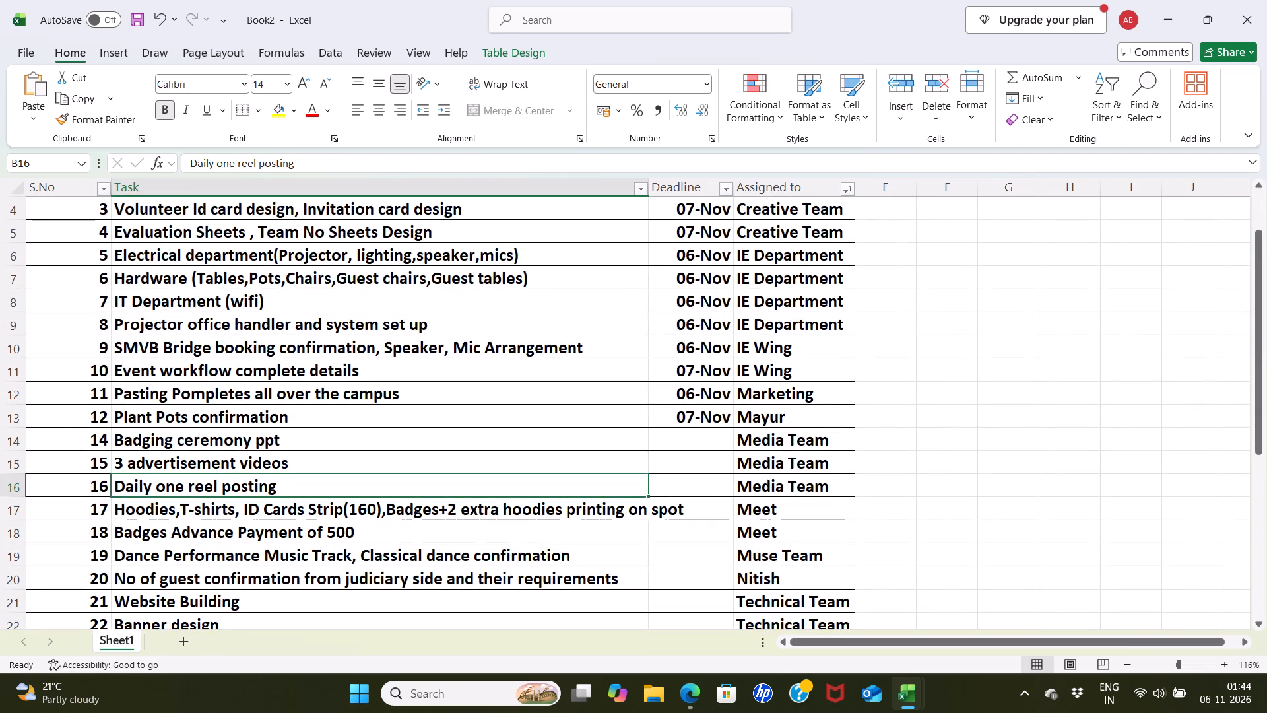
pyautogui.doubleClick(698, 432)
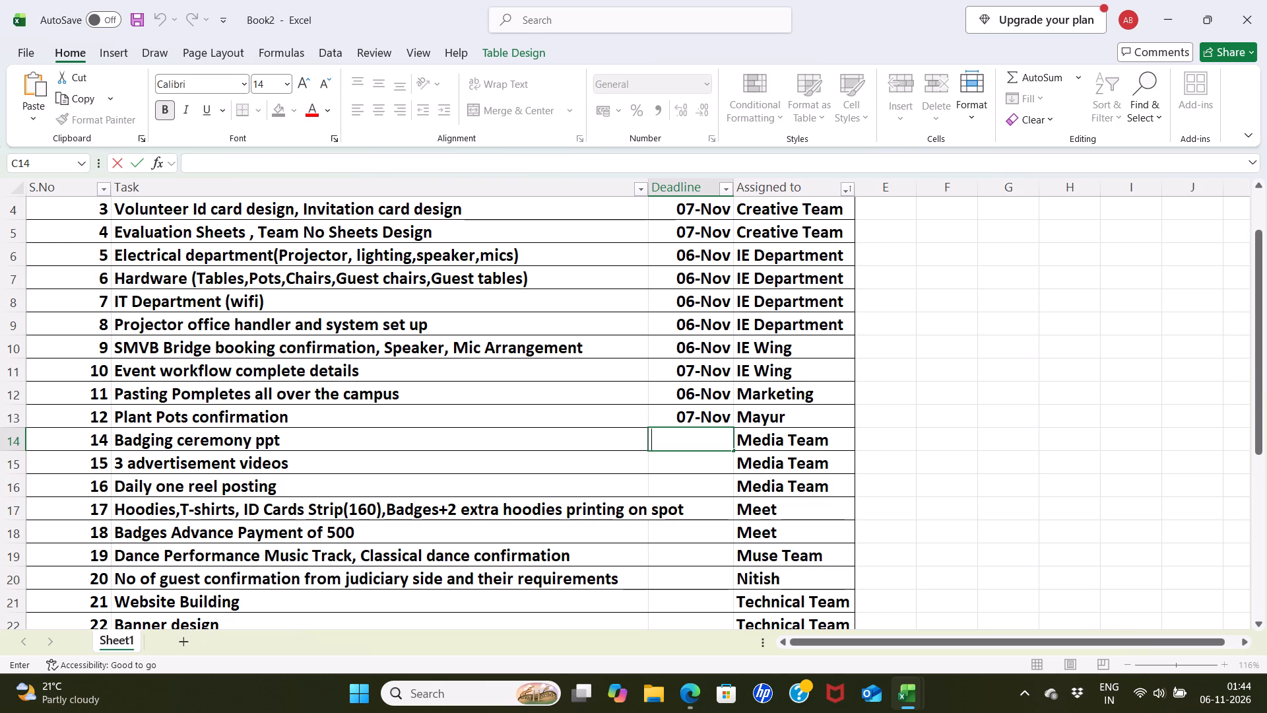
pyautogui.write('08')
pyautogui.write('-Nov')
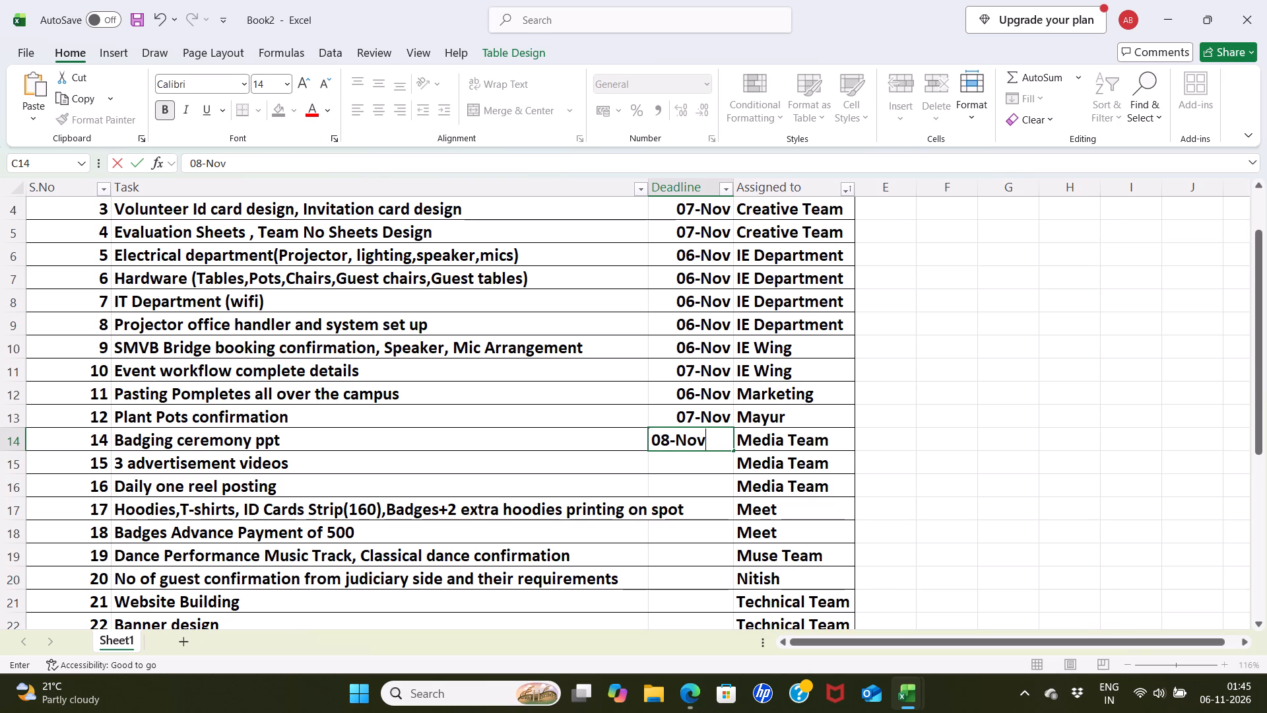
# Enter 09 - Nov as the deadline for the 3 advertisement videos task in cell C15.
pyautogui.doubleClick(692, 462)
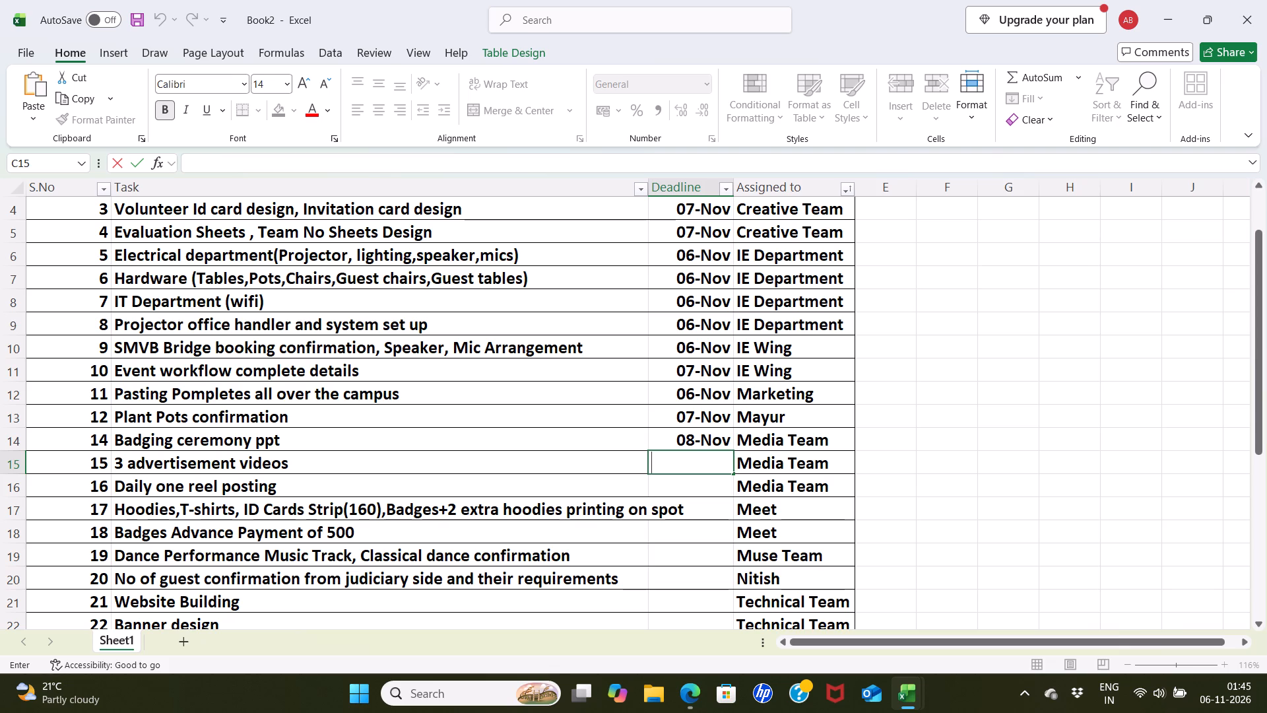
pyautogui.write('09 _')
pyautogui.press('space')
pyautogui.press('BackSpace')
pyautogui.press('BackSpace')
pyautogui.press('-')
pyautogui.press('space')
pyautogui.write('No')
pyautogui.press('v')
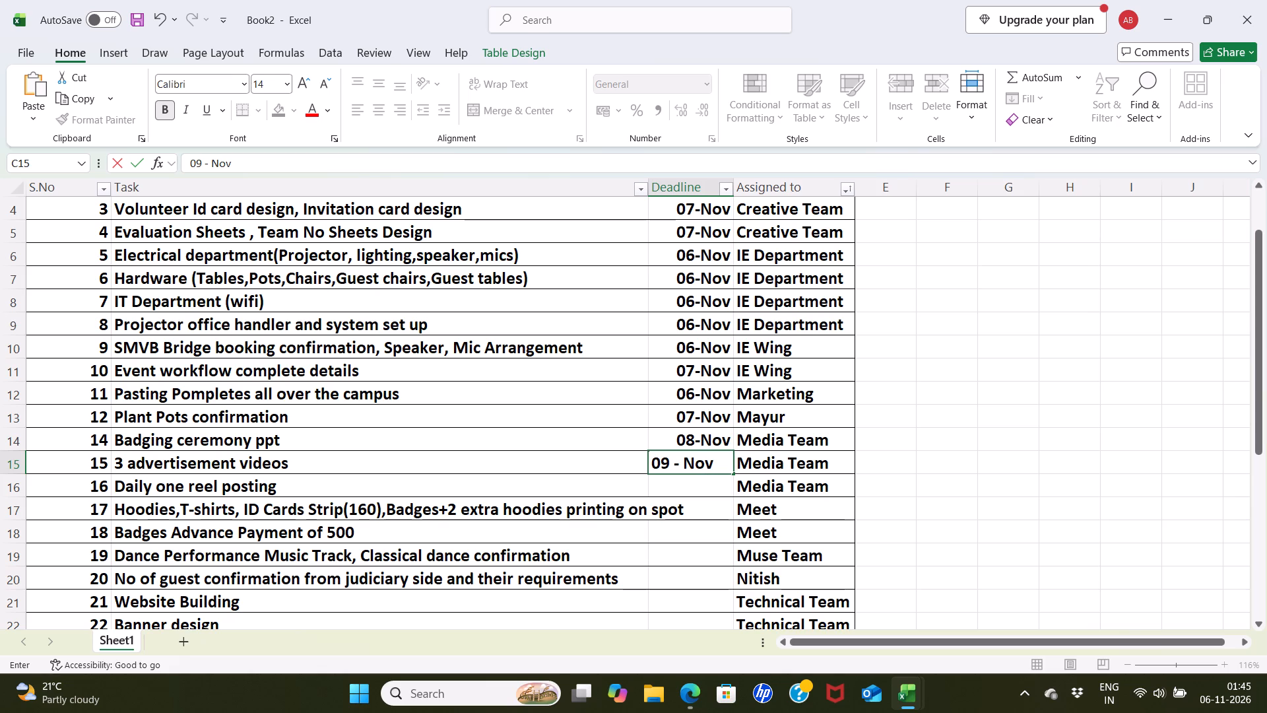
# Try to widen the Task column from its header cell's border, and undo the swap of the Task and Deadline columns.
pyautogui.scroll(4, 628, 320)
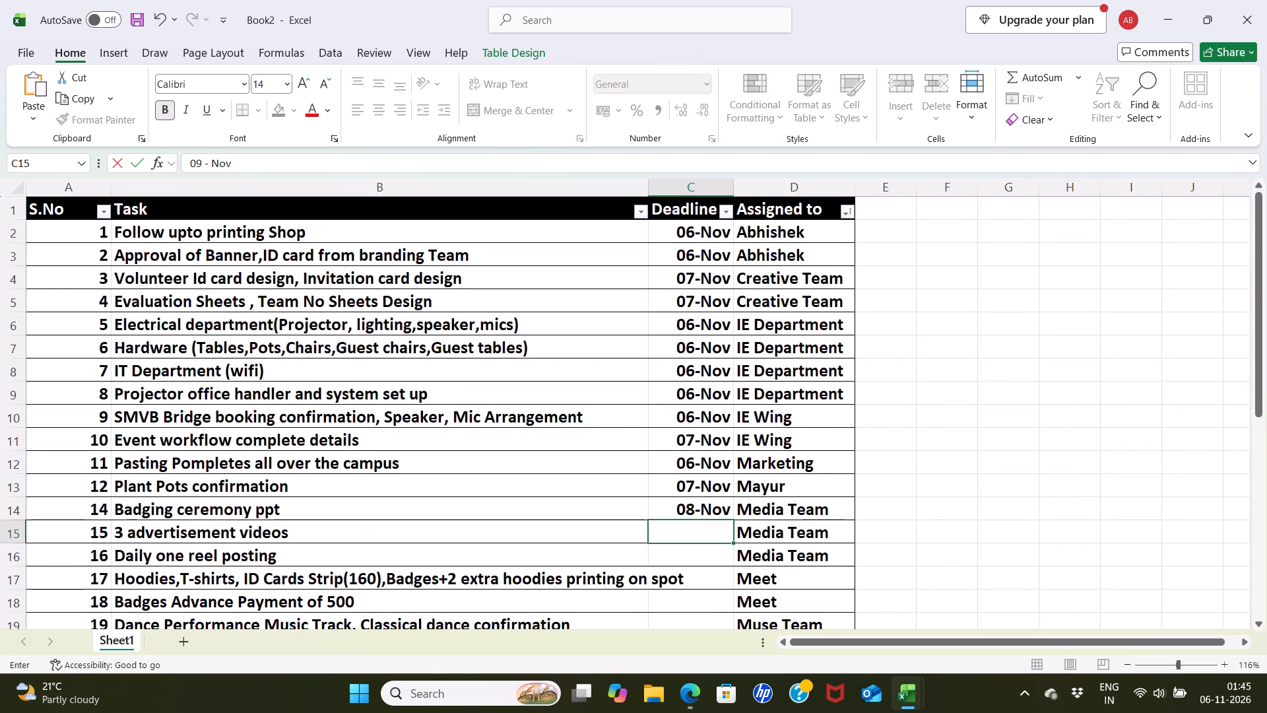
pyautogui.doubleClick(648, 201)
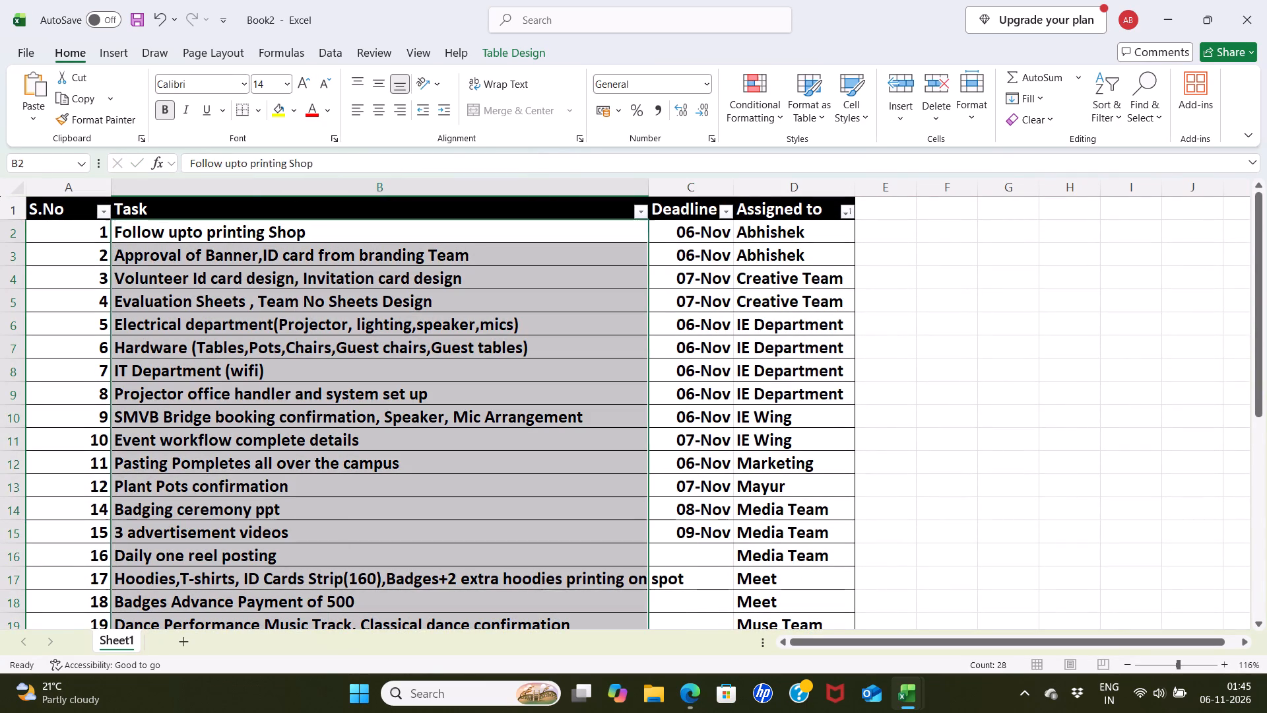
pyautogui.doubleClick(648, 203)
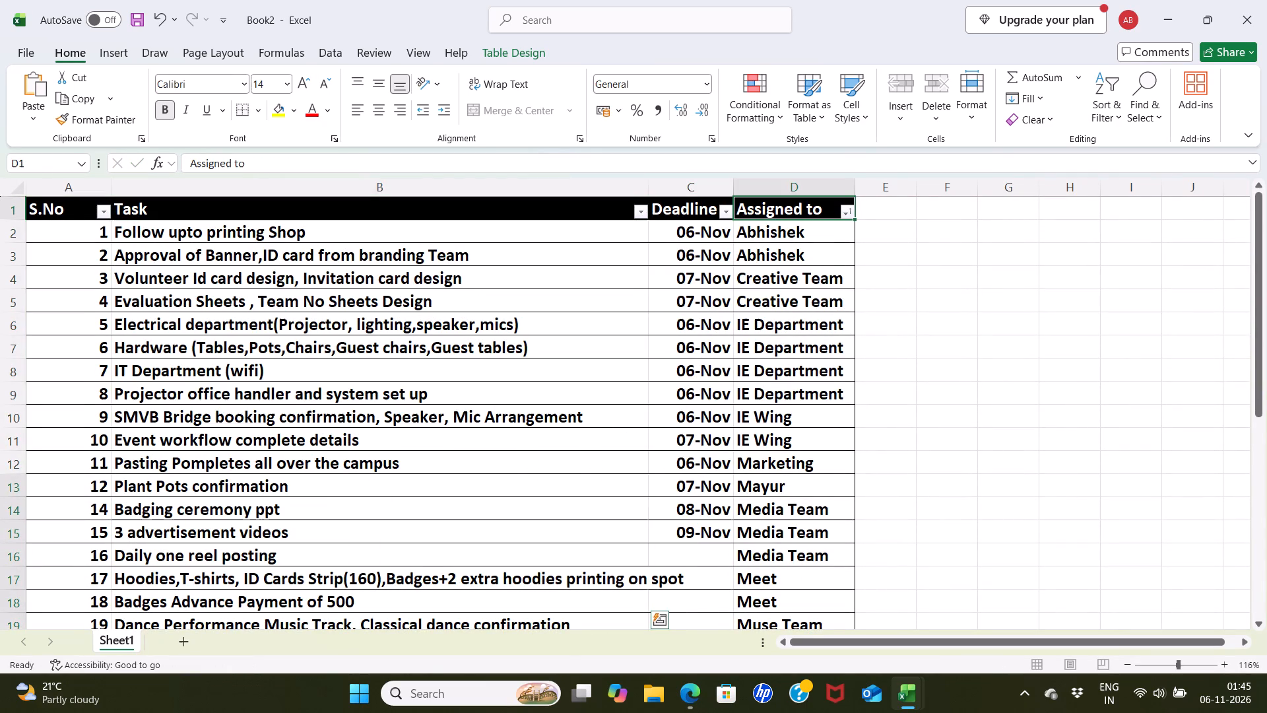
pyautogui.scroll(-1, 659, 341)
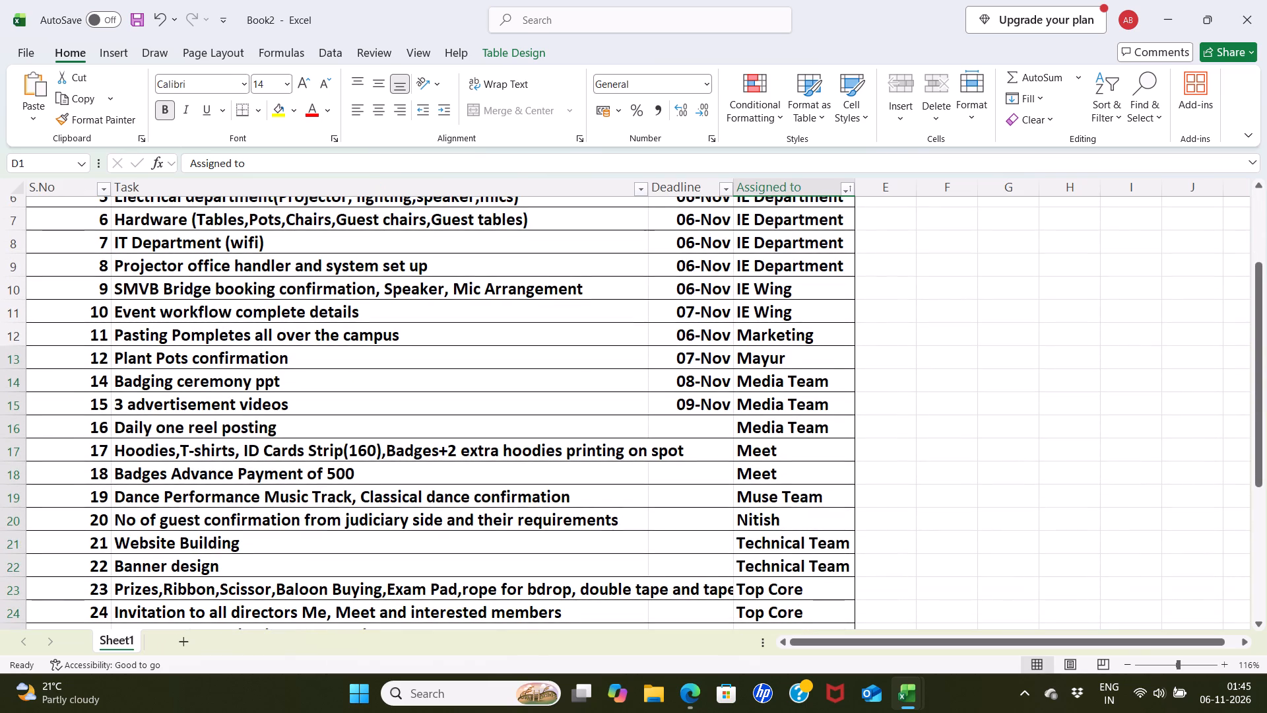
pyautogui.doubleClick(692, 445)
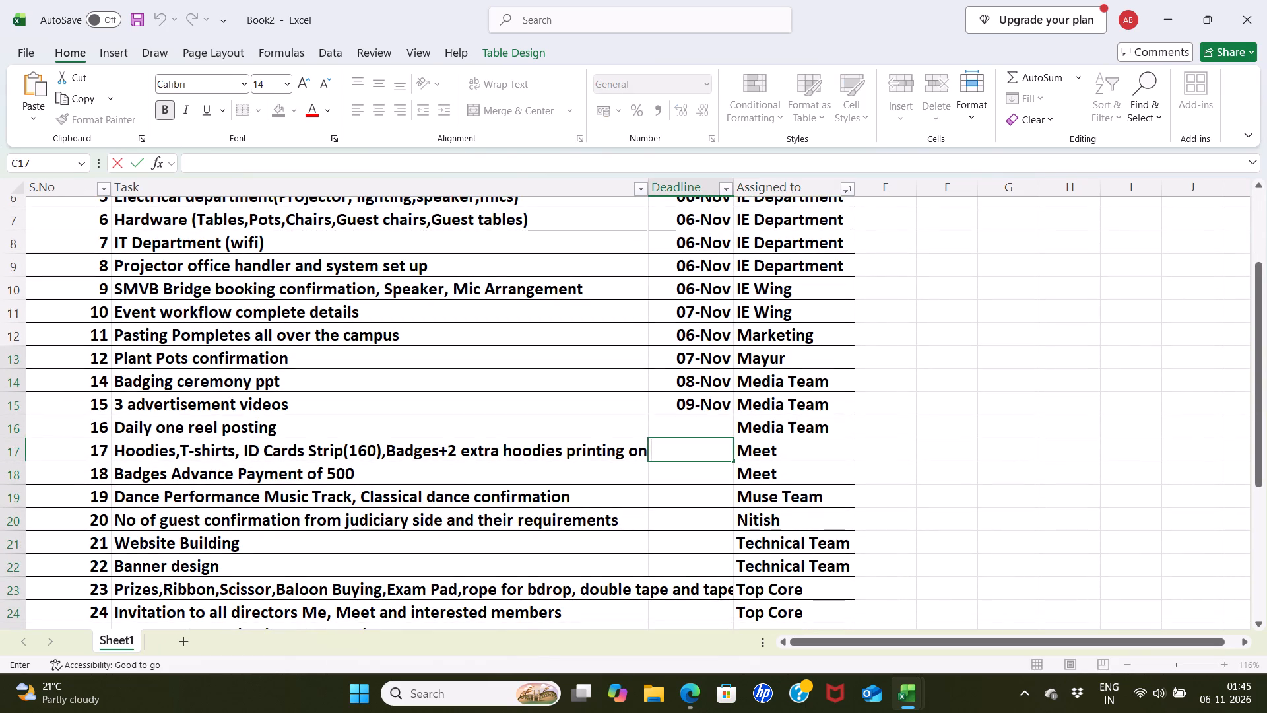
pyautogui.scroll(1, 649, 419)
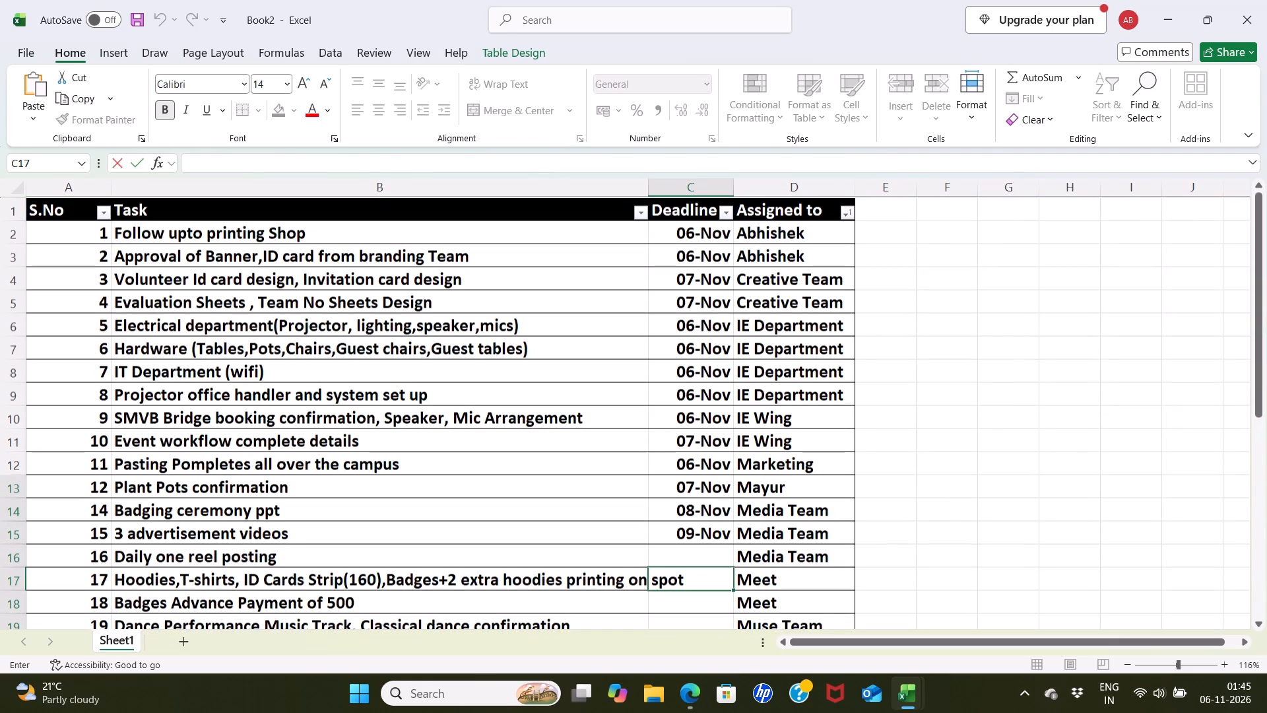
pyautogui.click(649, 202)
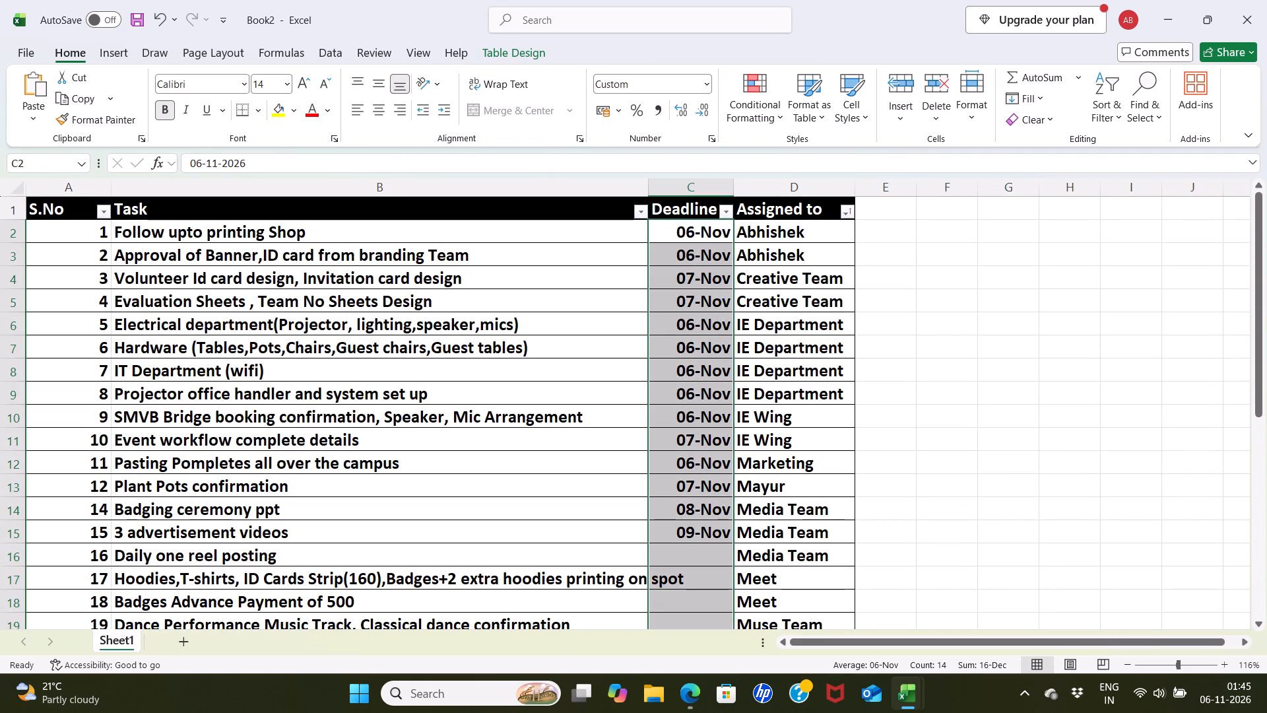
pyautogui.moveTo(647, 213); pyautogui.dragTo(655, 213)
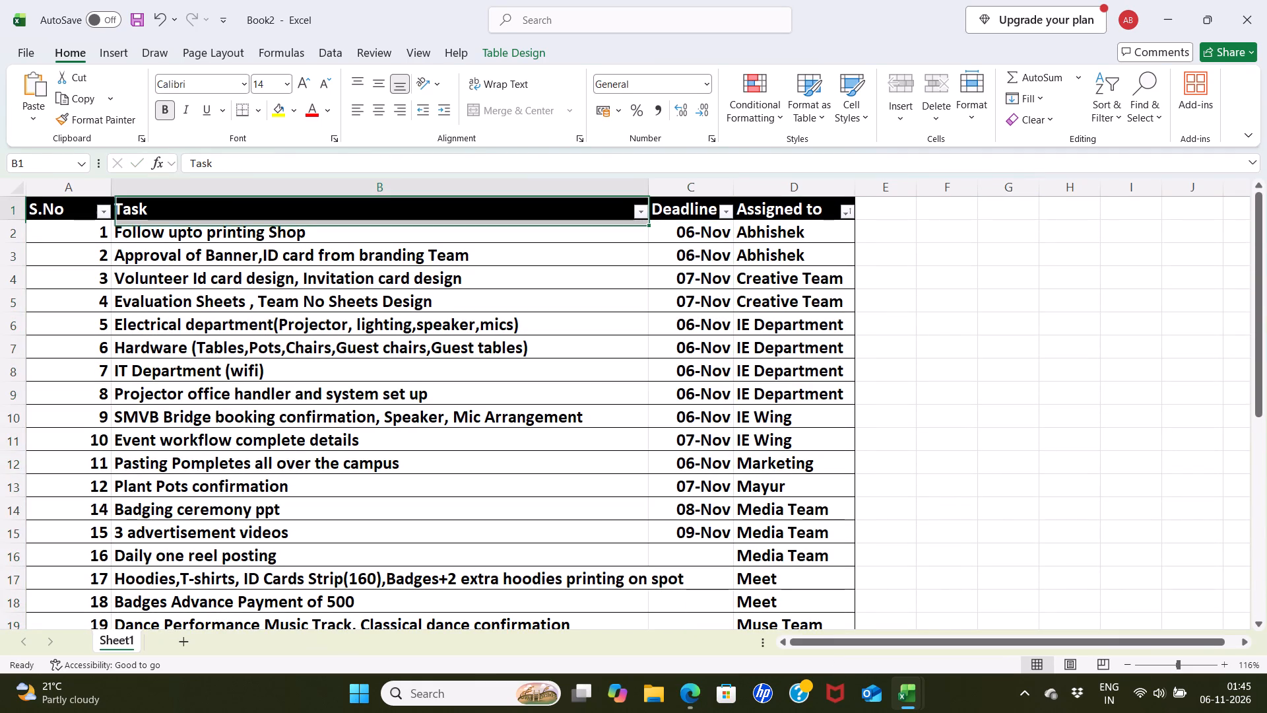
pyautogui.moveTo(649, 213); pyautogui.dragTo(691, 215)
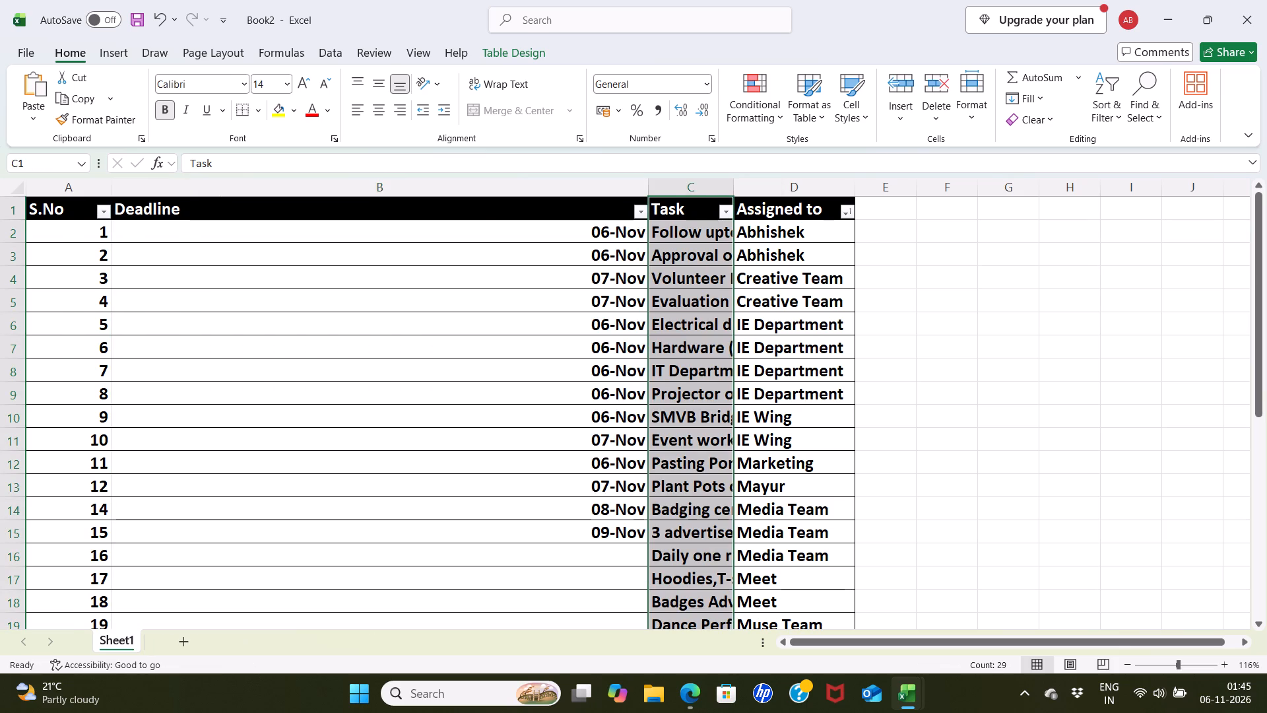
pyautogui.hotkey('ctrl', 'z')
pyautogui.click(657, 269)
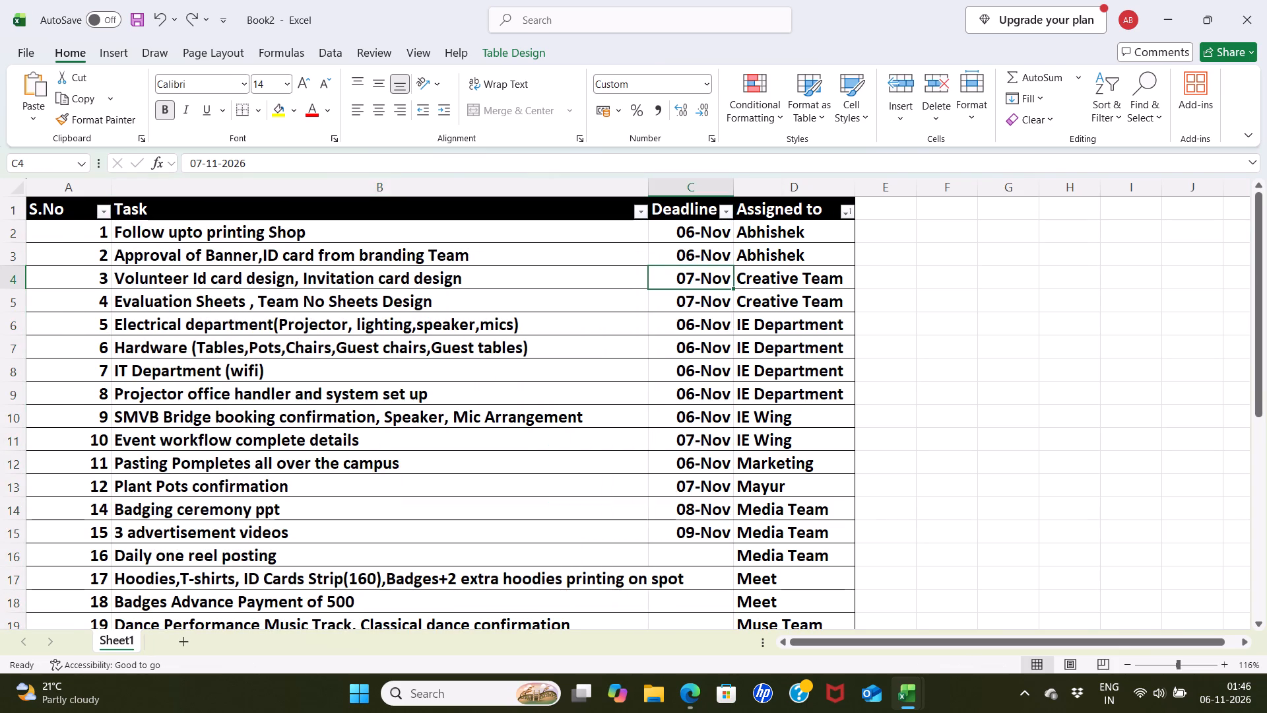
# Auto-fit the width of the Task column B to its longest entry.
pyautogui.doubleClick(650, 189)
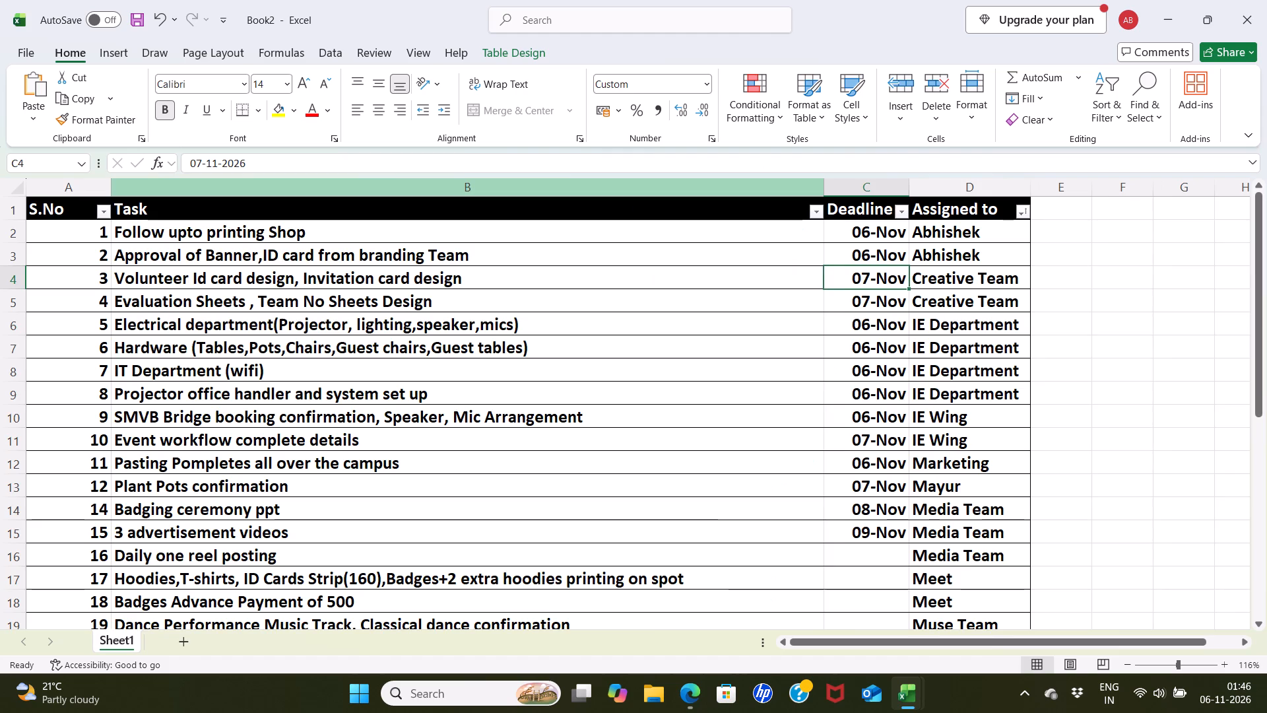
# Enter 10-Nov as the deadline for the Hoodies, T-shirts, ID Cards Strip and Badges printing task in cell C17.
pyautogui.scroll(-1, 670, 341)
pyautogui.scroll(1, 670, 341)
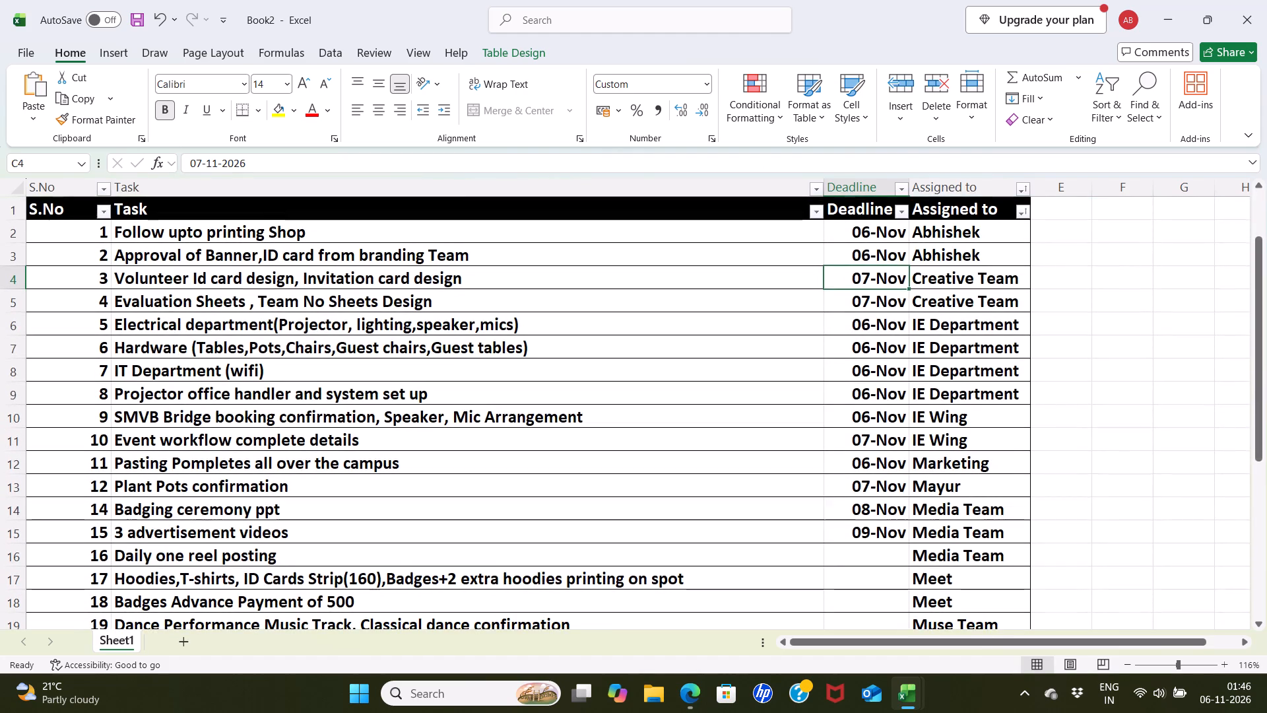
pyautogui.scroll(-2, 909, 347)
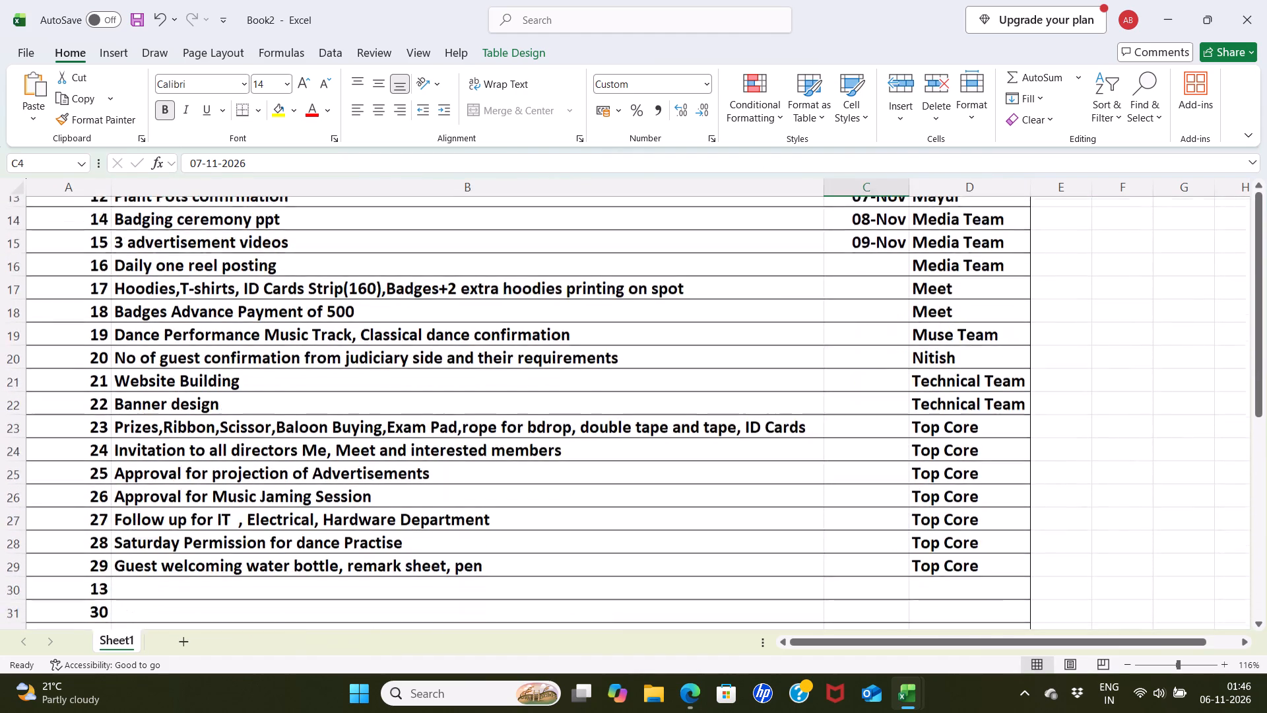
pyautogui.scroll(3, 909, 347)
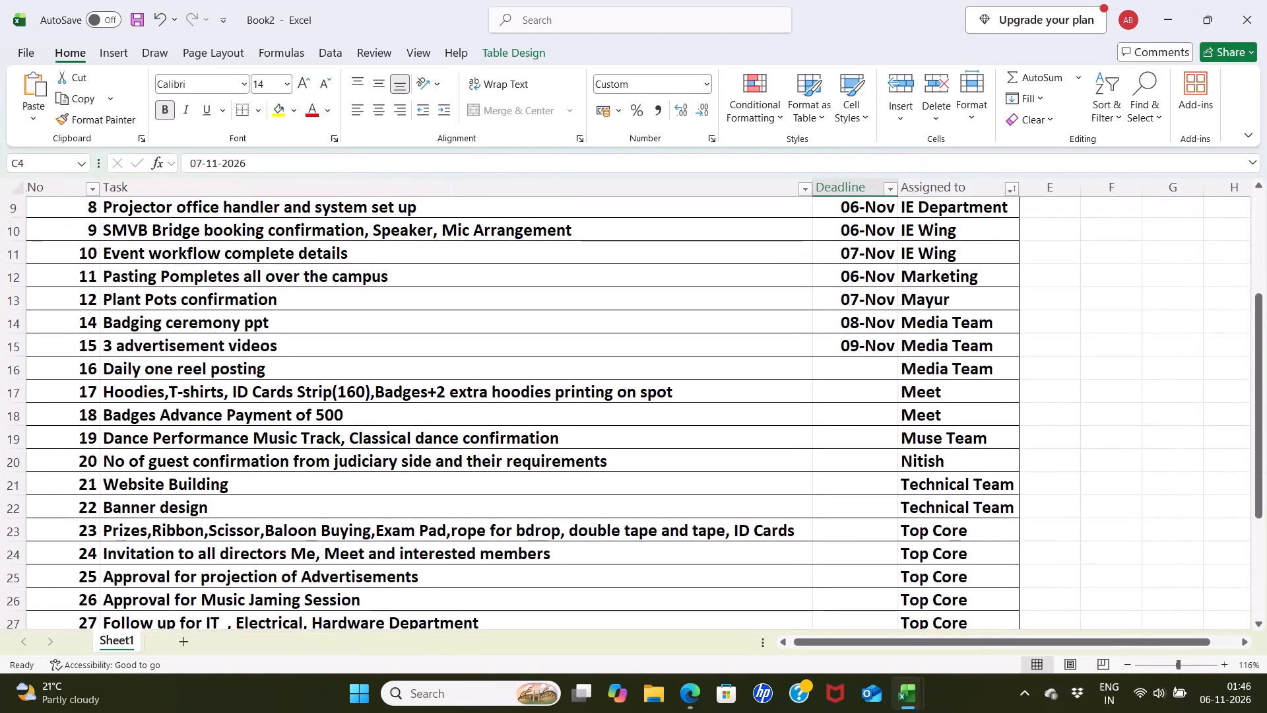
pyautogui.doubleClick(828, 376)
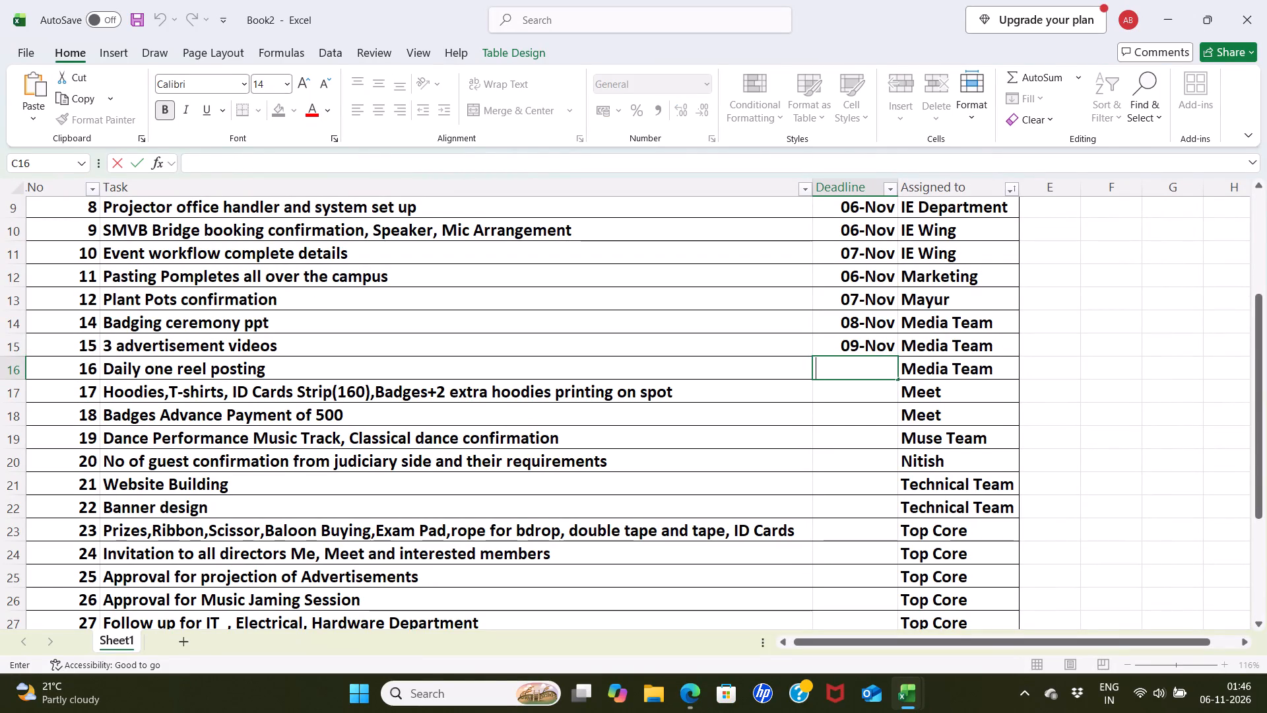
pyautogui.doubleClick(831, 399)
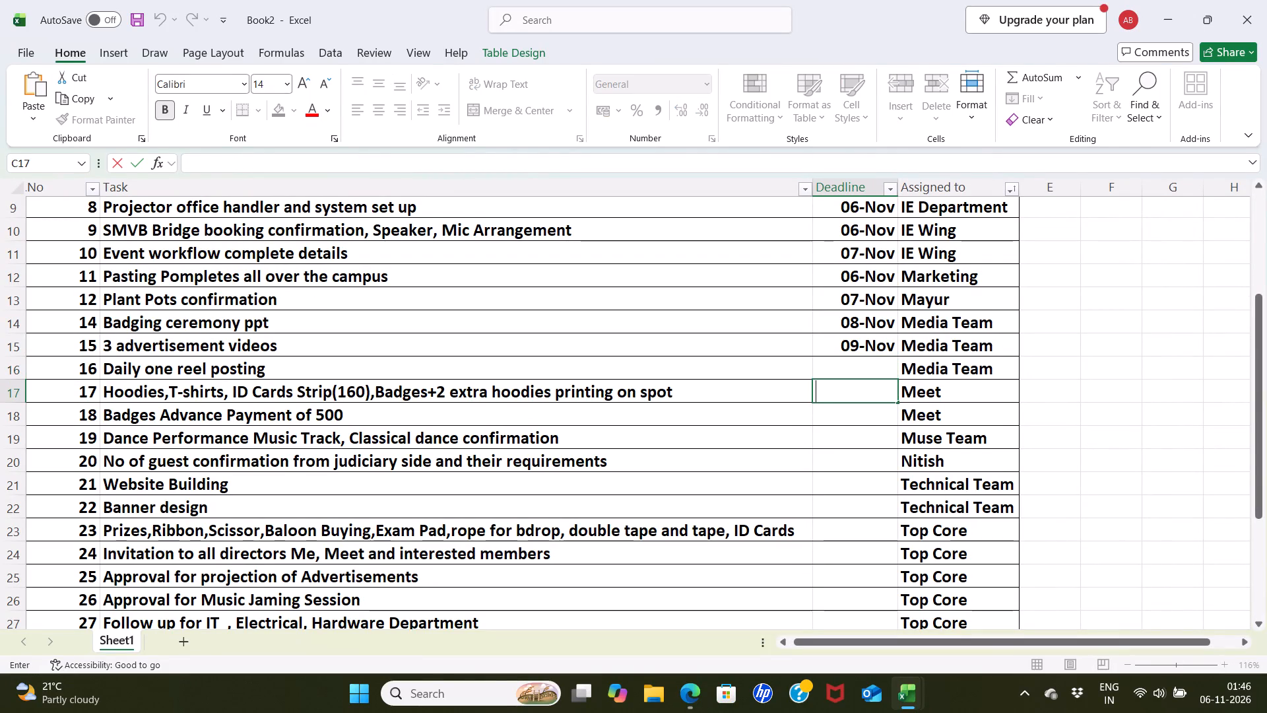
pyautogui.write('10-')
pyautogui.write('Nov')
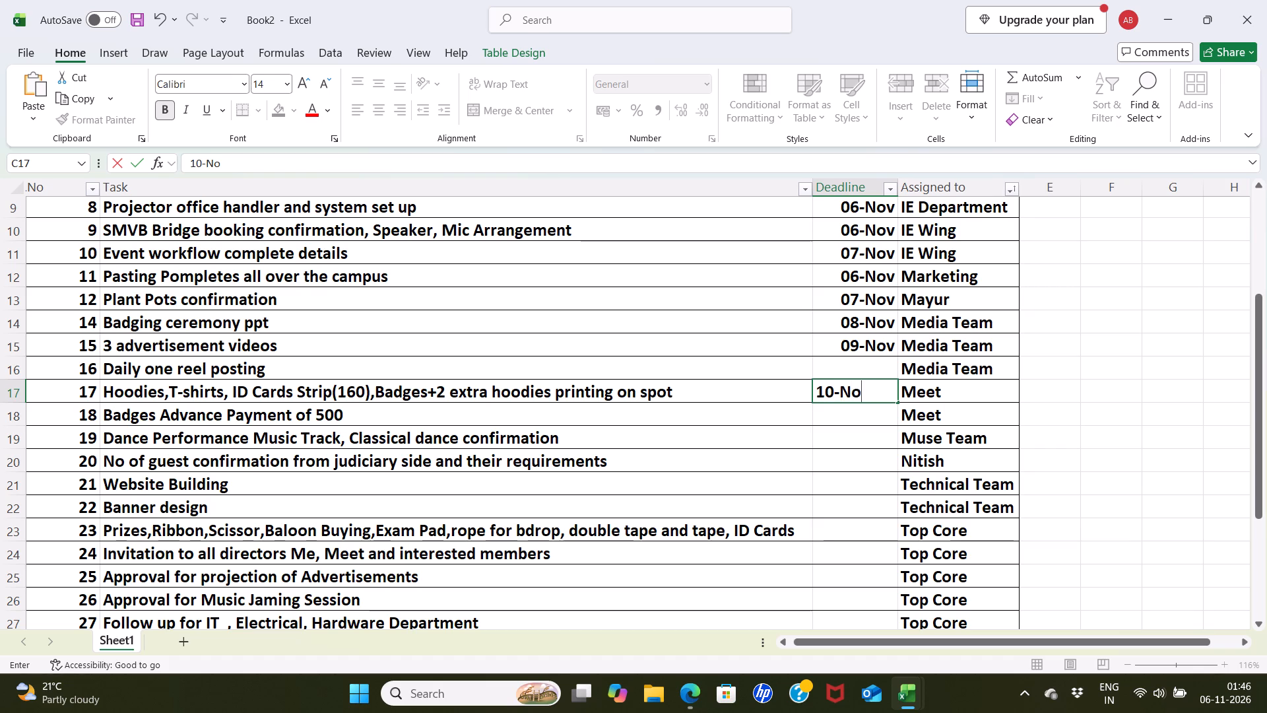
# Enter 06-Nov as the deadline for the Badges Advance Payment task in cell C18.
pyautogui.doubleClick(845, 413)
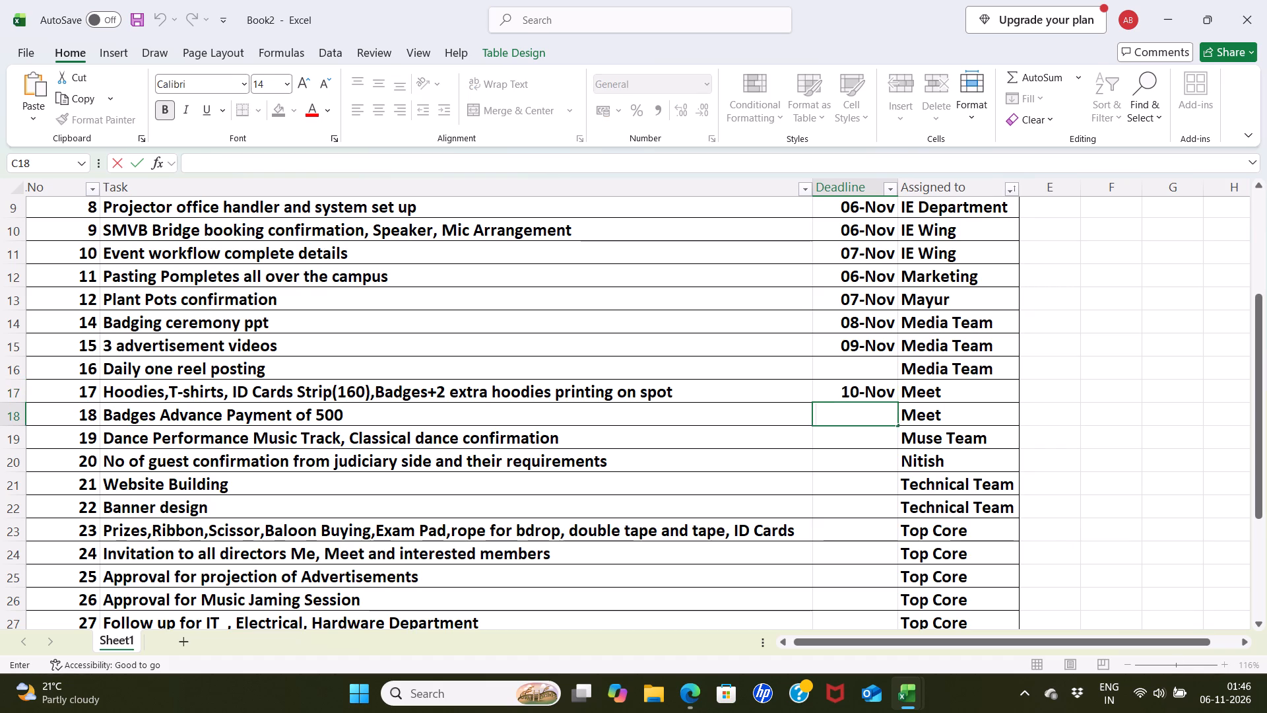
pyautogui.press('0')
pyautogui.write('6-No')
pyautogui.press('v')
# Adjust the width of the Deadline column C so that its header and dates fit snugly.
pyautogui.scroll(3, 933, 344)
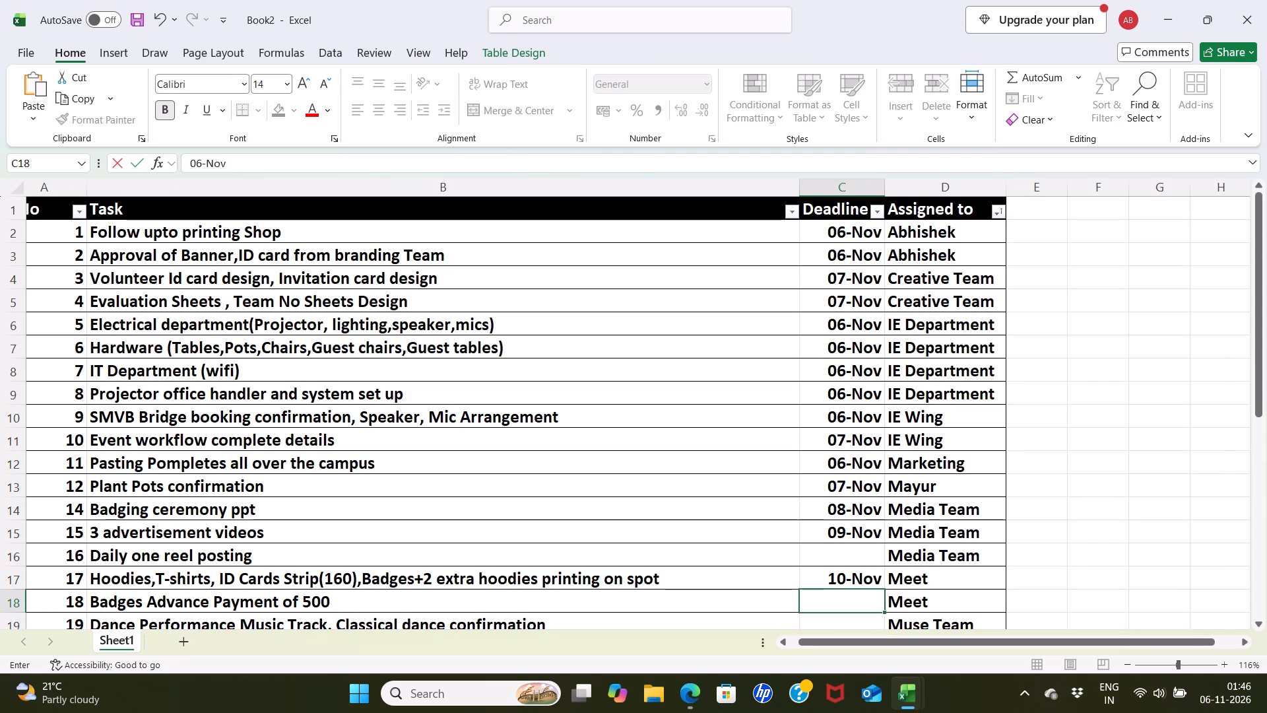
pyautogui.click(884, 195)
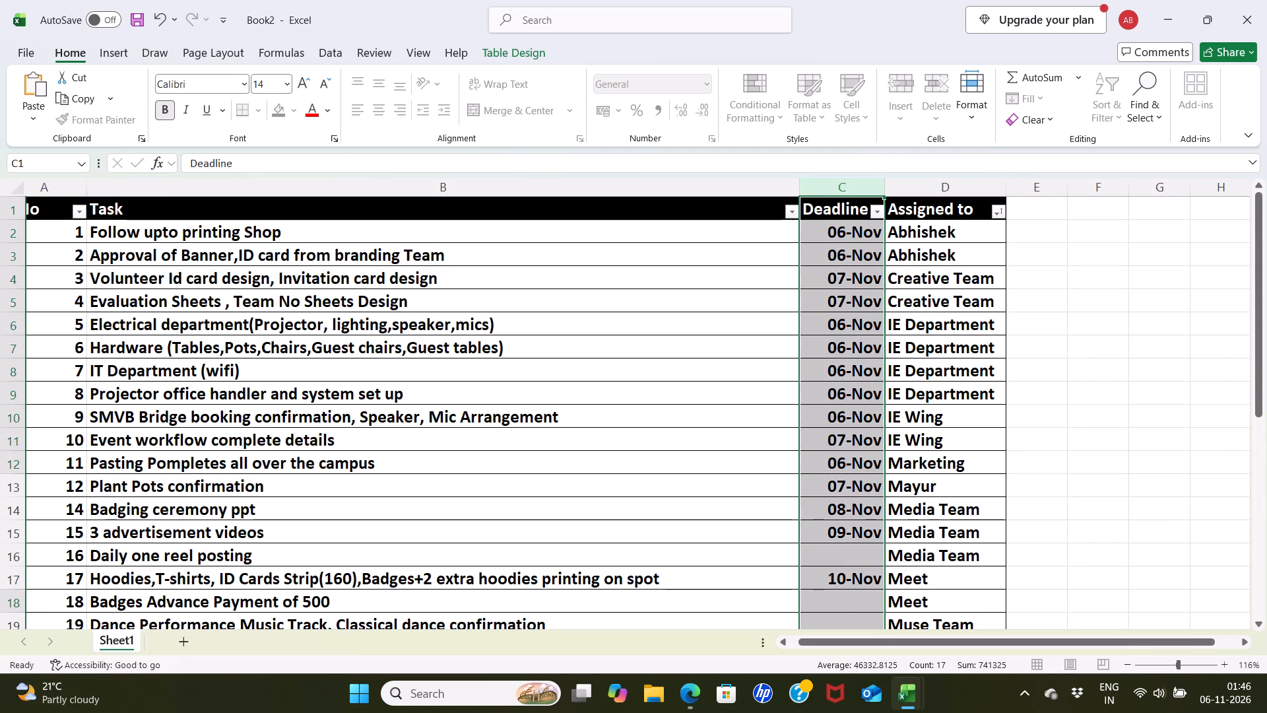
pyautogui.moveTo(884, 186); pyautogui.dragTo(895, 186)
pyautogui.moveTo(895, 186); pyautogui.dragTo(905, 186)
pyautogui.moveTo(903, 186); pyautogui.dragTo(866, 189)
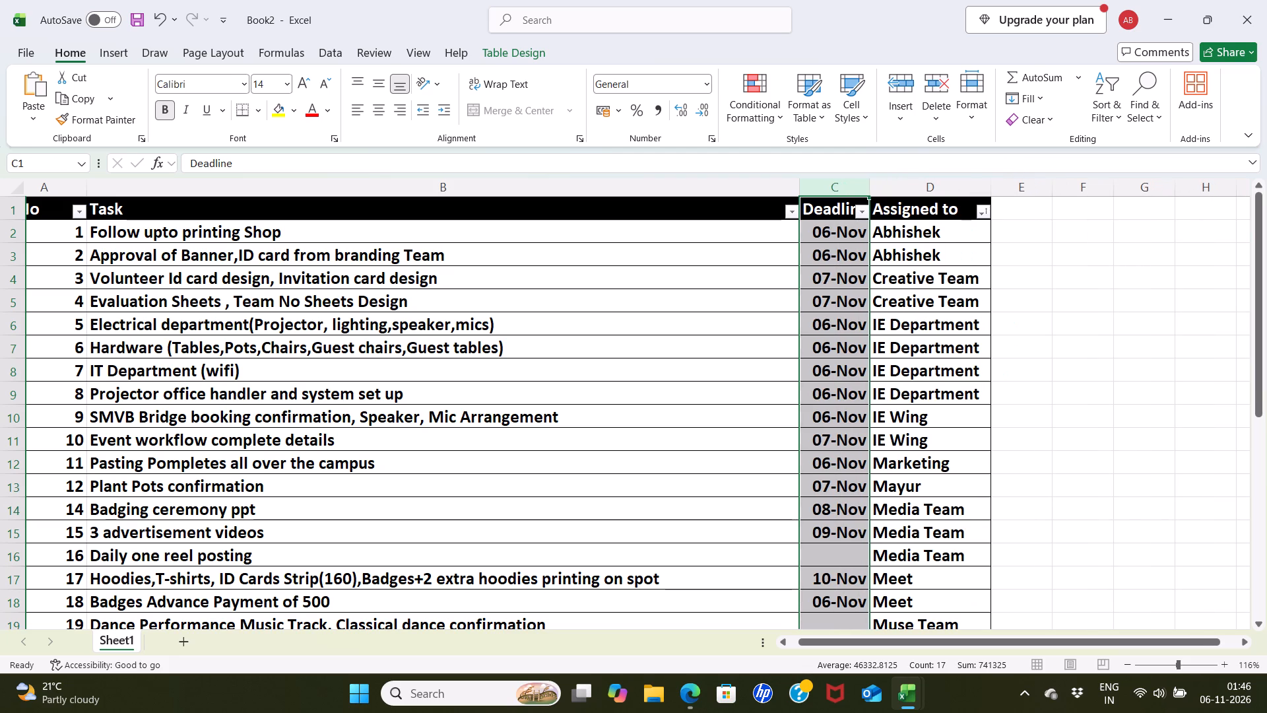
pyautogui.moveTo(866, 189); pyautogui.dragTo(883, 189)
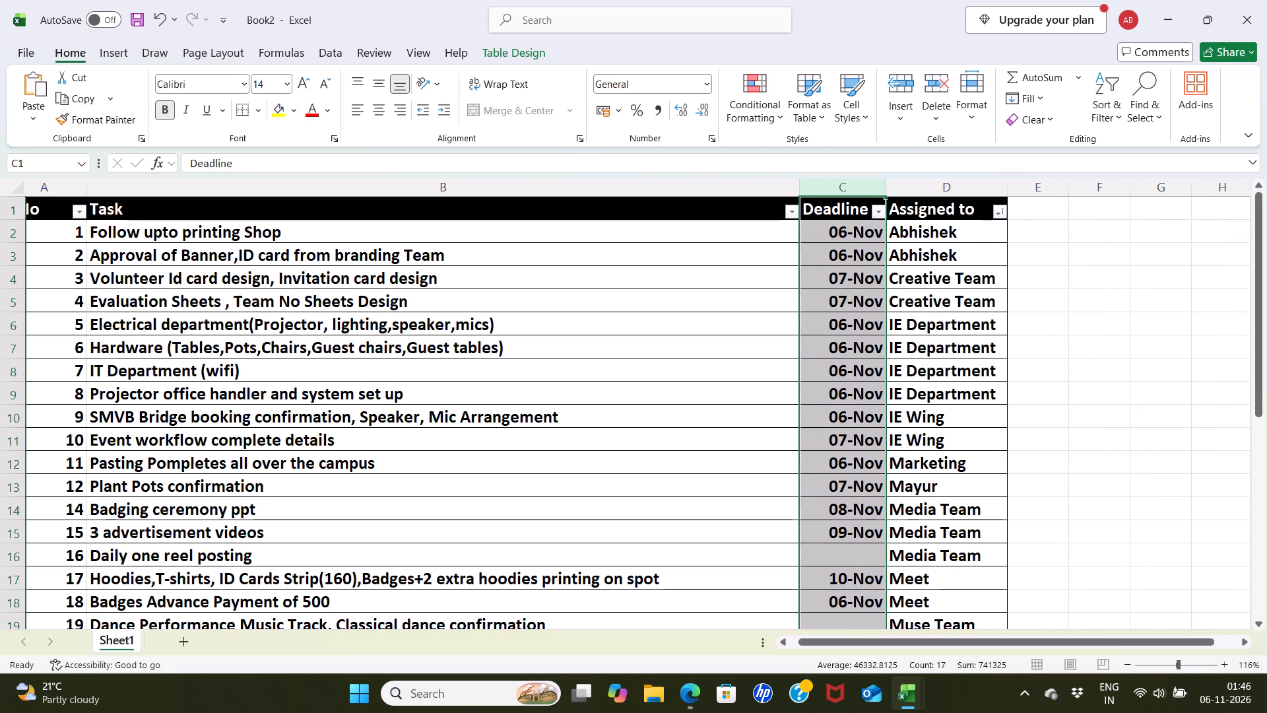
# Open the deadline cell C19 of the Dance Performance Music Track, Classical dance confirmation task for editing.
pyautogui.scroll(-2, 733, 356)
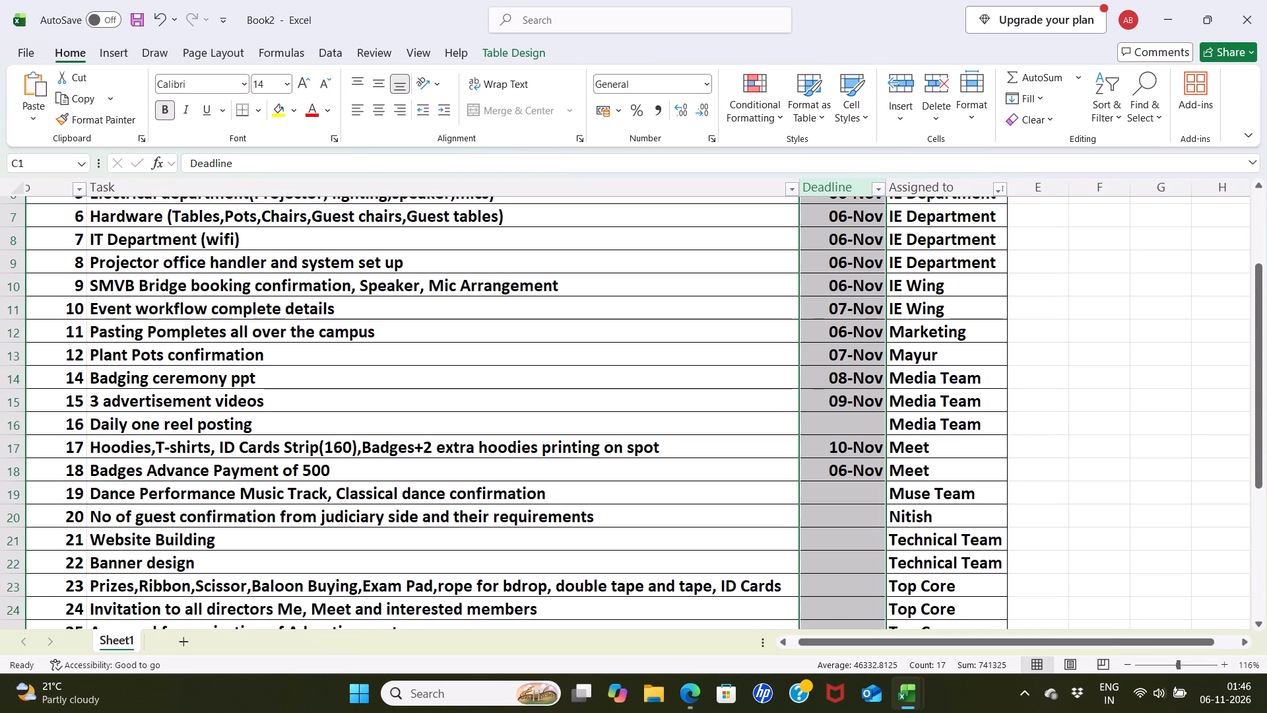
pyautogui.doubleClick(825, 502)
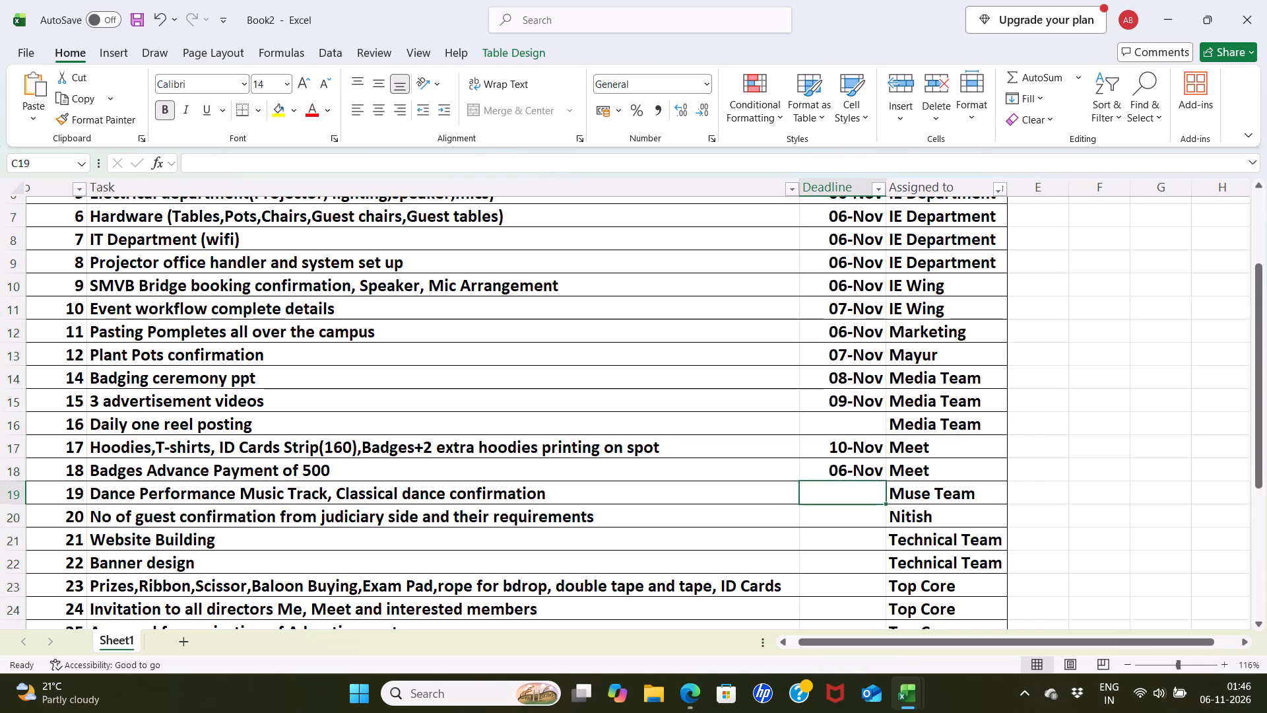
pyautogui.doubleClick(826, 492)
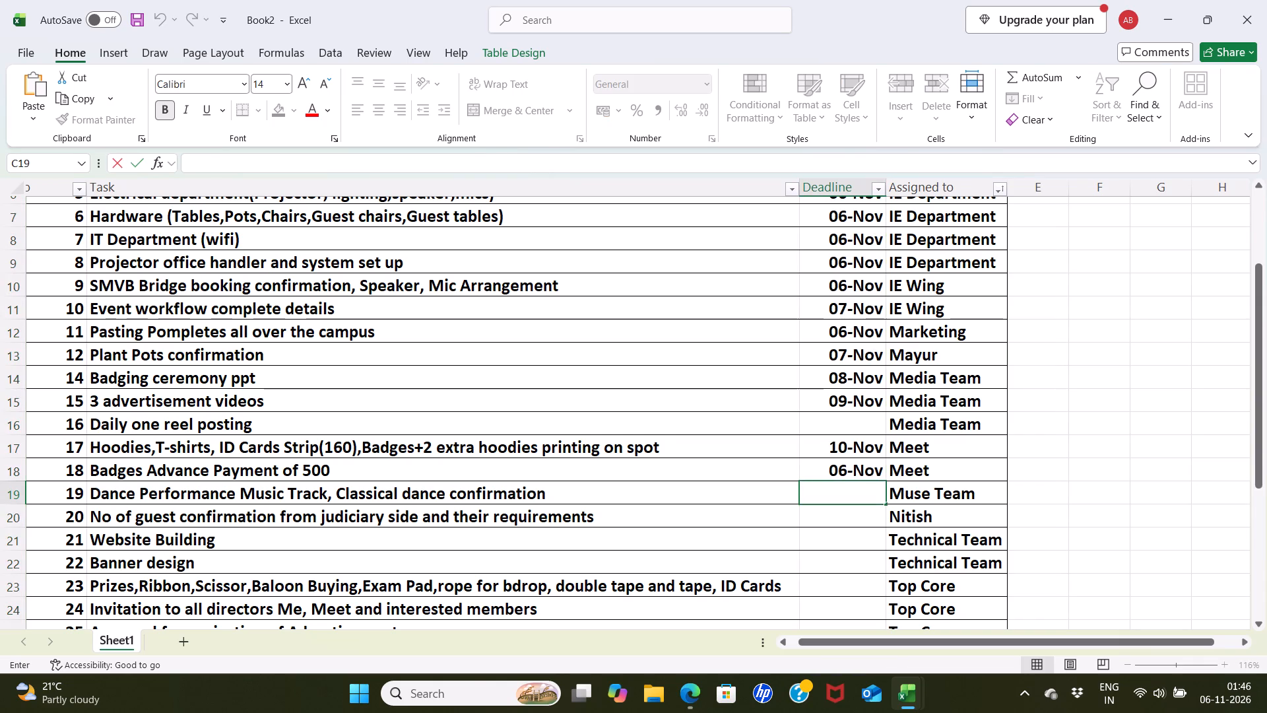
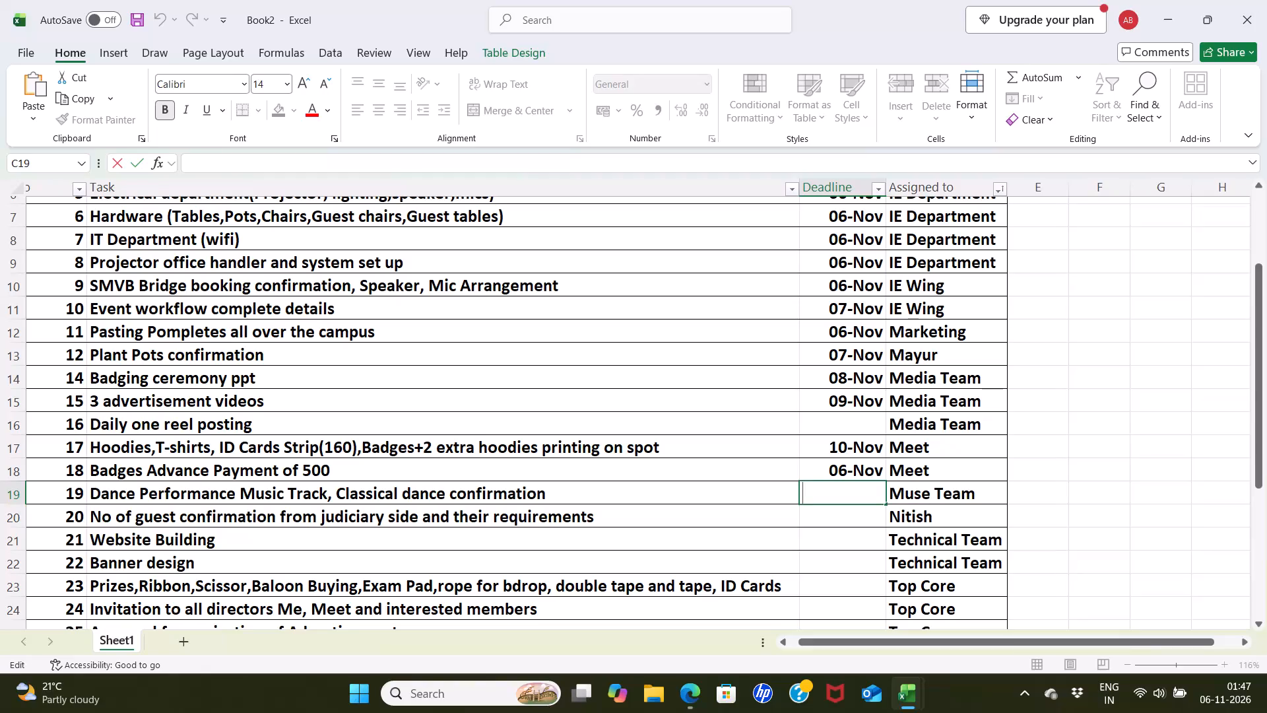
# Enter 09-Nov as the deadline for the Dance Performance Music Track, Classical dance confirmation task in cell C19.
pyautogui.write('09')
pyautogui.press('-')
pyautogui.write('Nov')
# Enter 09-Nov as the deadline for the judiciary guest confirmation and requirements task in cell C20.
pyautogui.scroll(-1, 774, 516)
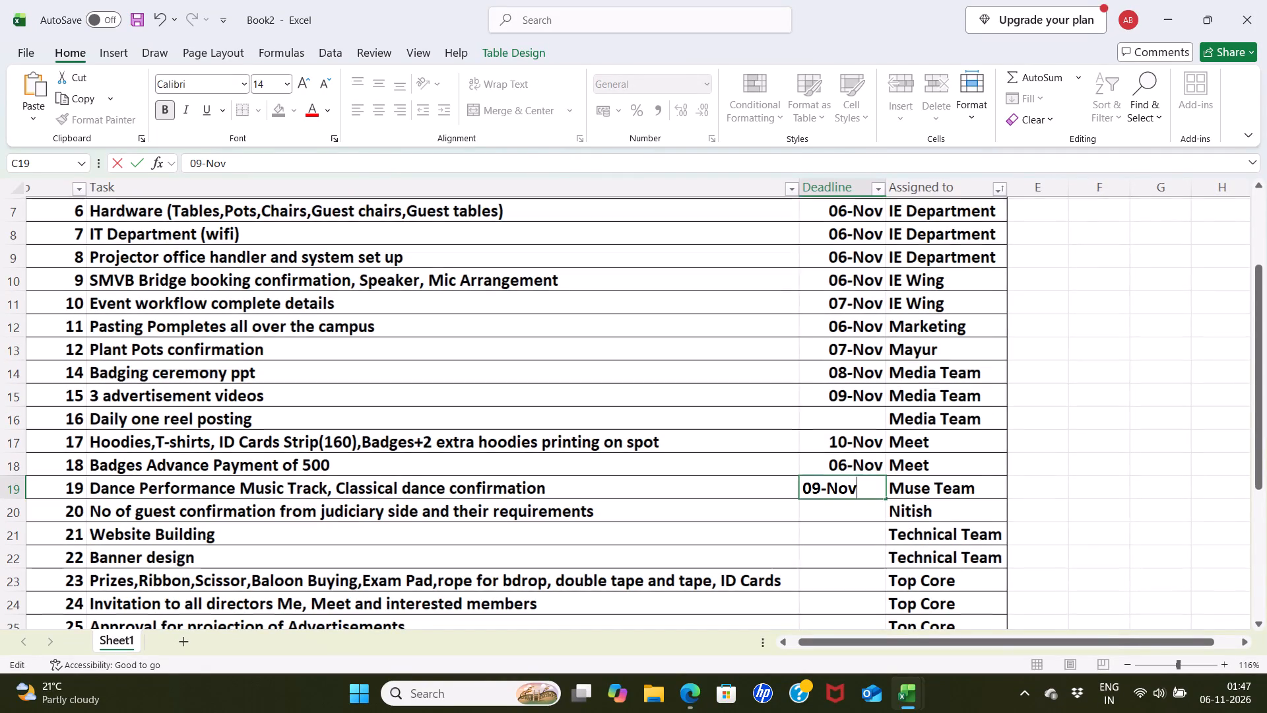
pyautogui.scroll(-1, 774, 516)
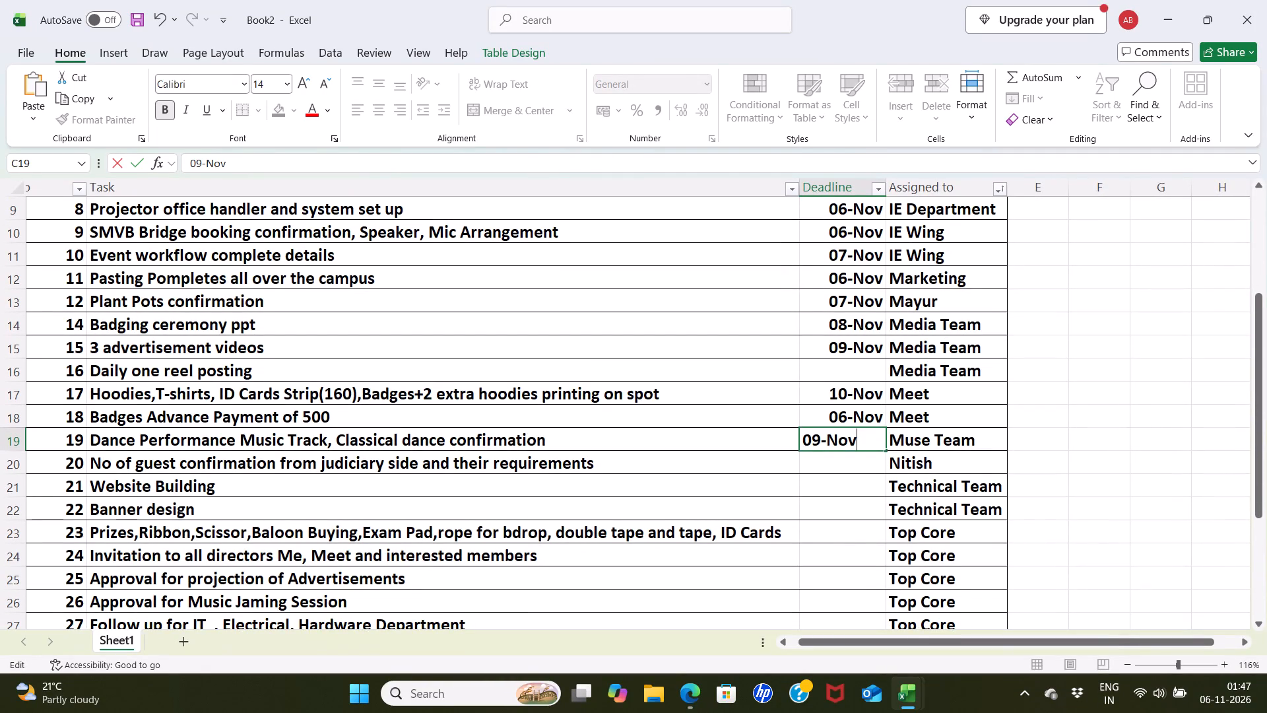
pyautogui.doubleClick(853, 456)
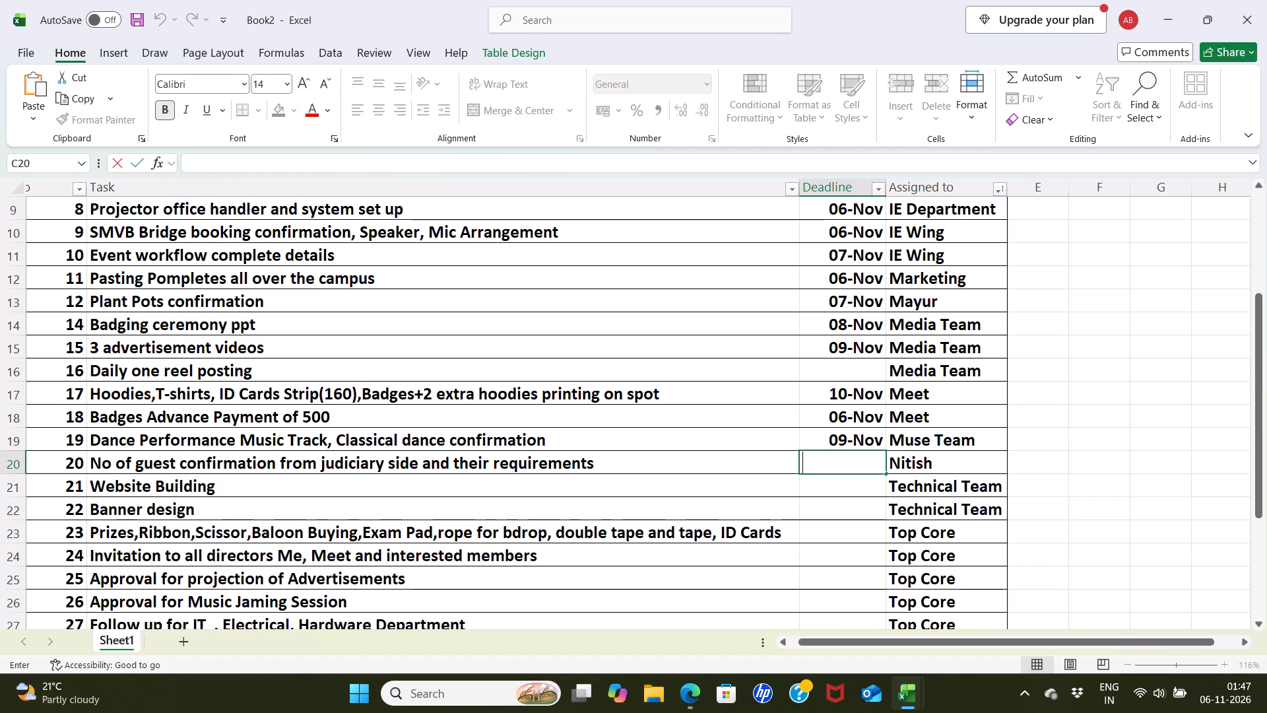
pyautogui.press('0')
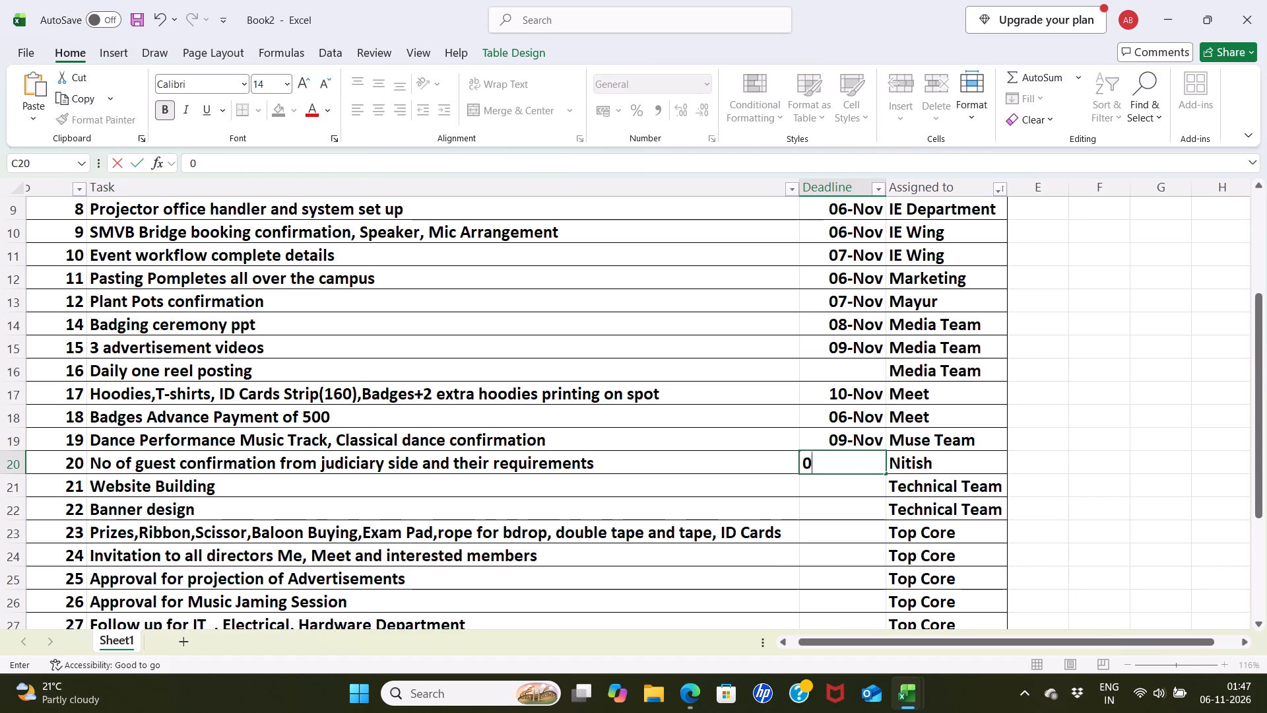
pyautogui.press('9')
pyautogui.write('-Nov')
# Enter 08-Nov as the deadline for the Website Building task in cell C21.
pyautogui.doubleClick(841, 484)
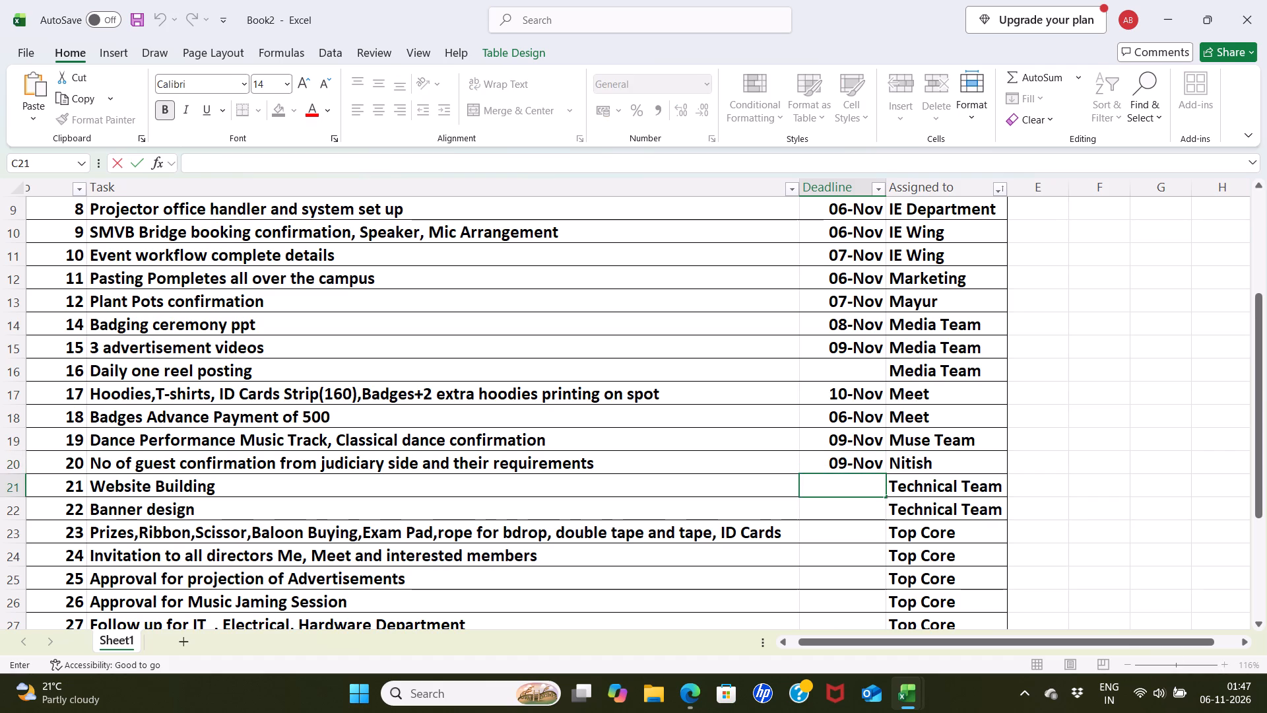
pyautogui.write('09')
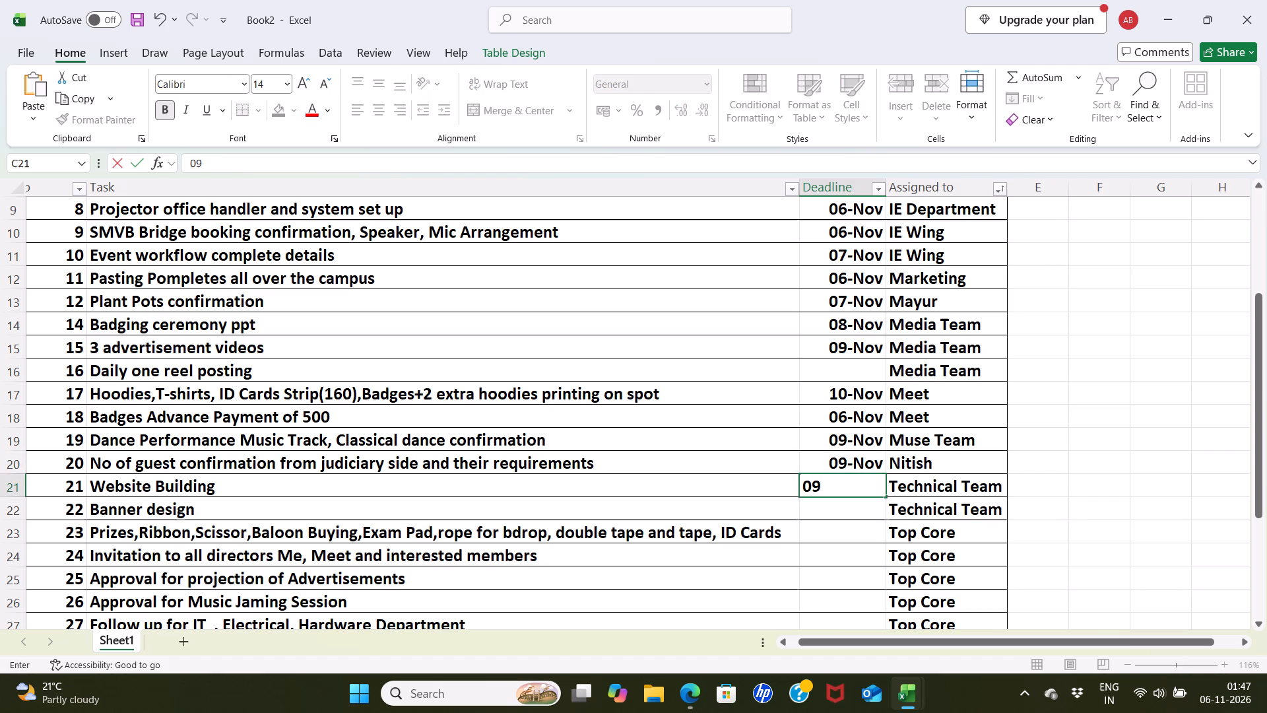
pyautogui.press('-')
pyautogui.write('Nov')
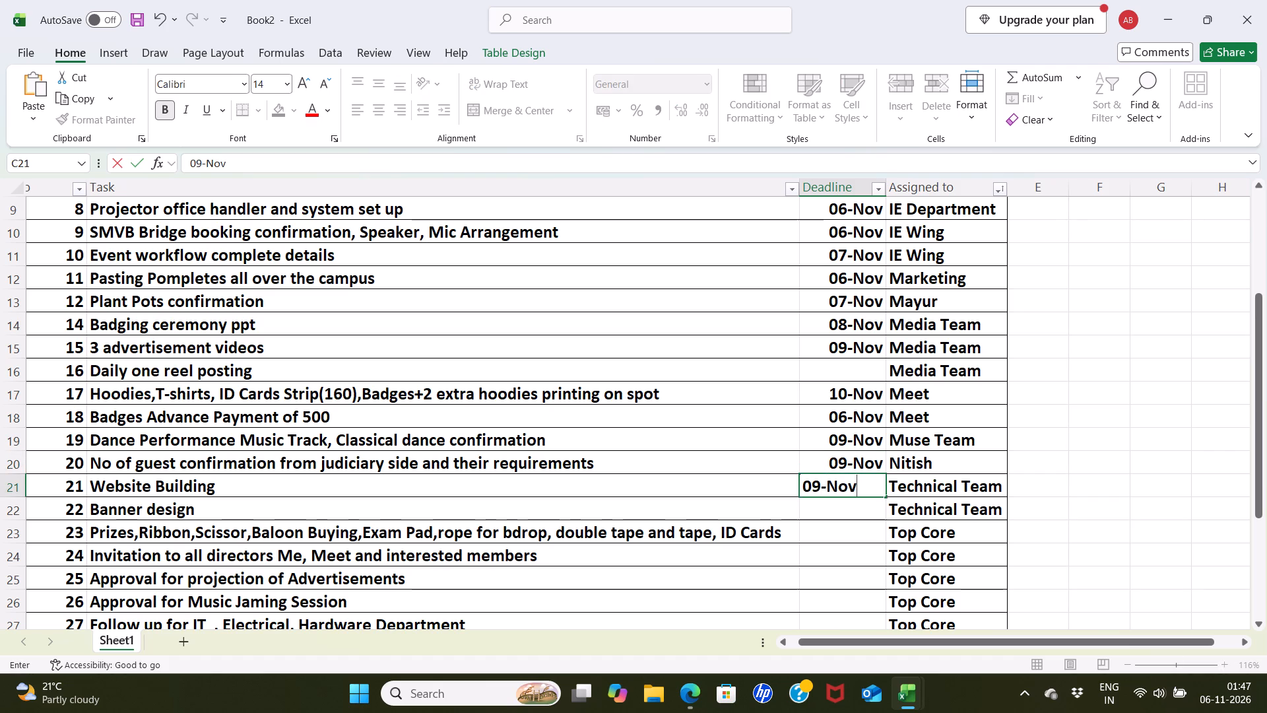
pyautogui.click(820, 487)
pyautogui.press('BackSpace')
pyautogui.press('8')
# Enter 06-Nov as the deadline for the Banner design task in cell C22.
pyautogui.doubleClick(854, 502)
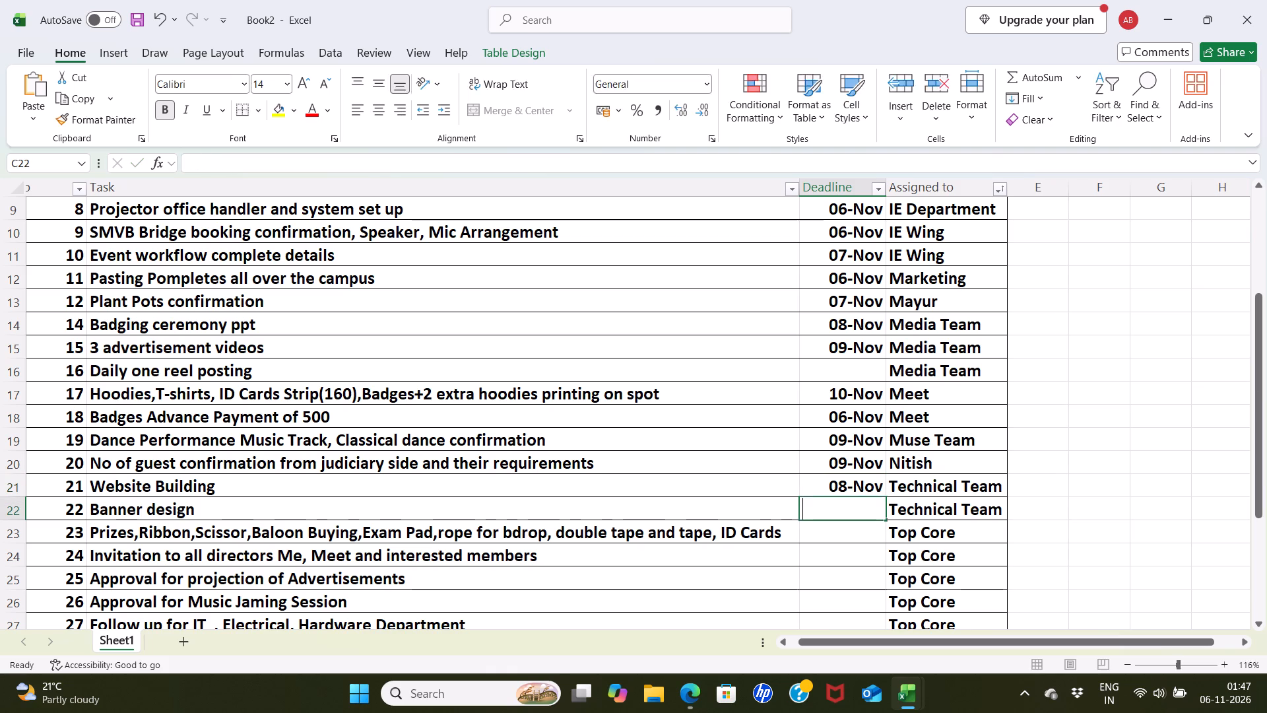
pyautogui.write('06-')
pyautogui.hotkey('shift', 'n')
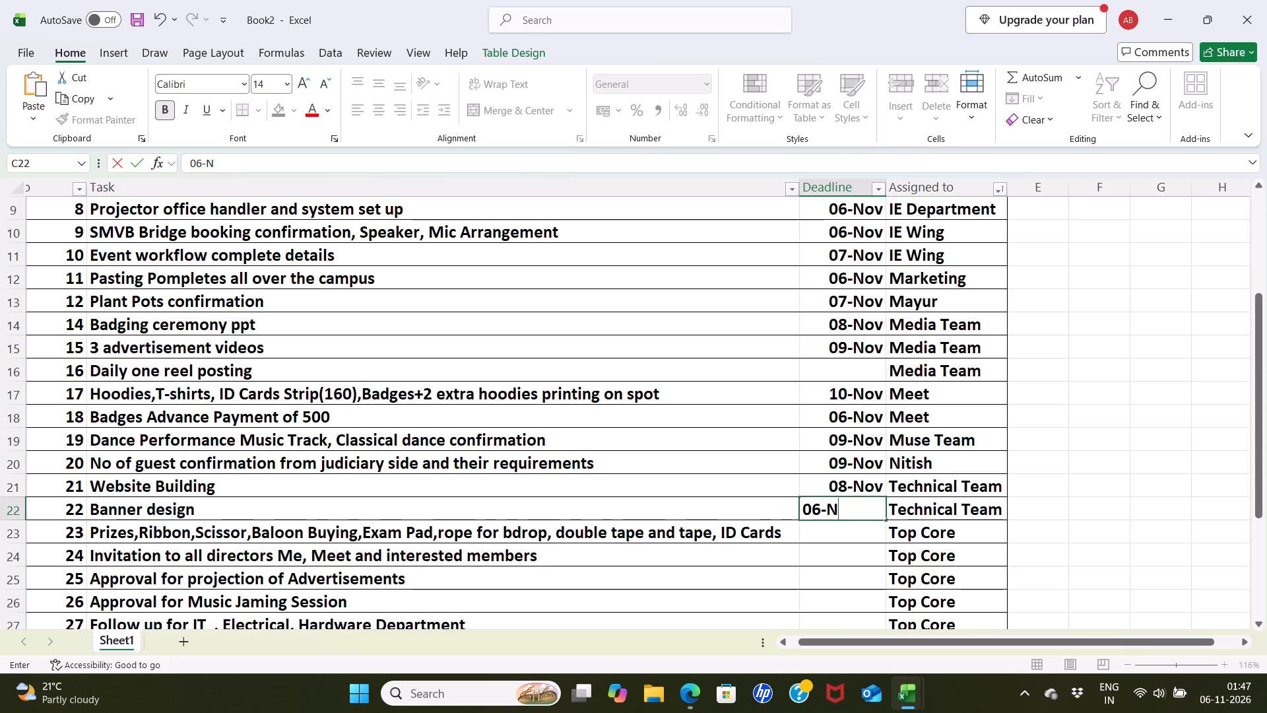
pyautogui.write('ov')
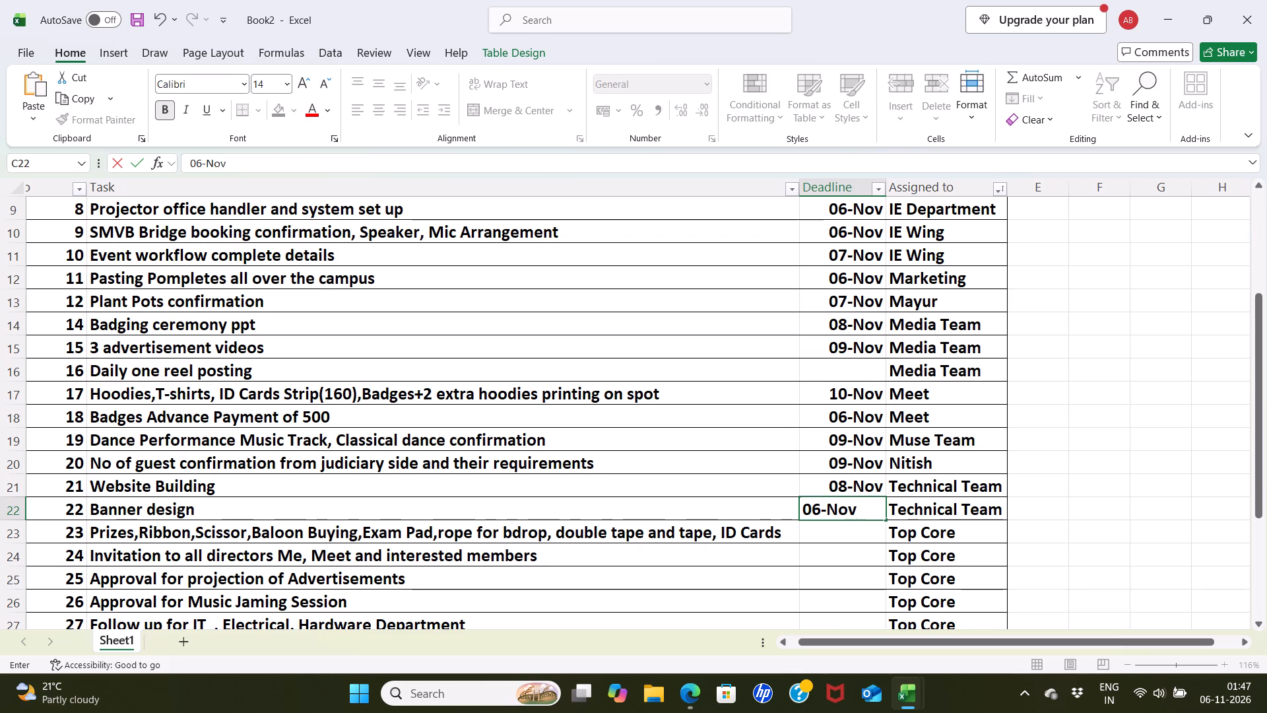
# Enter 09-Nov as the deadline for the Prizes, Ribbon, Scissor and Baloon Buying task in cell C23.
pyautogui.doubleClick(836, 533)
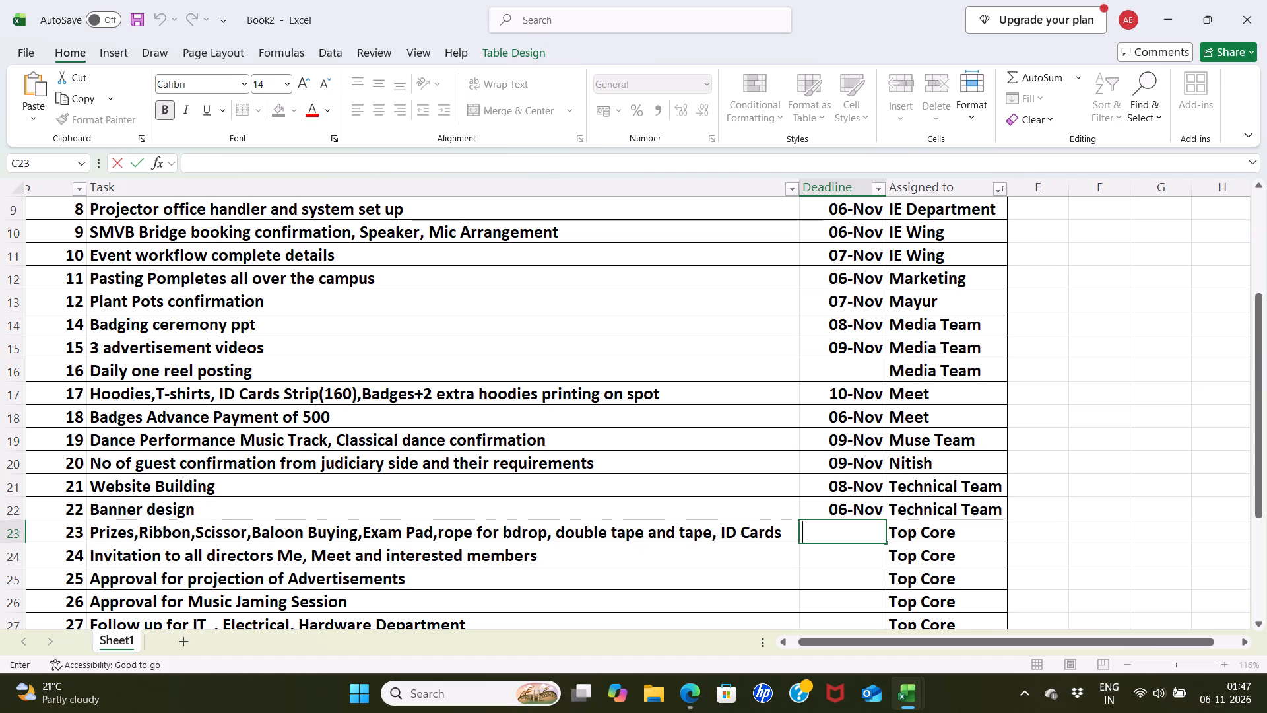
pyautogui.write('09')
pyautogui.write('-Nov')
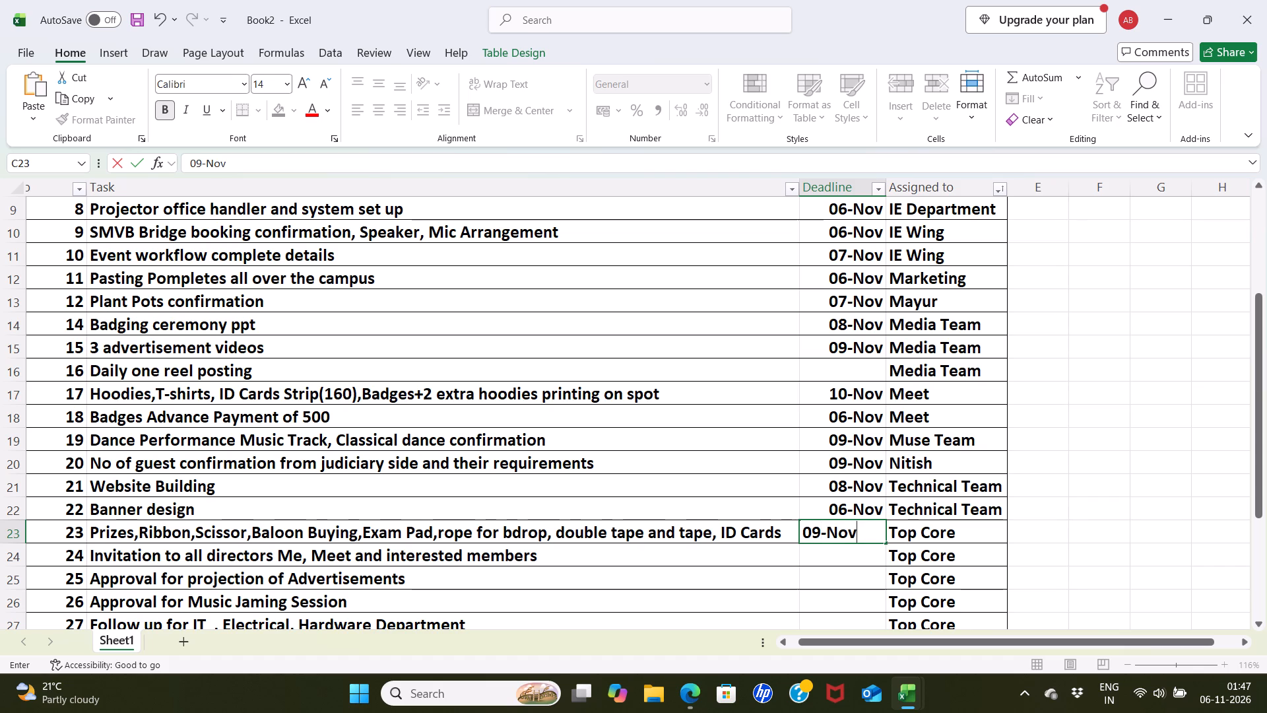
# Enter 06-Nov as the deadline for the Invitation to all directors task in cell C24.
pyautogui.scroll(-1, 759, 431)
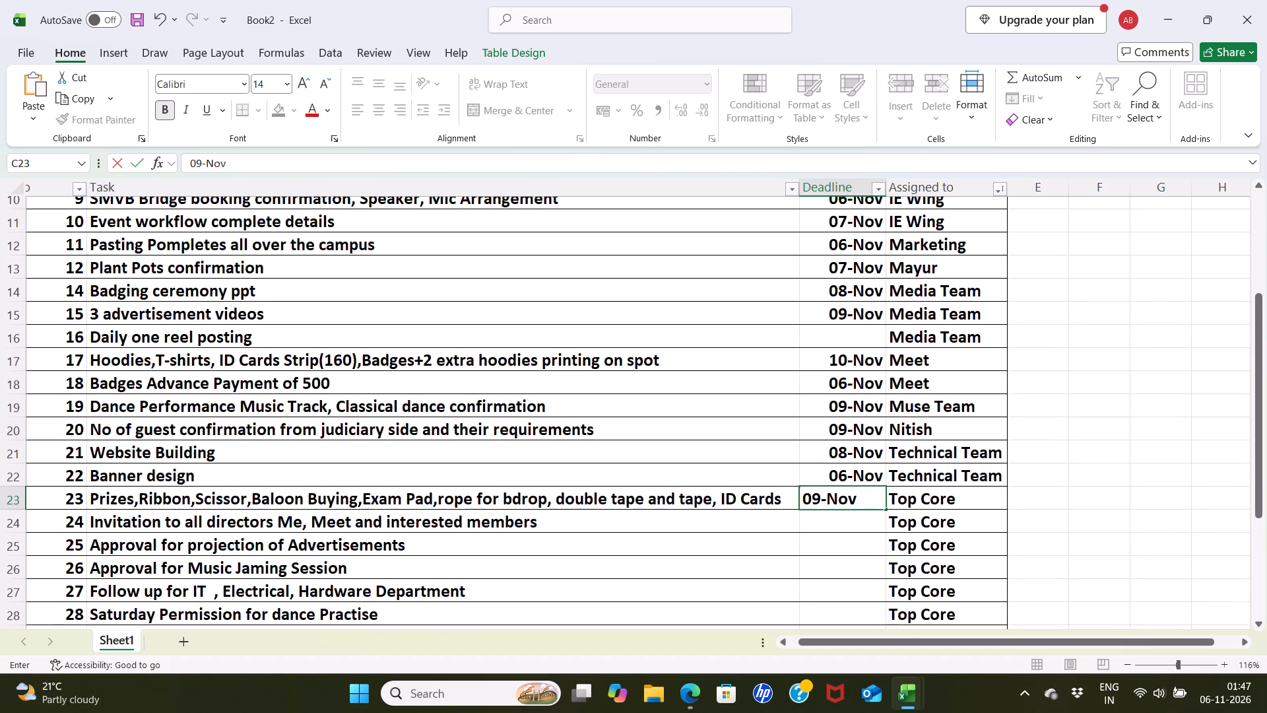
pyautogui.scroll(-1, 759, 431)
pyautogui.doubleClick(833, 525)
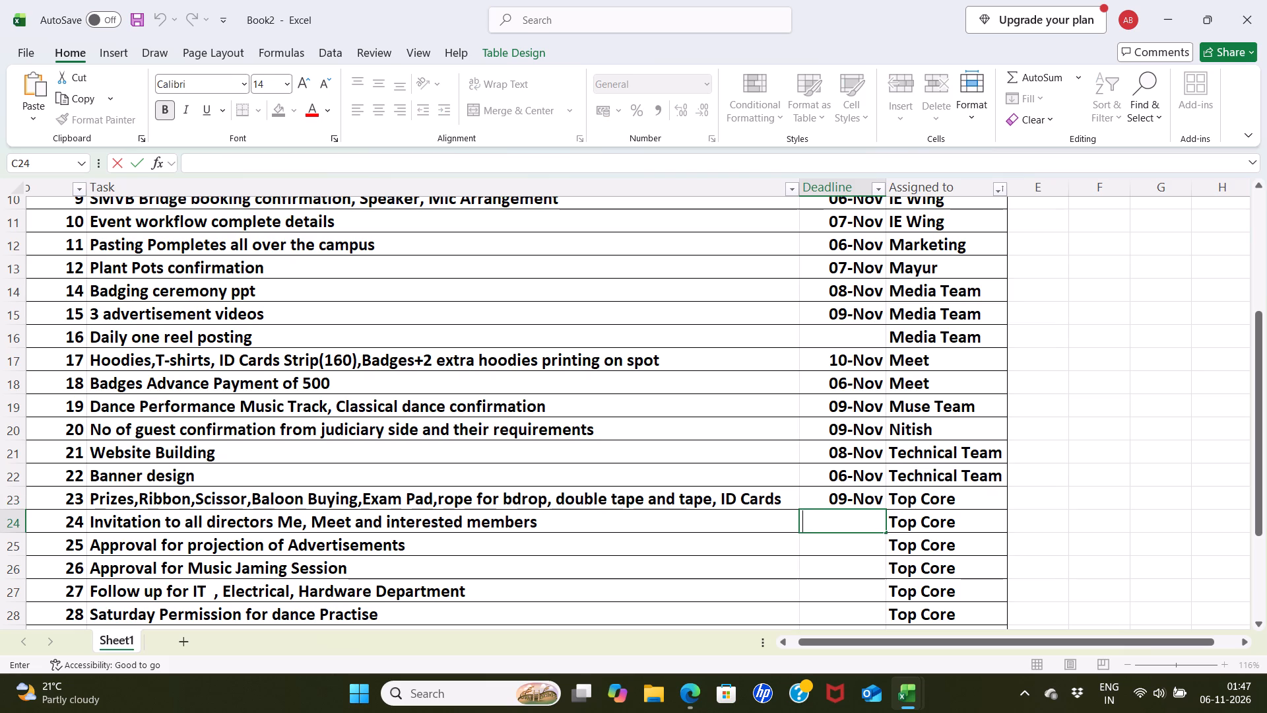
pyautogui.press('0')
pyautogui.write('6-')
pyautogui.write('Nov')
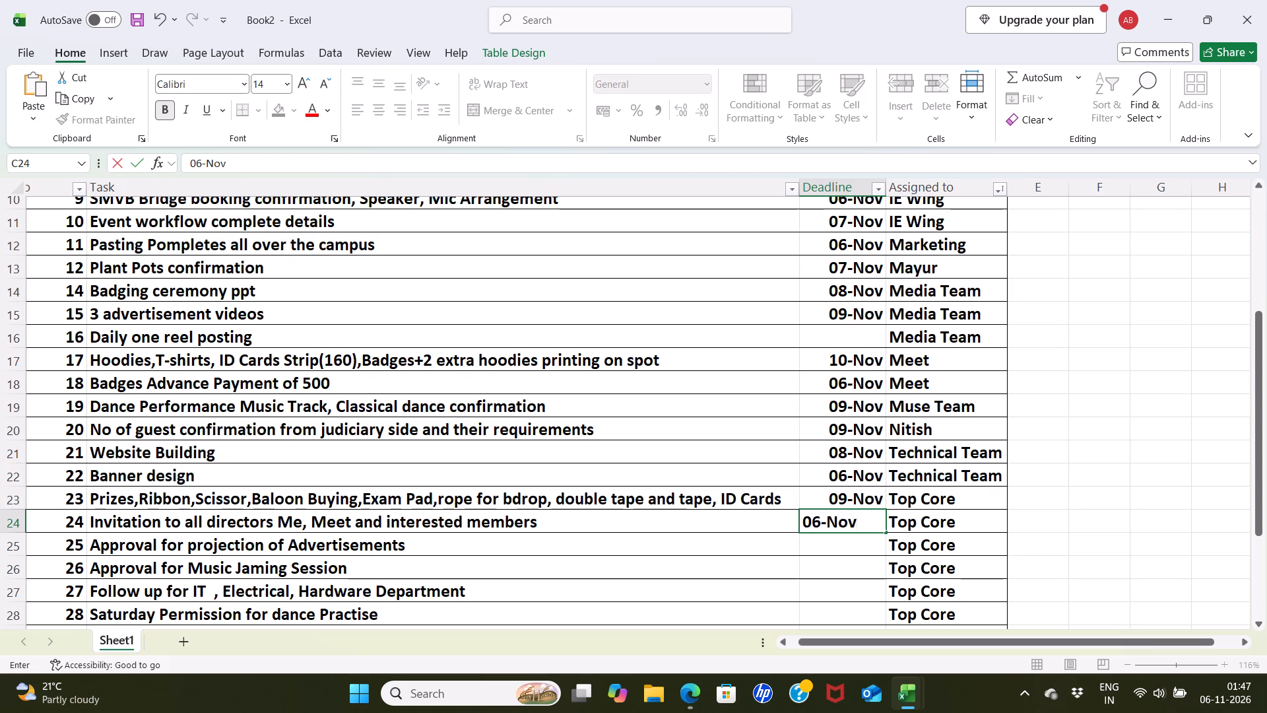
# Enter 06-Nov as the deadline for the Approval for projection of Advertisements task in cell C25.
pyautogui.scroll(-1, 718, 471)
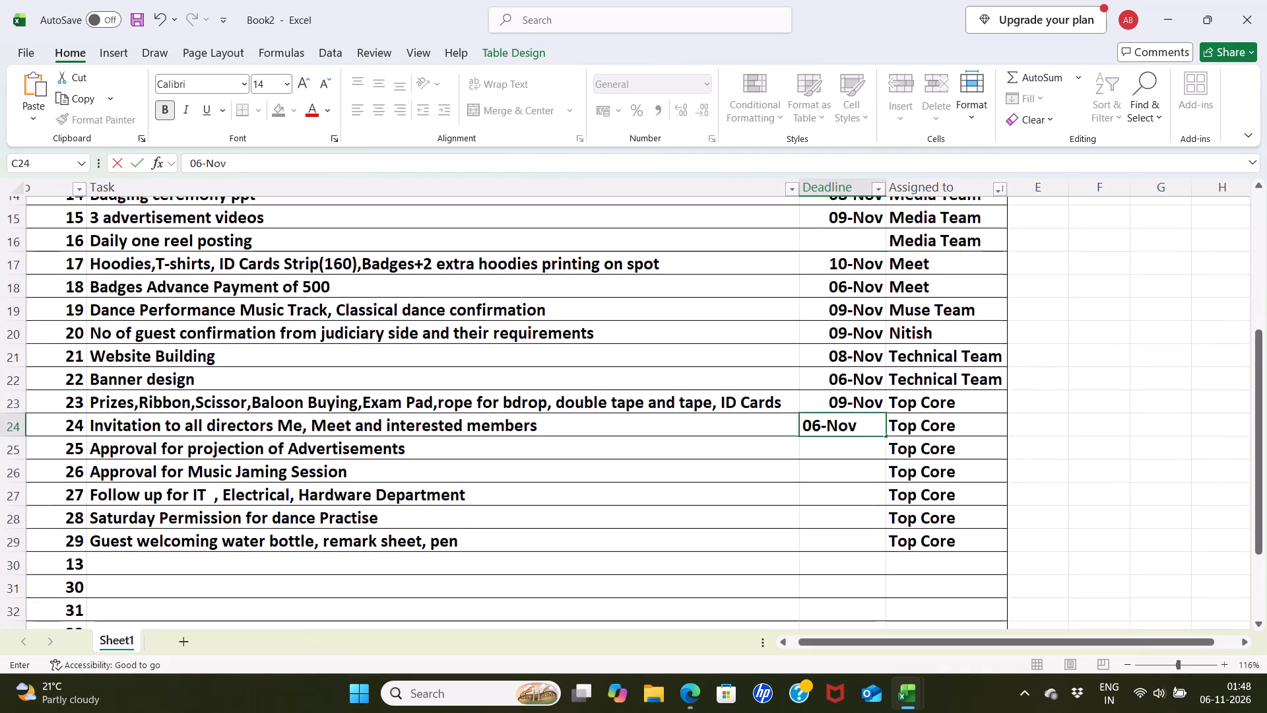
pyautogui.doubleClick(831, 449)
pyautogui.write('06')
pyautogui.press('-')
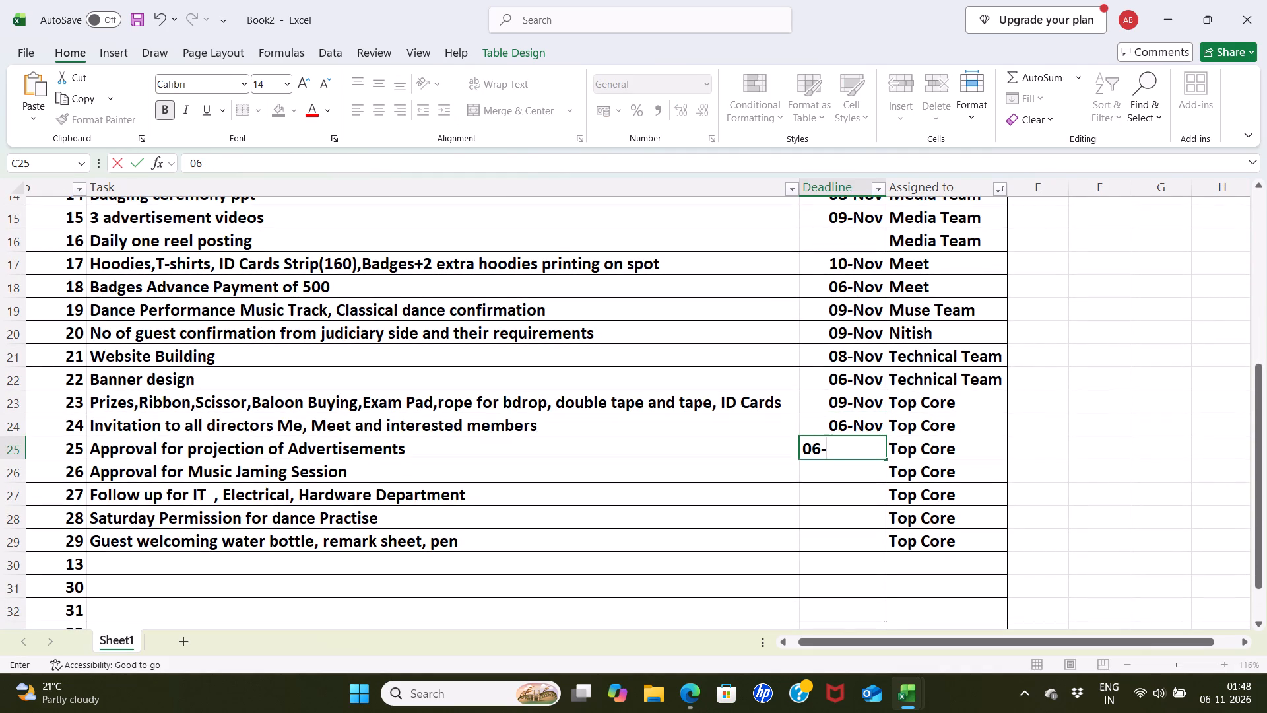
pyautogui.write('Nov')
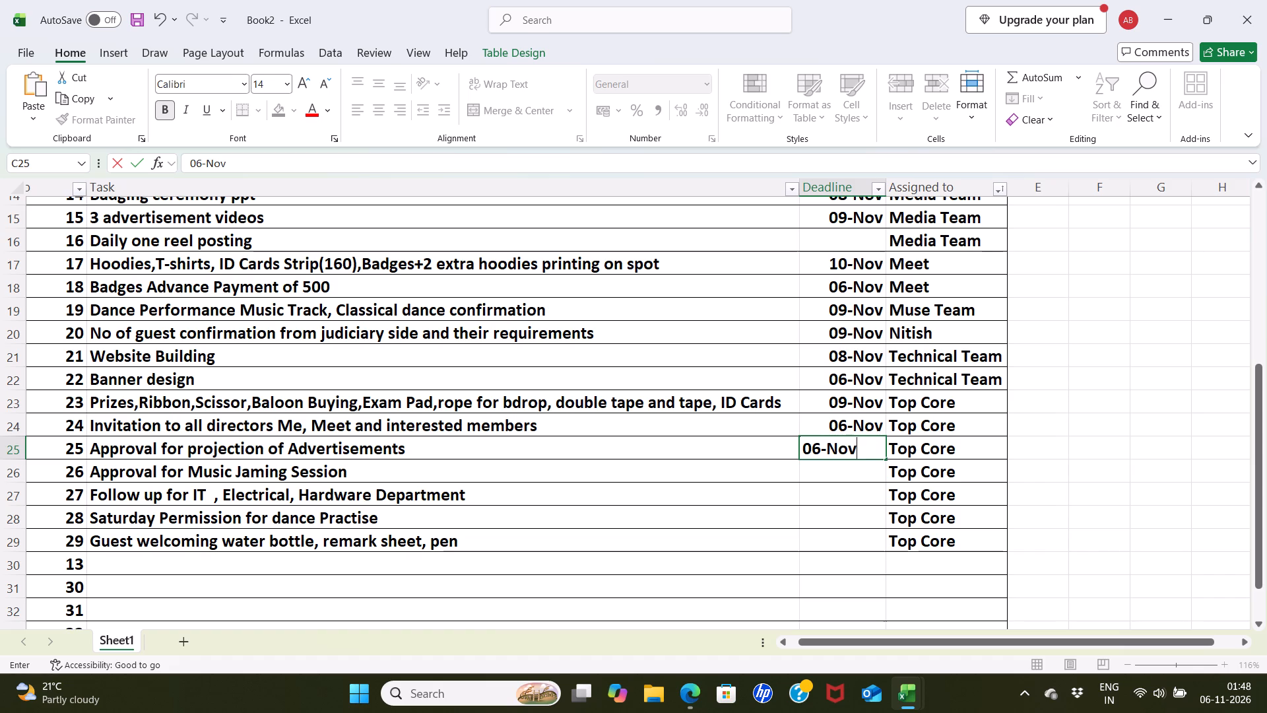
# Enter 06-Nov as the deadline for the Approval for Music Jaming Session task in cell C26.
pyautogui.doubleClick(831, 478)
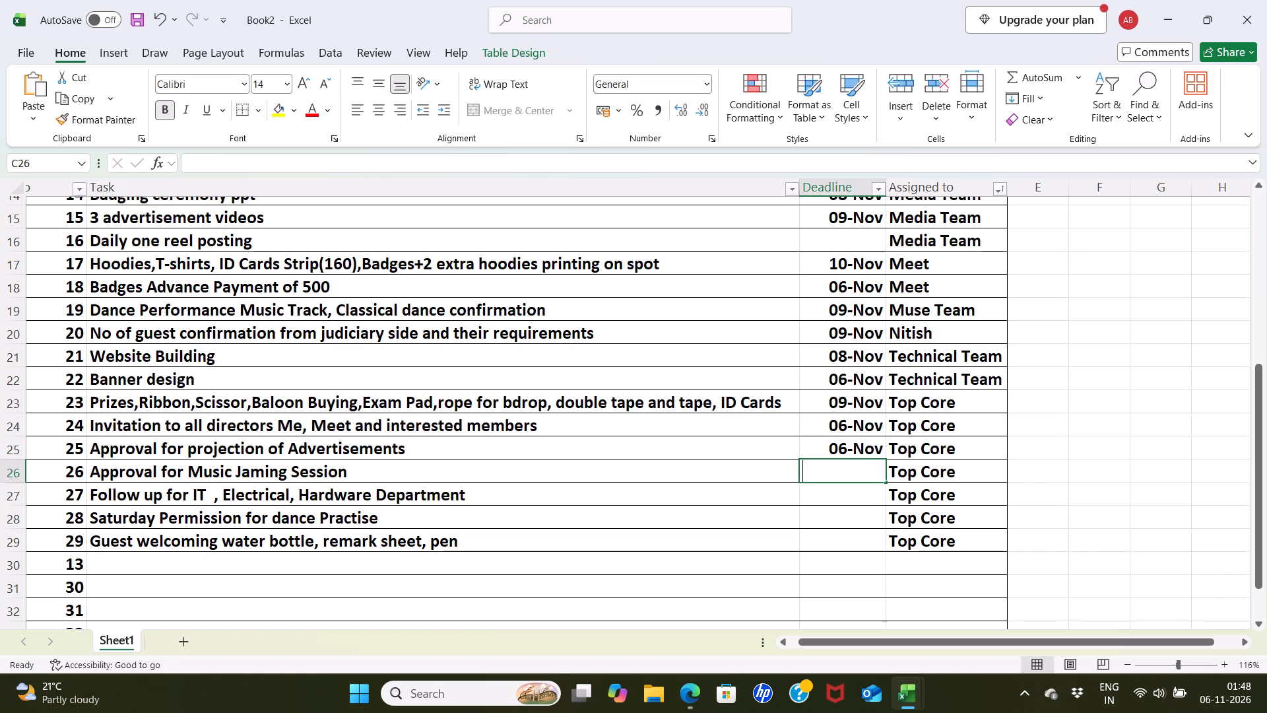
pyautogui.write('06-')
pyautogui.press('space')
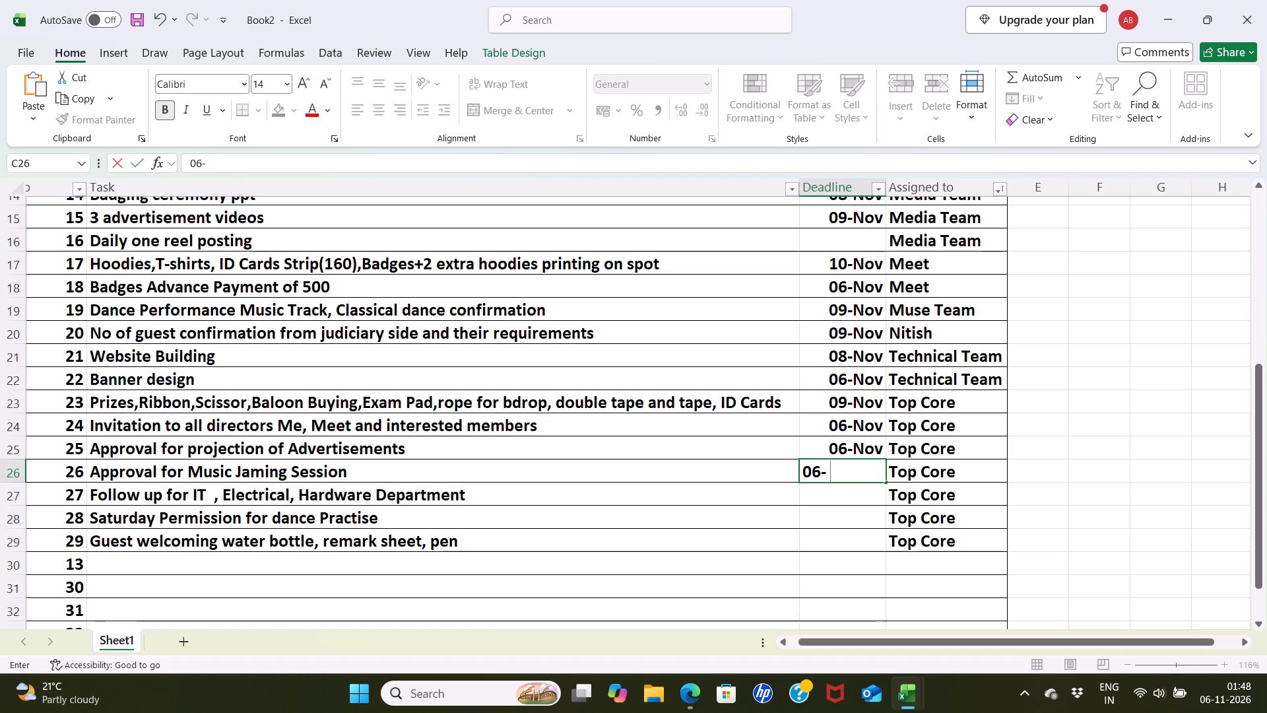
pyautogui.write('Nov')
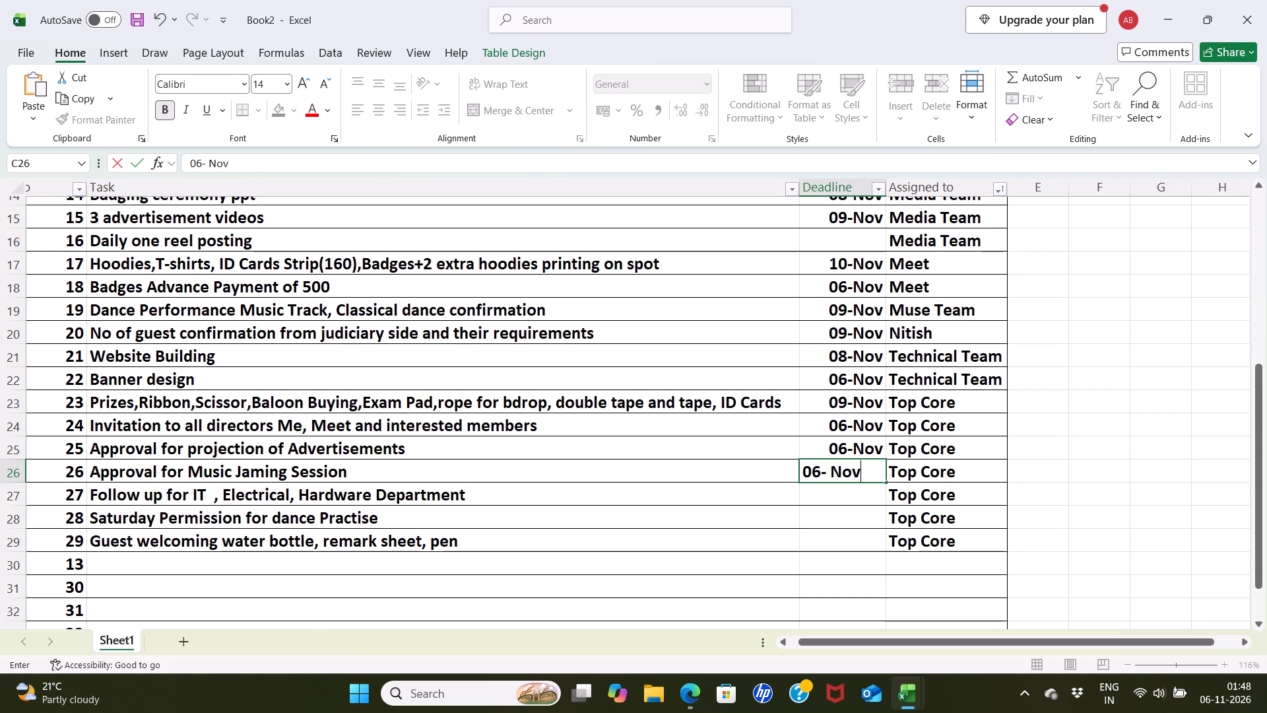
# Enter 10-Nov as the deadline for the IT, Electrical, Hardware Department follow-up task in cell C27.
pyautogui.doubleClick(838, 503)
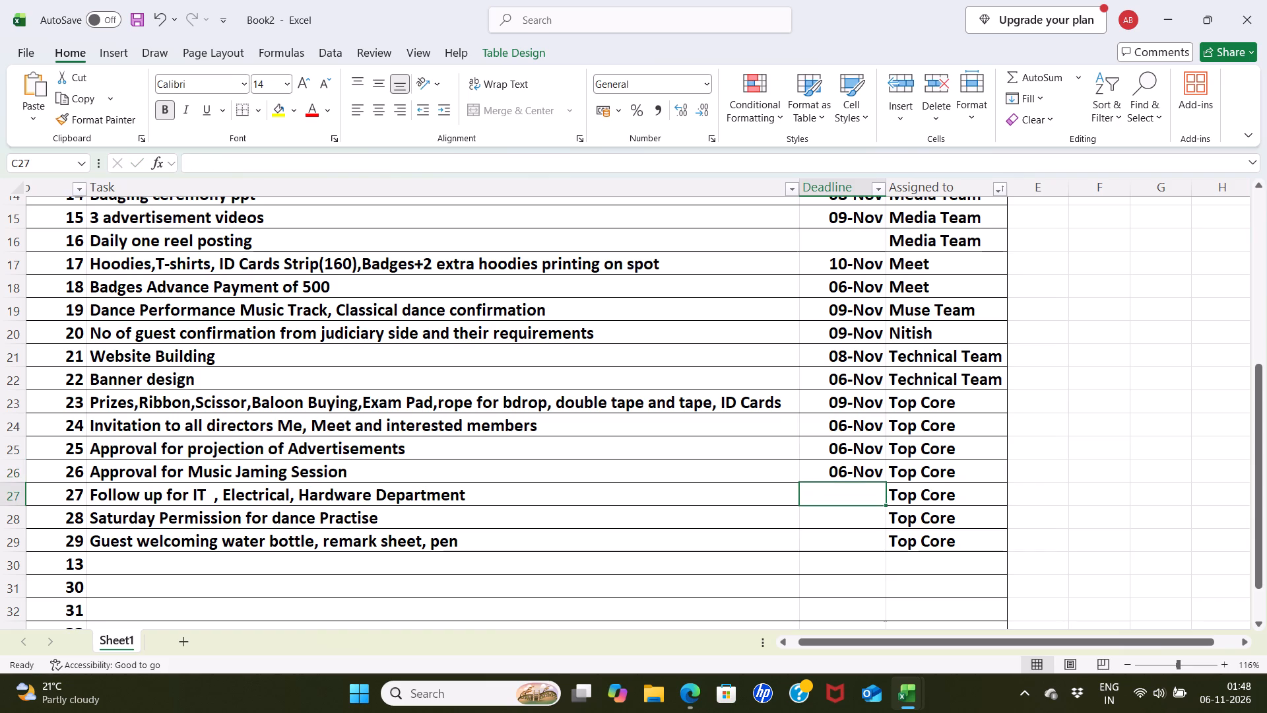
pyautogui.doubleClick(836, 498)
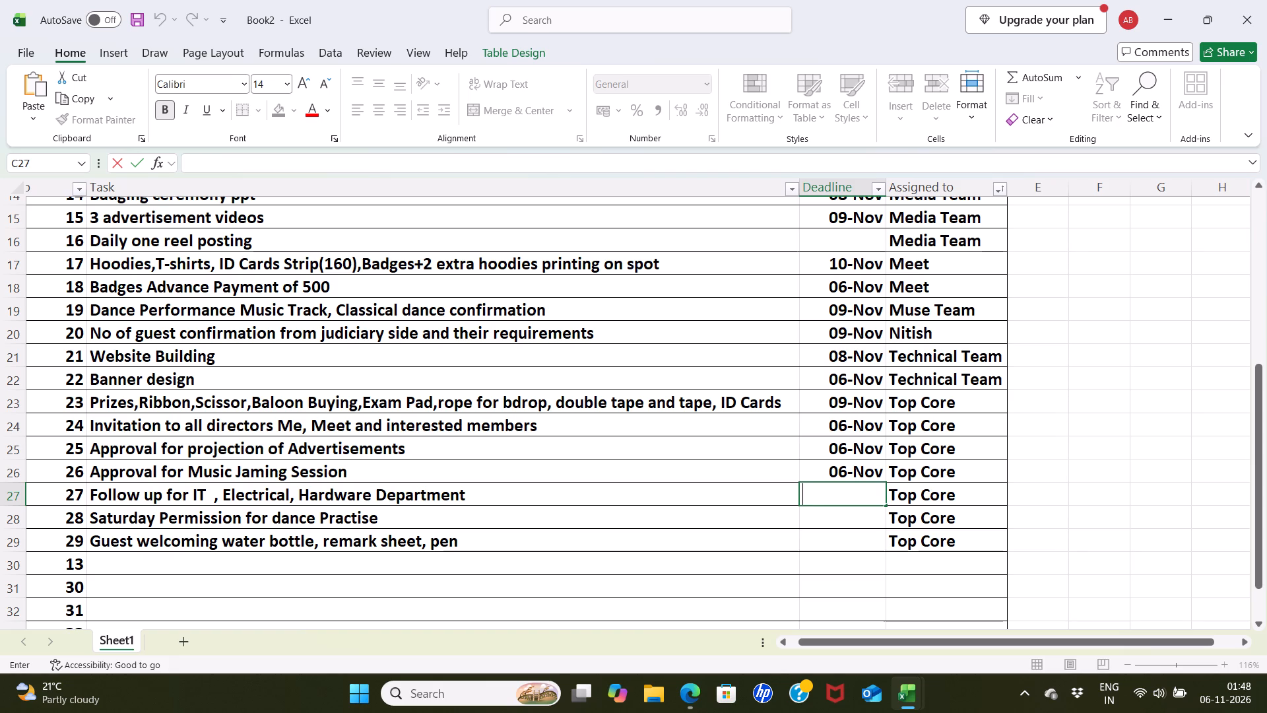
pyautogui.write('10')
pyautogui.press('-')
pyautogui.write('No')
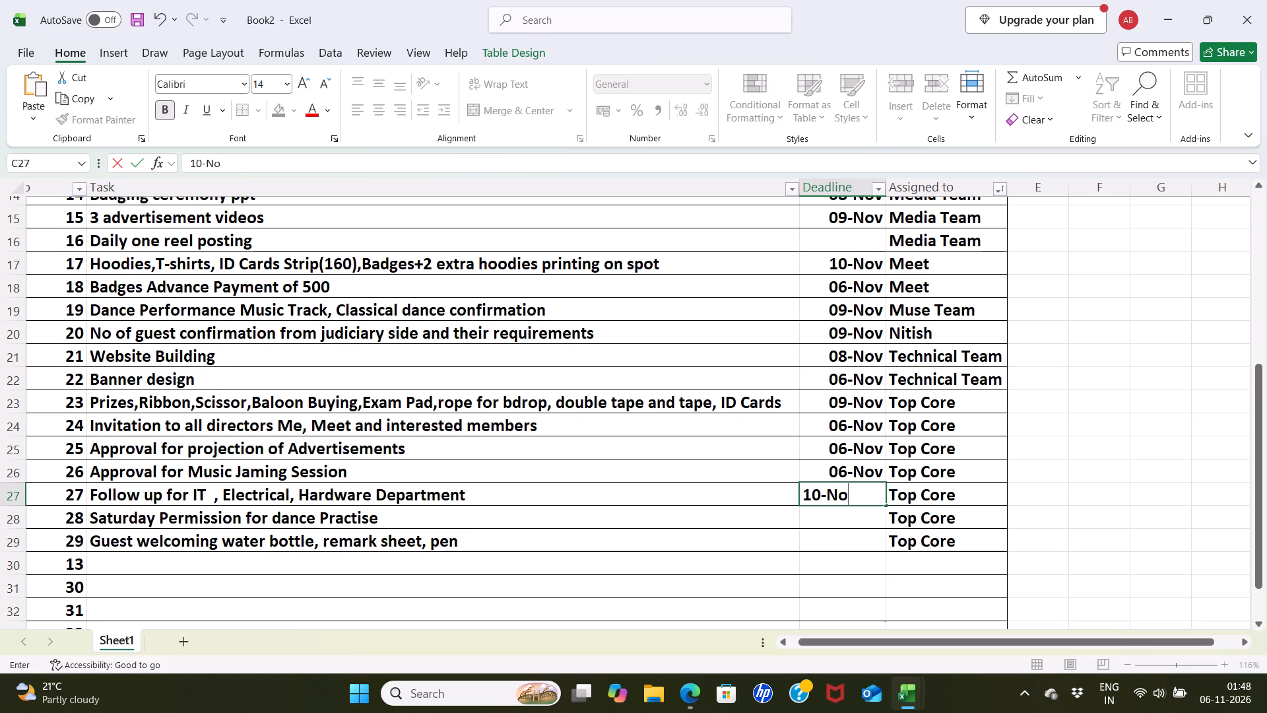
pyautogui.press('v')
# Enter 06-Nov as the deadline for the Saturday Permission for dance Practise task in cell C28.
pyautogui.doubleClick(839, 518)
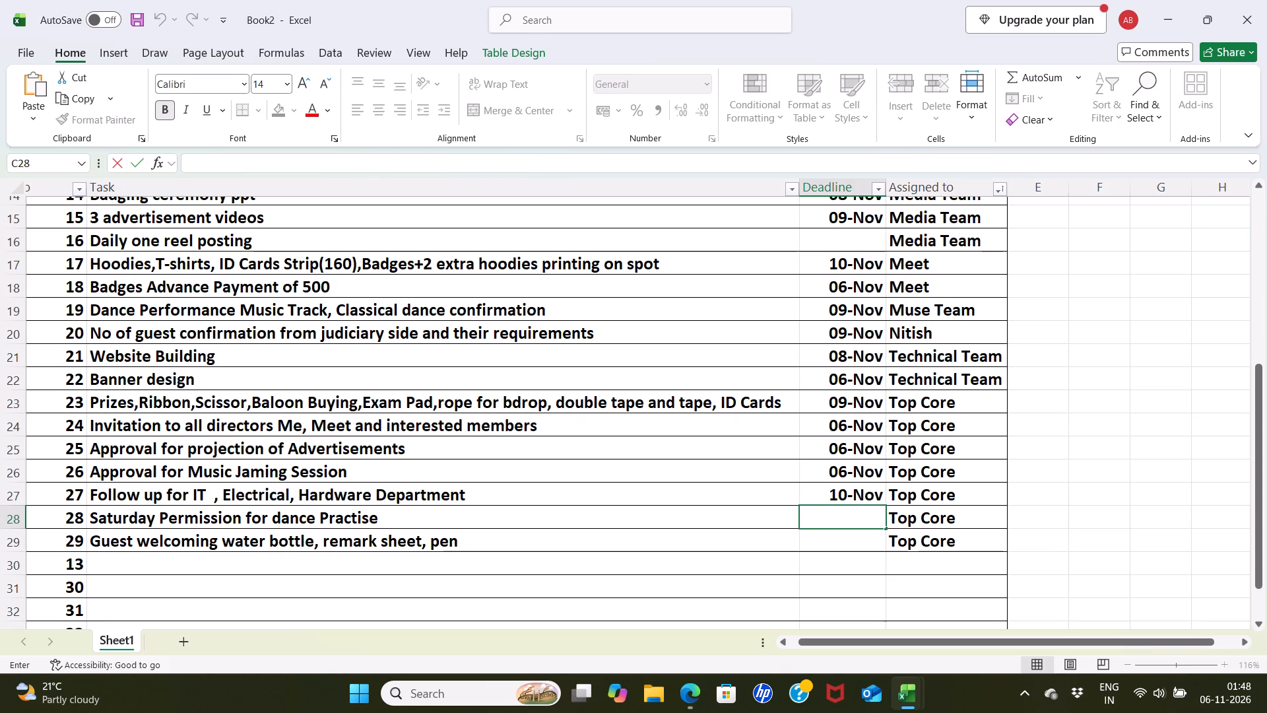
pyautogui.write('06-')
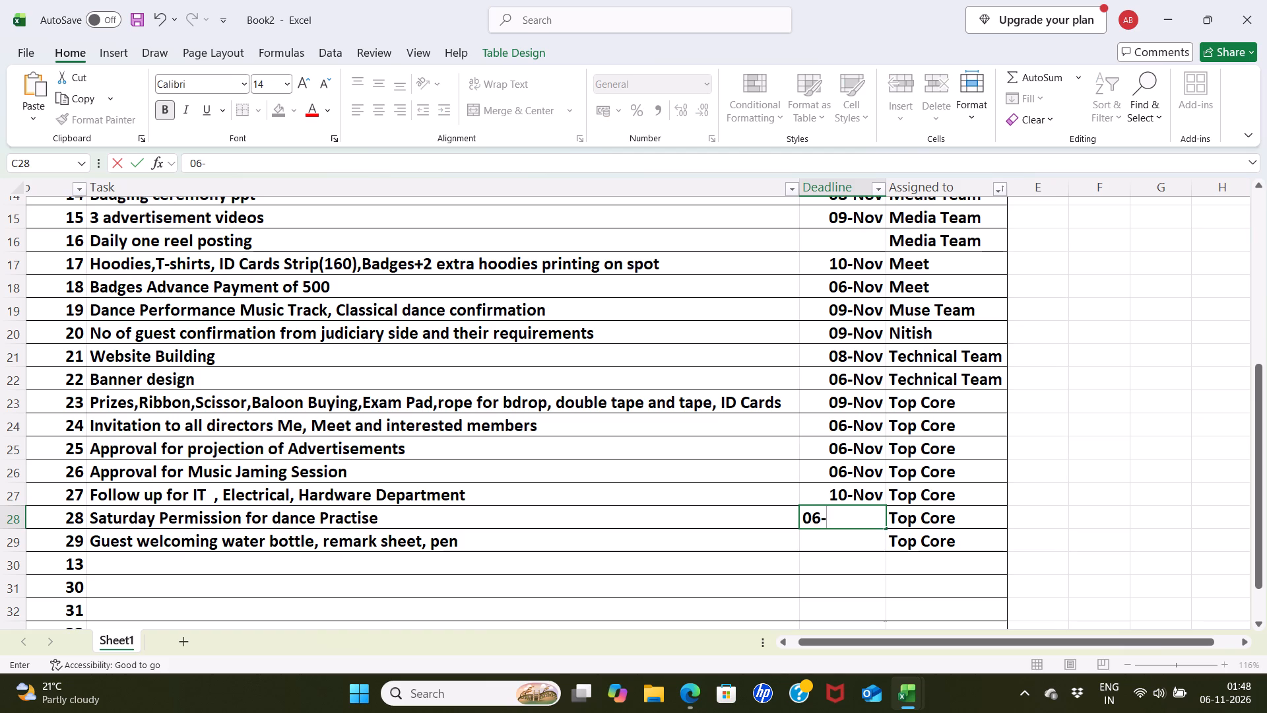
pyautogui.write('Nov')
# Enter 09-Nov as the deadline for the Guest welcoming water bottle, remark sheet, pen task in cell C29.
pyautogui.doubleClick(845, 537)
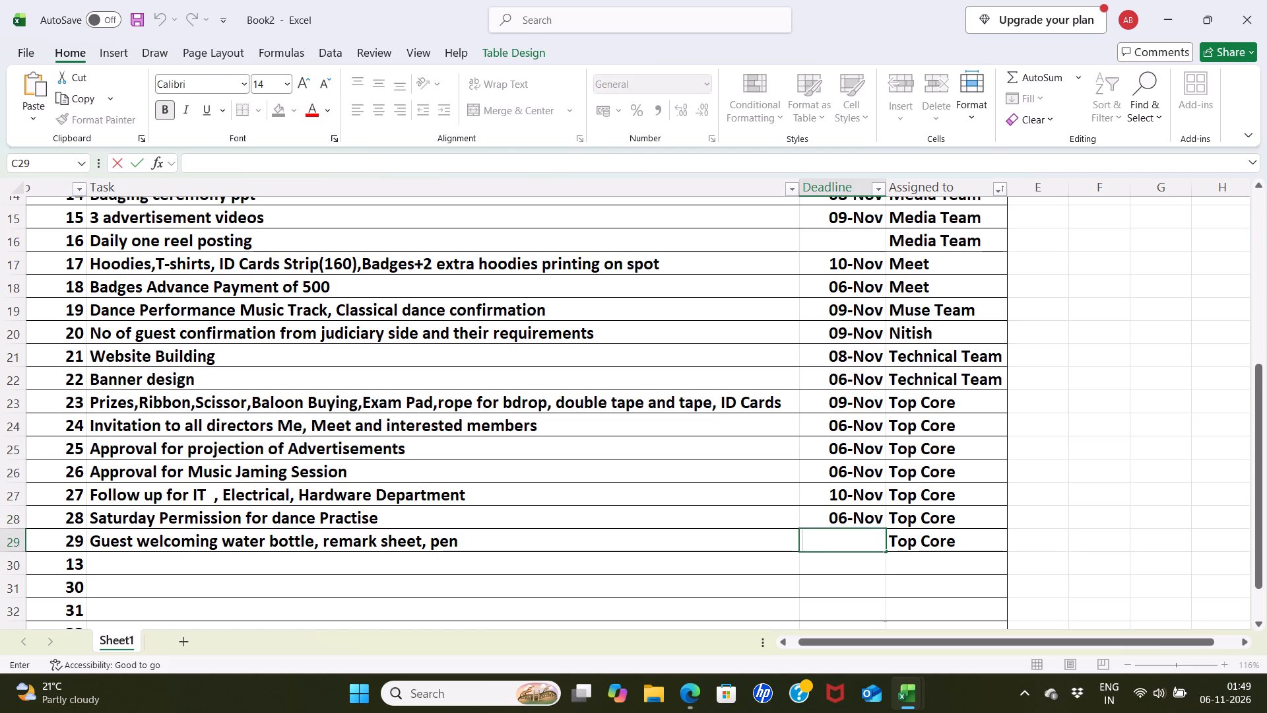
pyautogui.write('09')
pyautogui.press('-')
pyautogui.write('Nov')
pyautogui.press('Return')
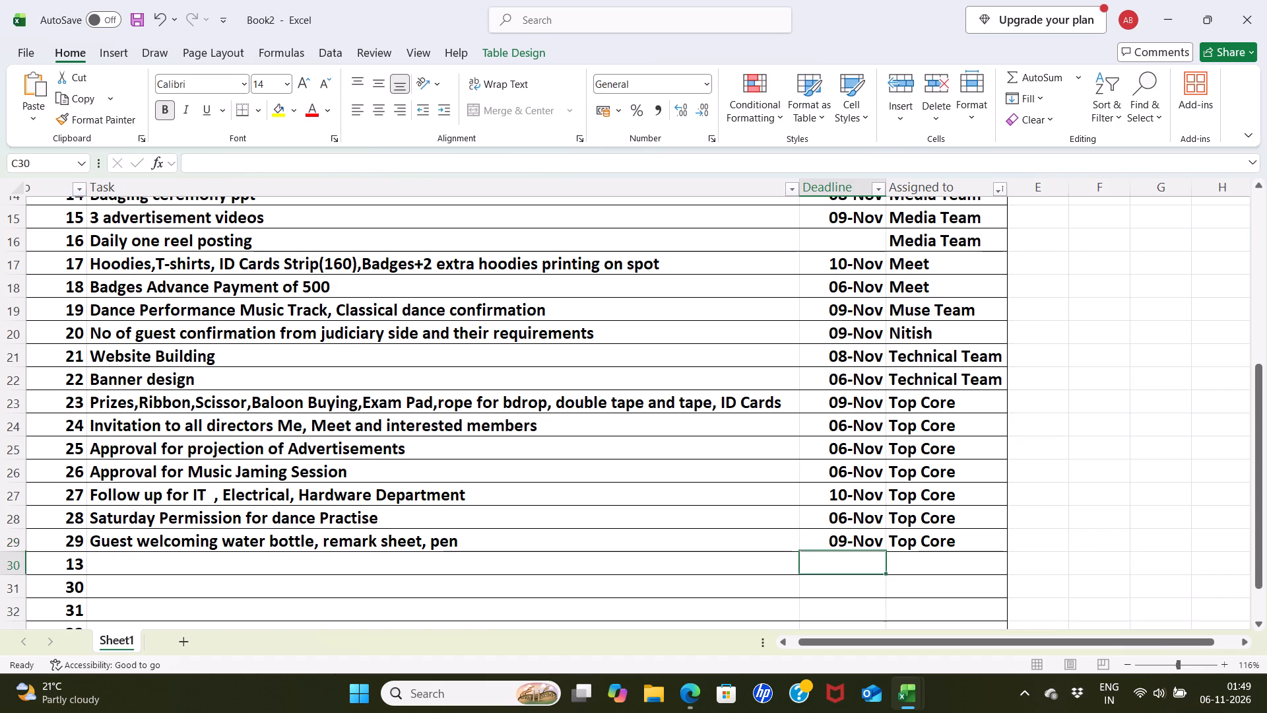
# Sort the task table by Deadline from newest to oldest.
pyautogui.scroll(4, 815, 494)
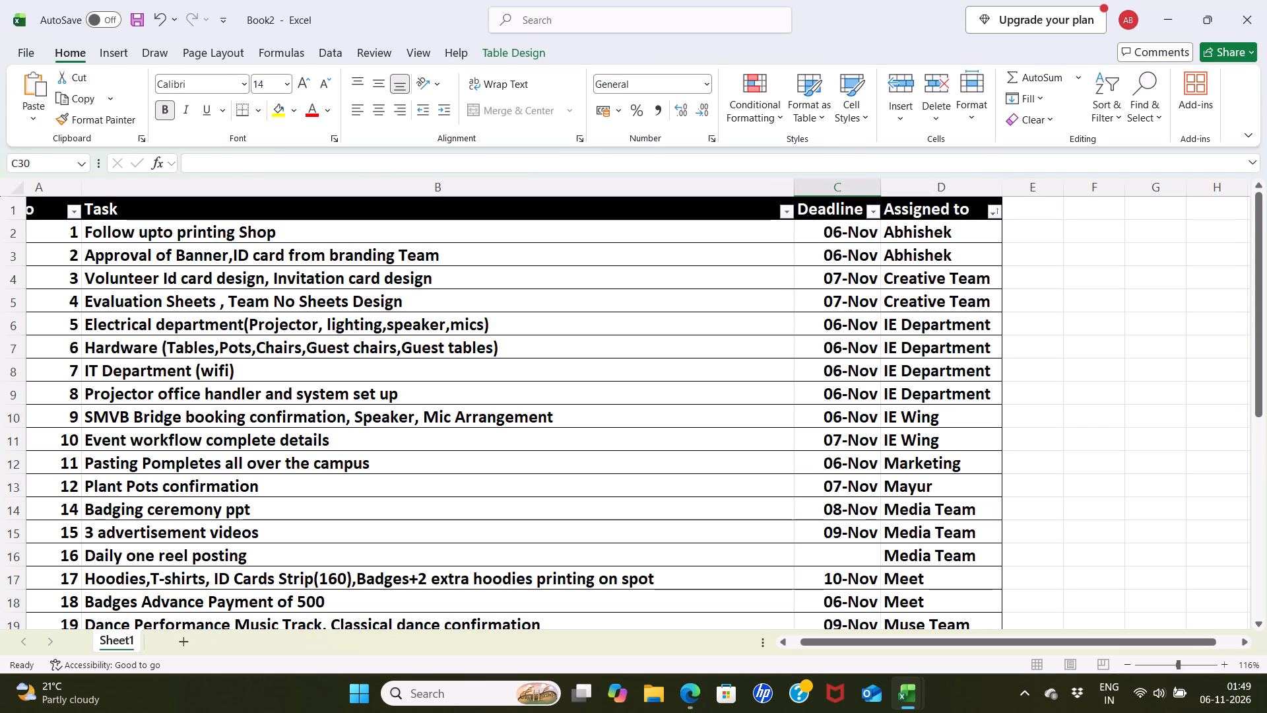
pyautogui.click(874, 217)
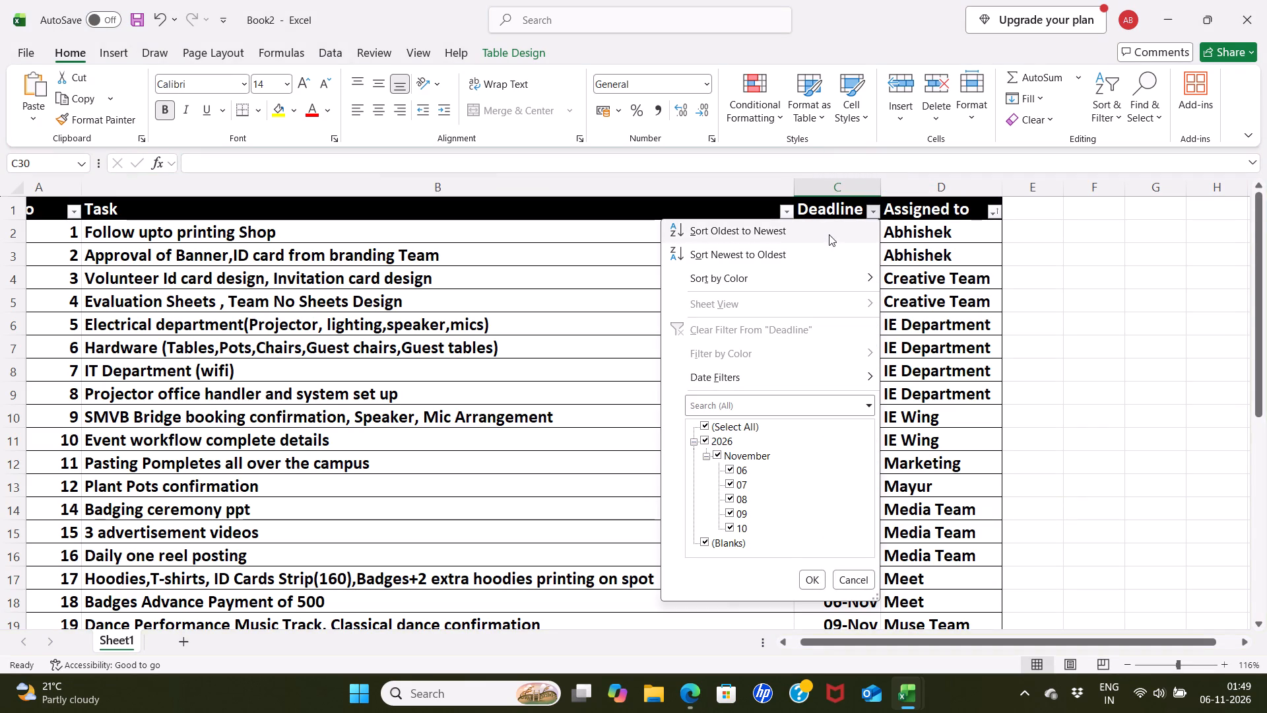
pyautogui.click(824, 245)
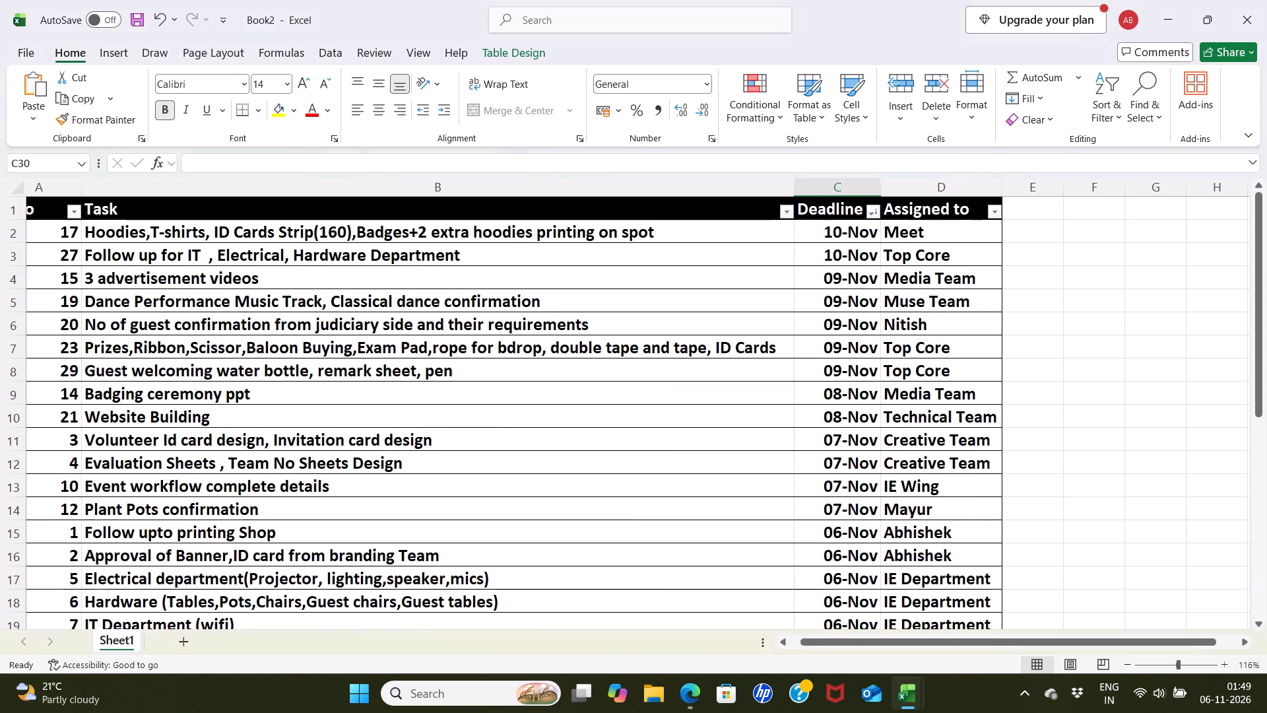
# Sort the task table by Deadline from oldest to newest.
pyautogui.click(874, 206)
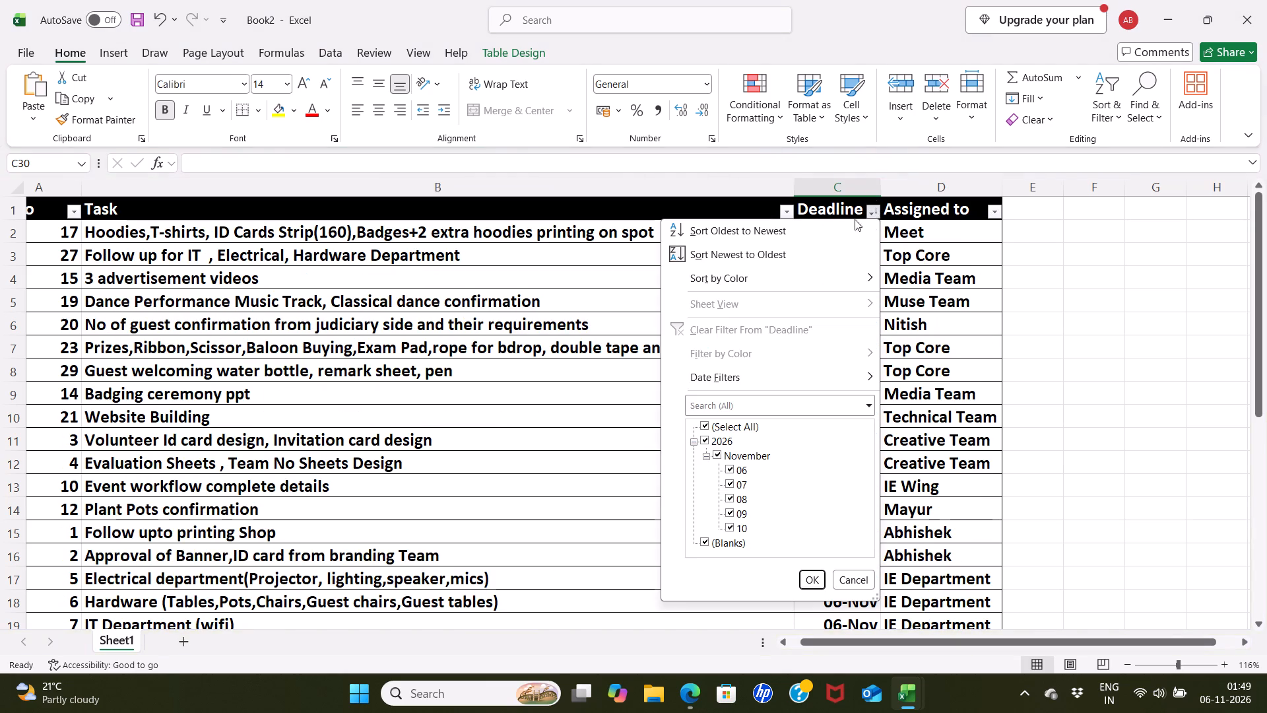
pyautogui.click(842, 231)
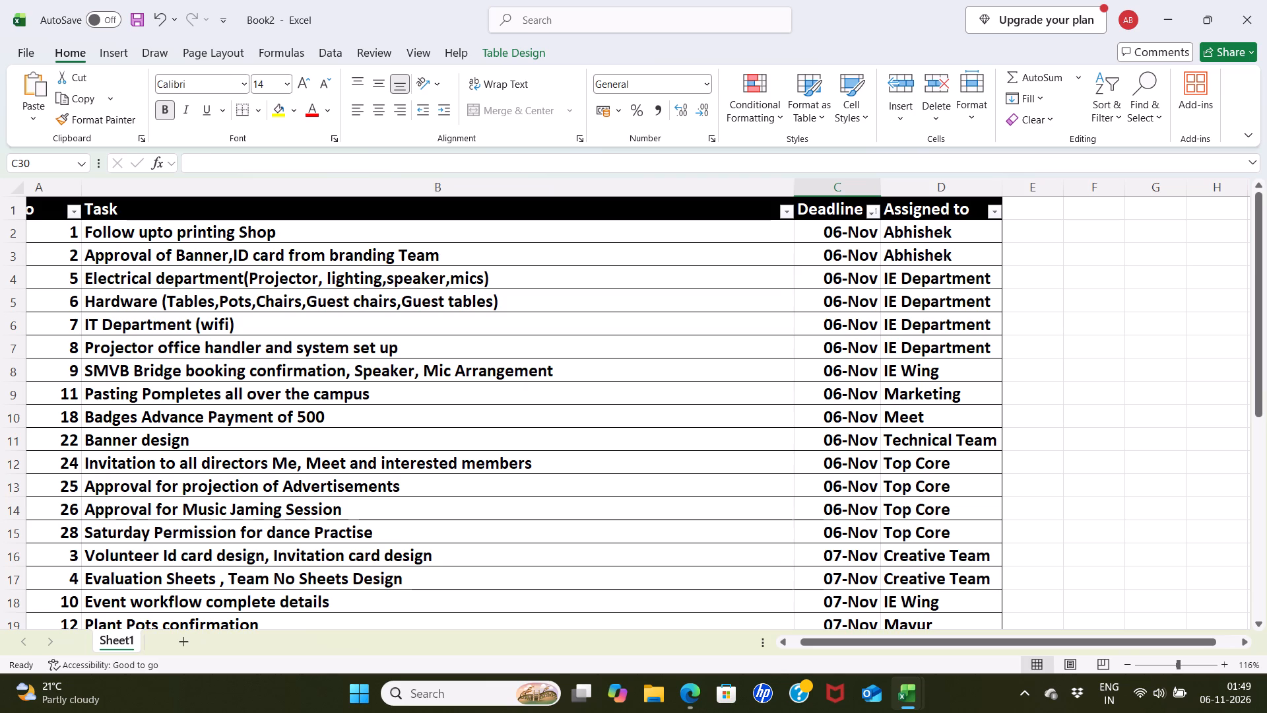
# Shorten the Top Core assignee in cell D12 to Core and fill it down through D15 for the 06-Nov tasks.
pyautogui.doubleClick(917, 460)
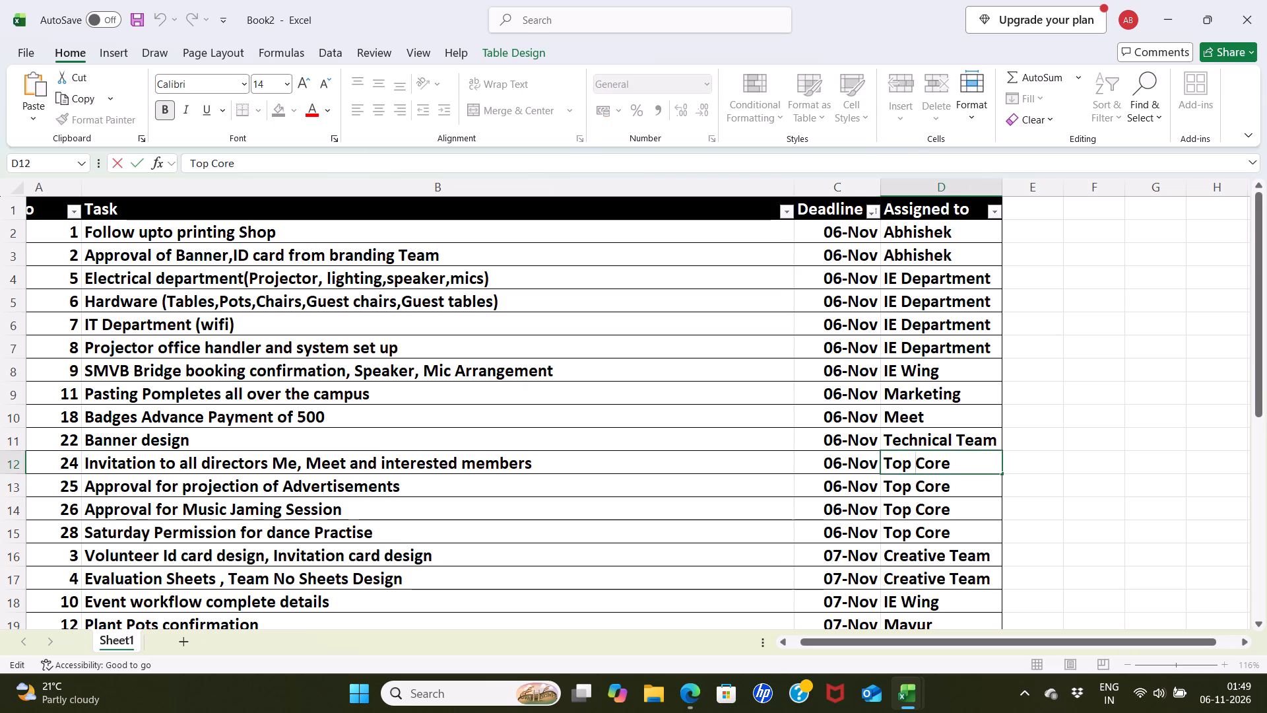
pyautogui.press('BackSpace')
pyautogui.press('BackSpace')
pyautogui.press('BackSpace')
pyautogui.press('BackSpace')
pyautogui.click(936, 467)
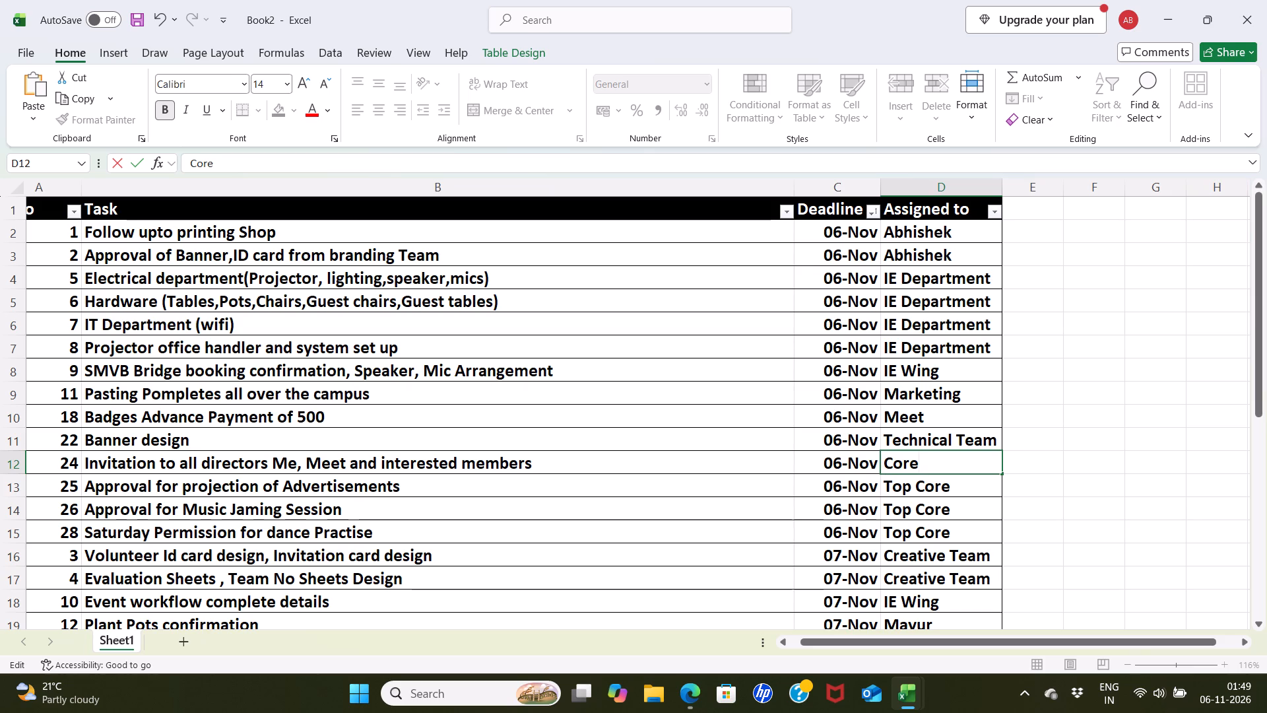
pyautogui.moveTo(1002, 471); pyautogui.dragTo(991, 541)
pyautogui.click(1023, 516)
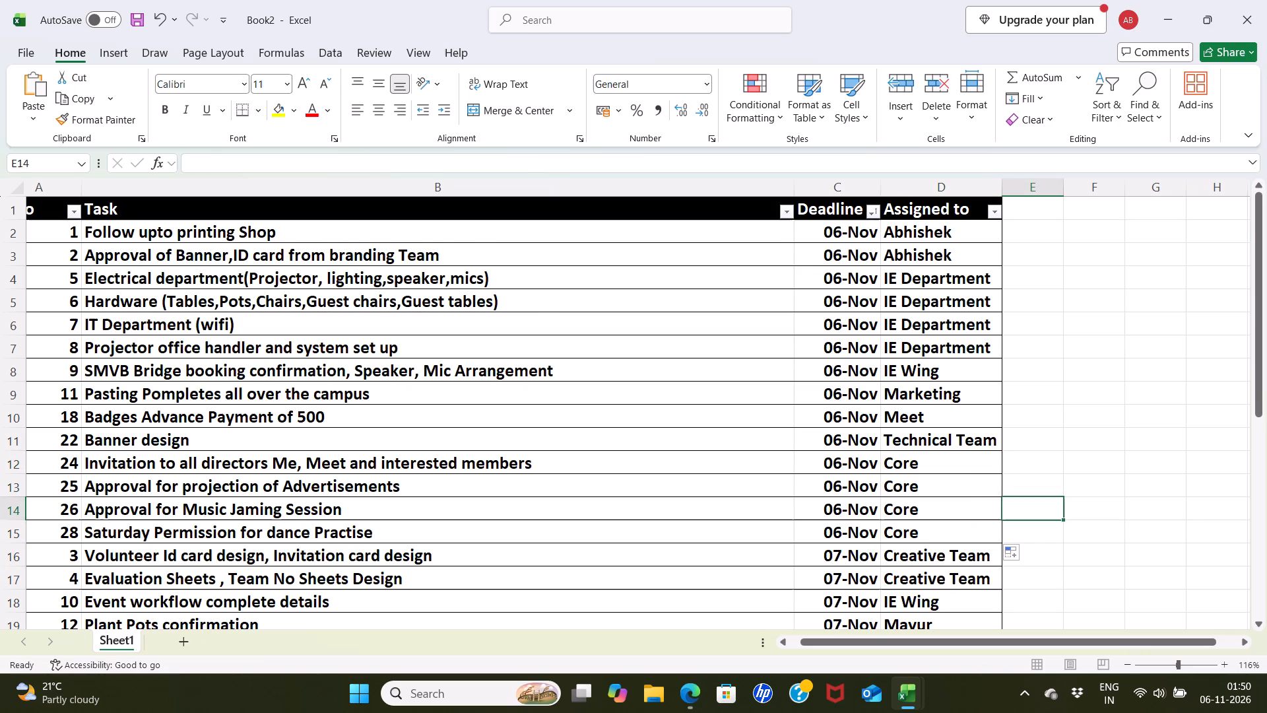
pyautogui.scroll(-1, 956, 497)
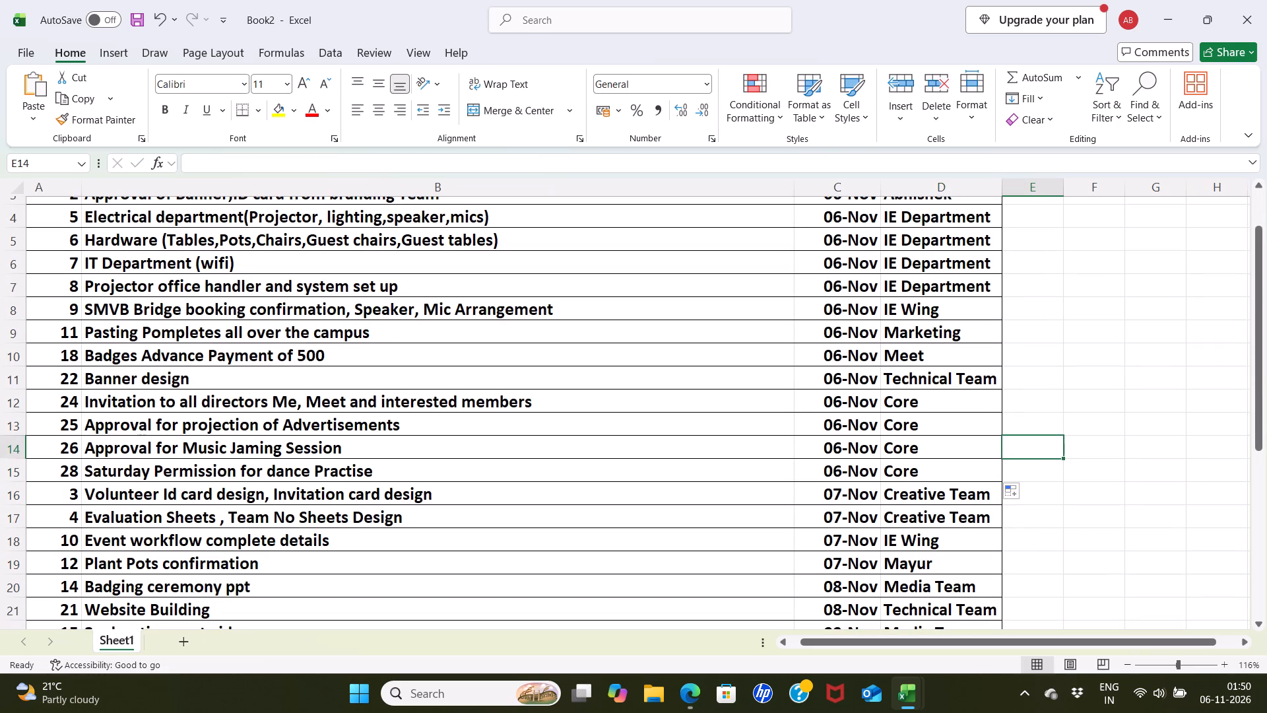
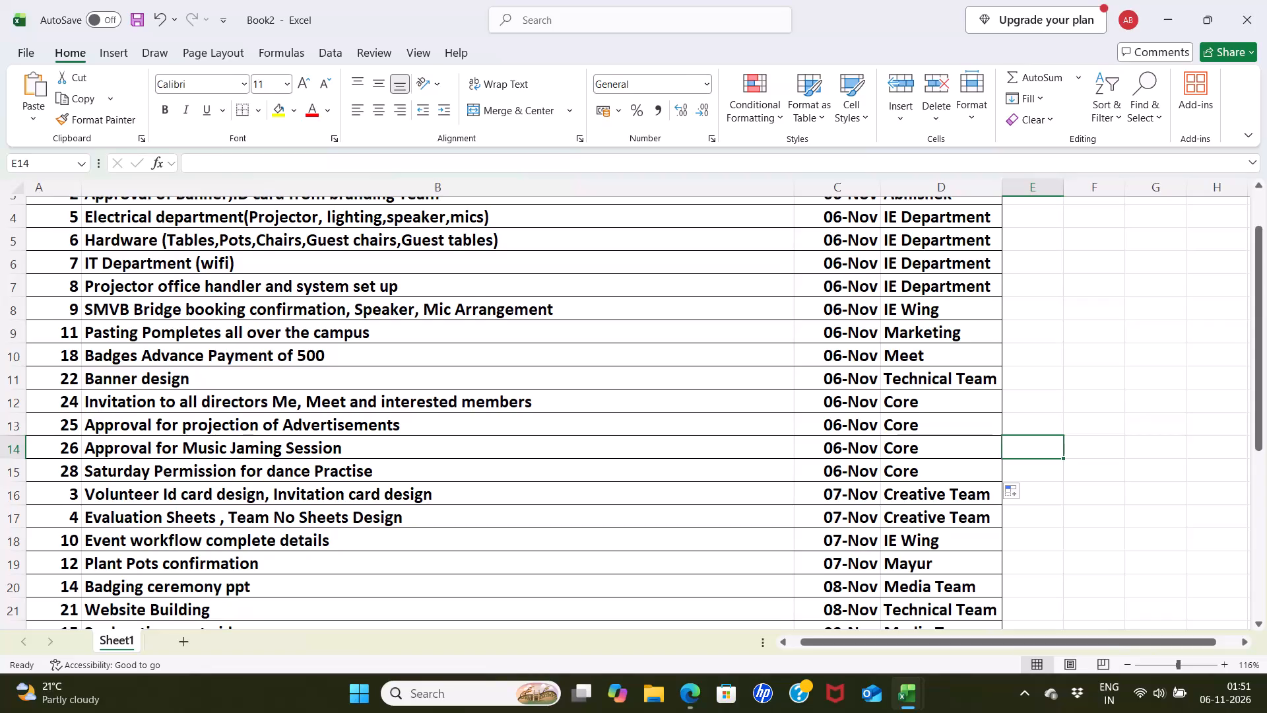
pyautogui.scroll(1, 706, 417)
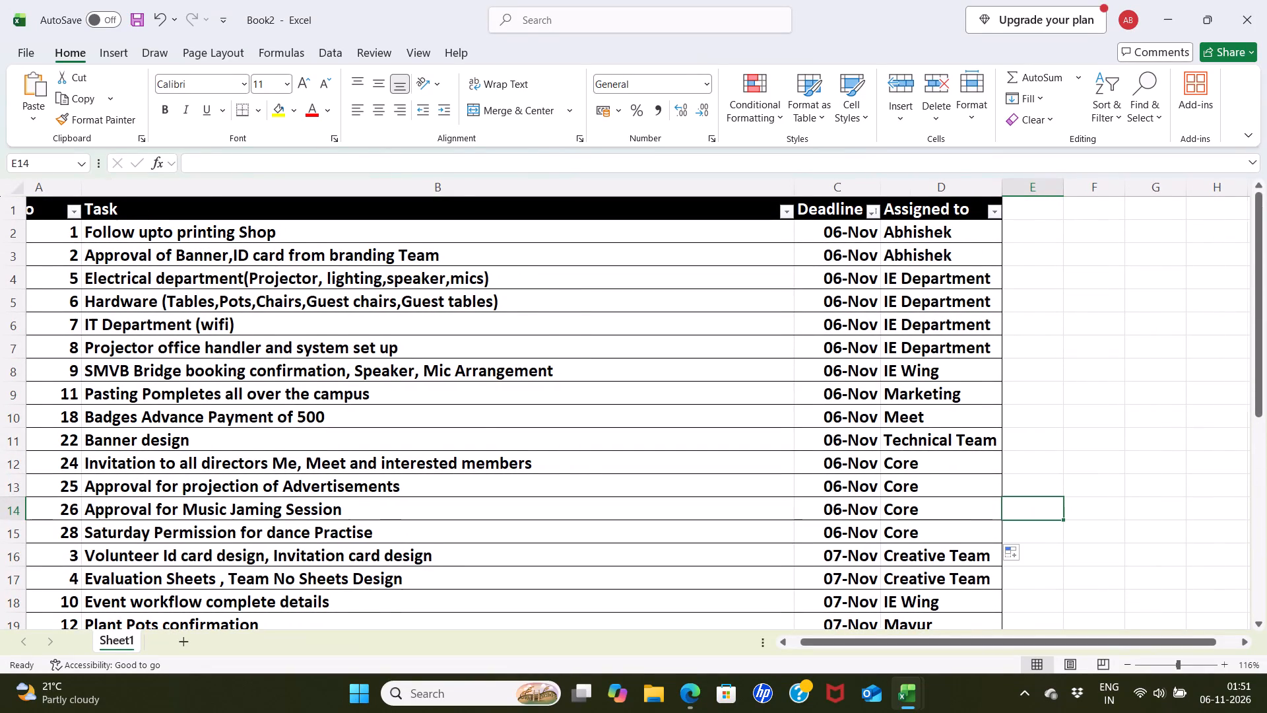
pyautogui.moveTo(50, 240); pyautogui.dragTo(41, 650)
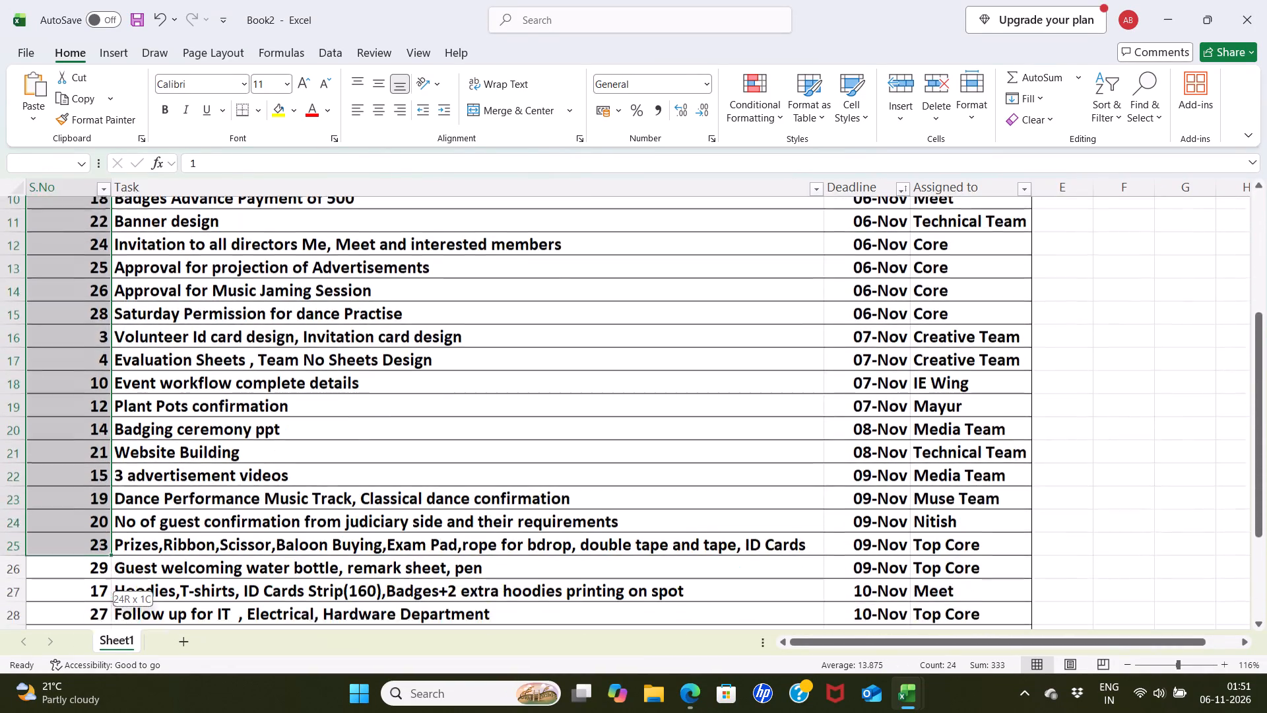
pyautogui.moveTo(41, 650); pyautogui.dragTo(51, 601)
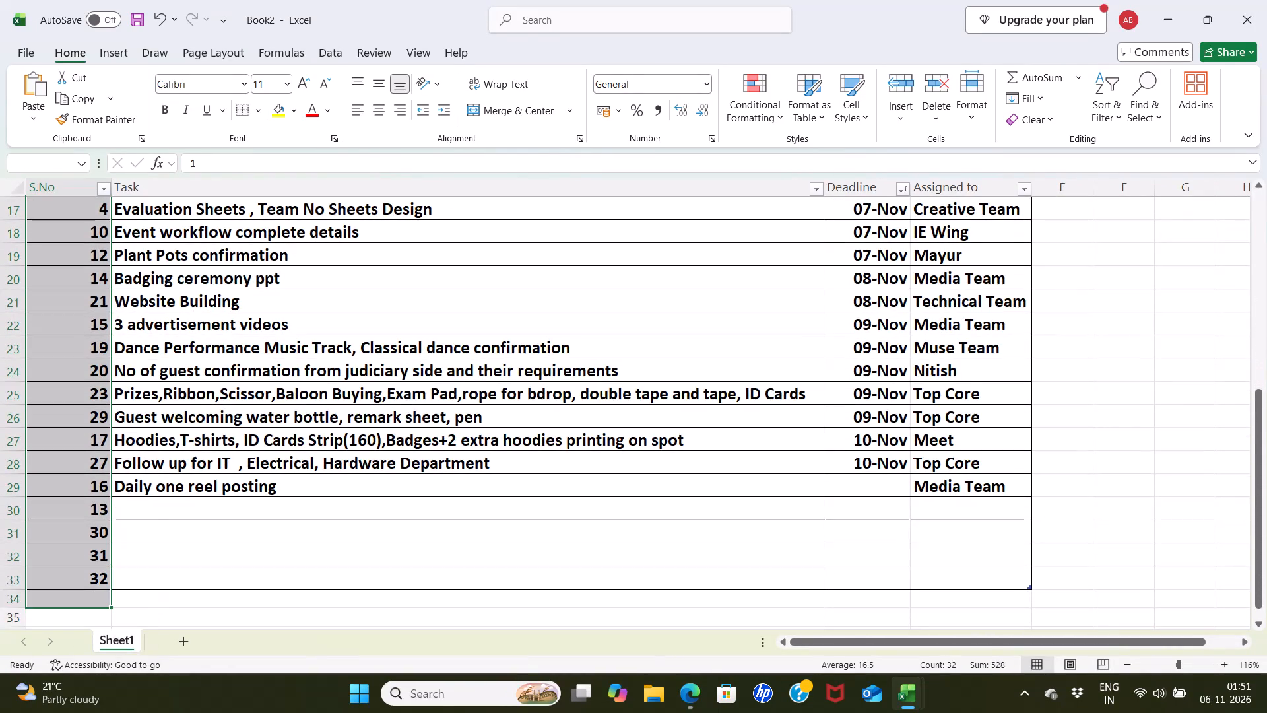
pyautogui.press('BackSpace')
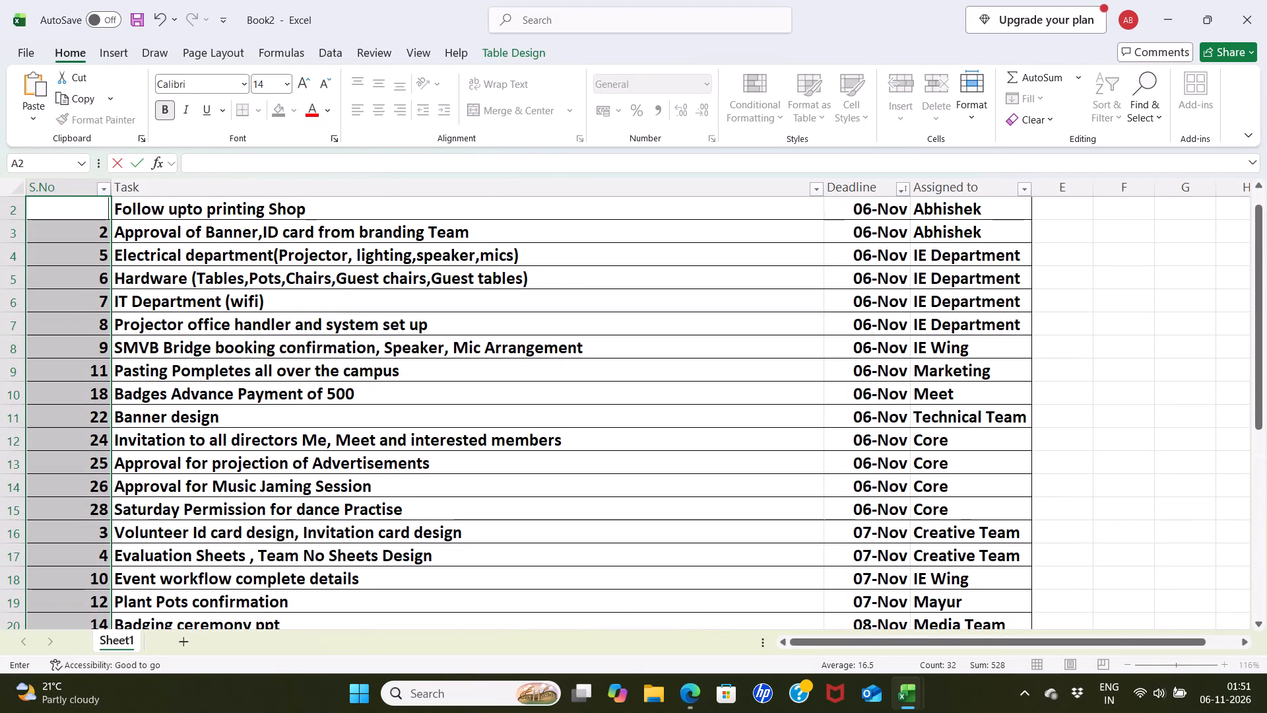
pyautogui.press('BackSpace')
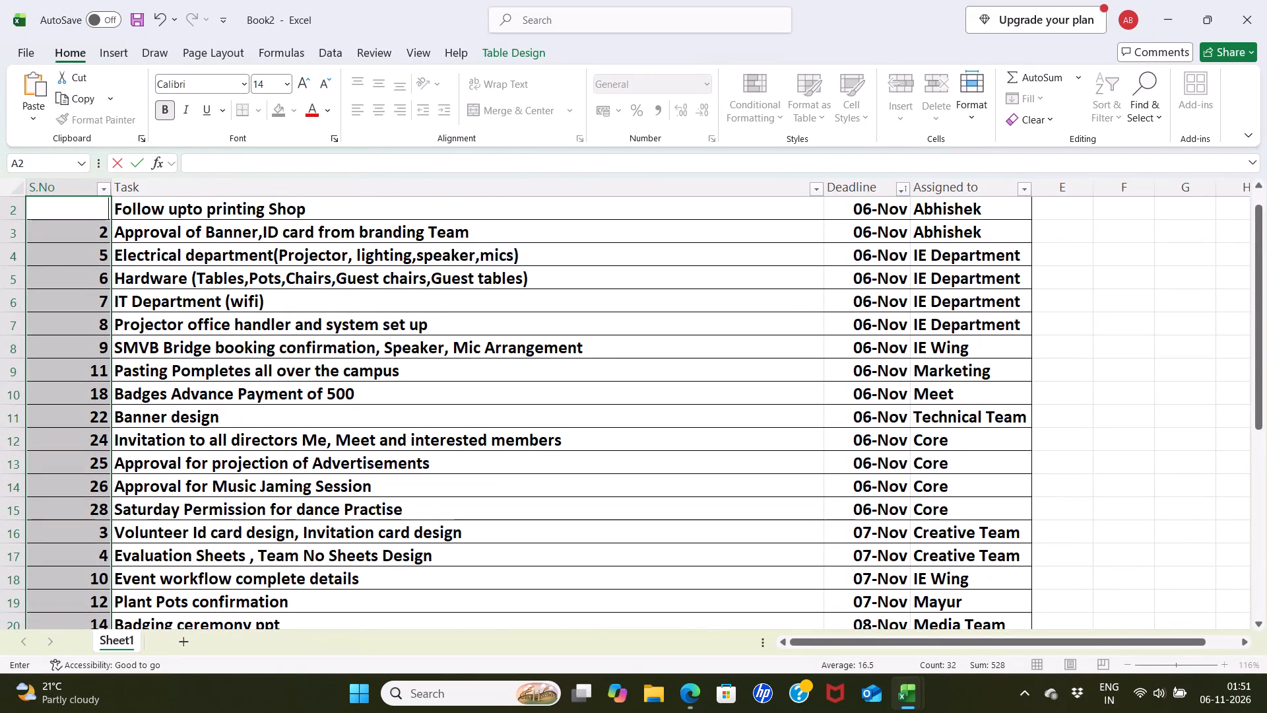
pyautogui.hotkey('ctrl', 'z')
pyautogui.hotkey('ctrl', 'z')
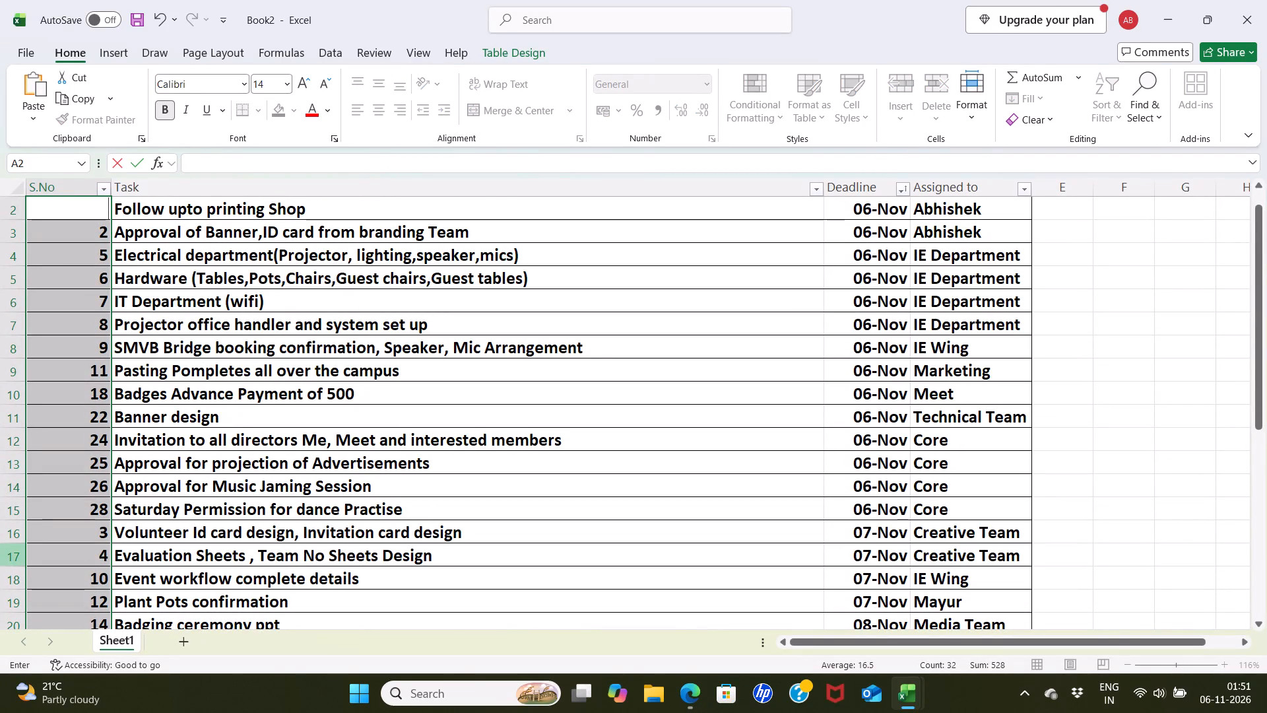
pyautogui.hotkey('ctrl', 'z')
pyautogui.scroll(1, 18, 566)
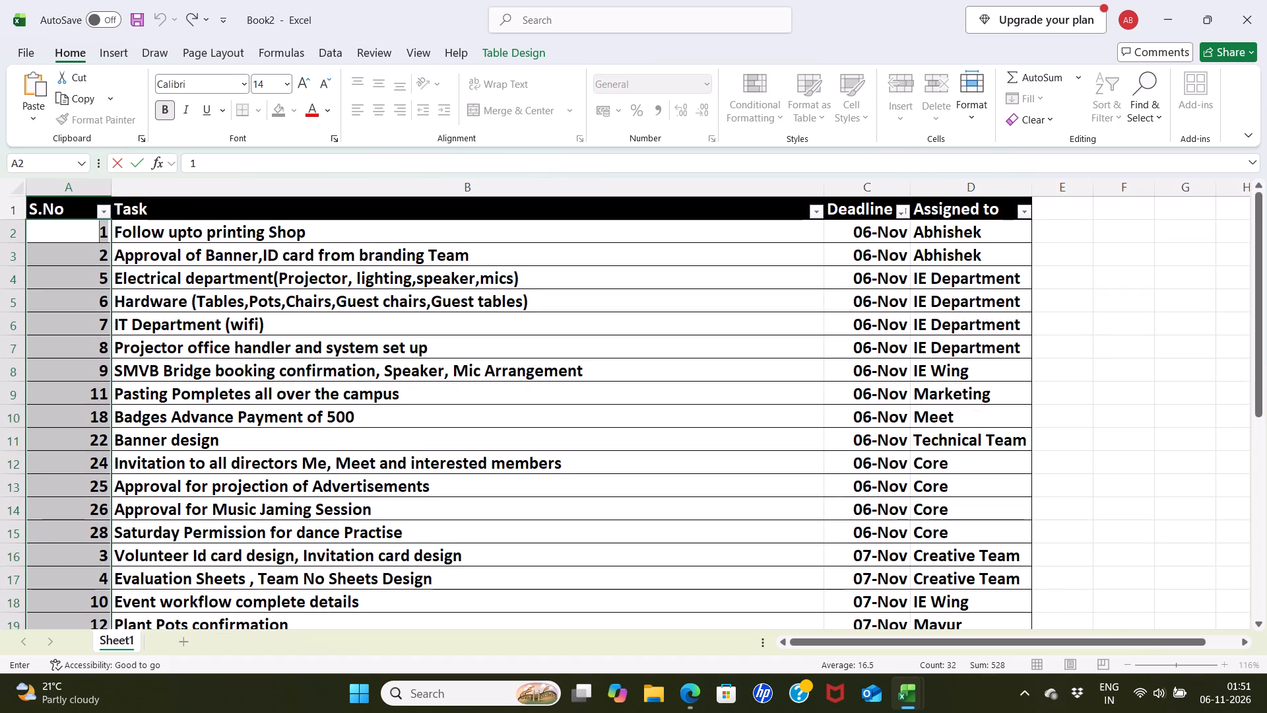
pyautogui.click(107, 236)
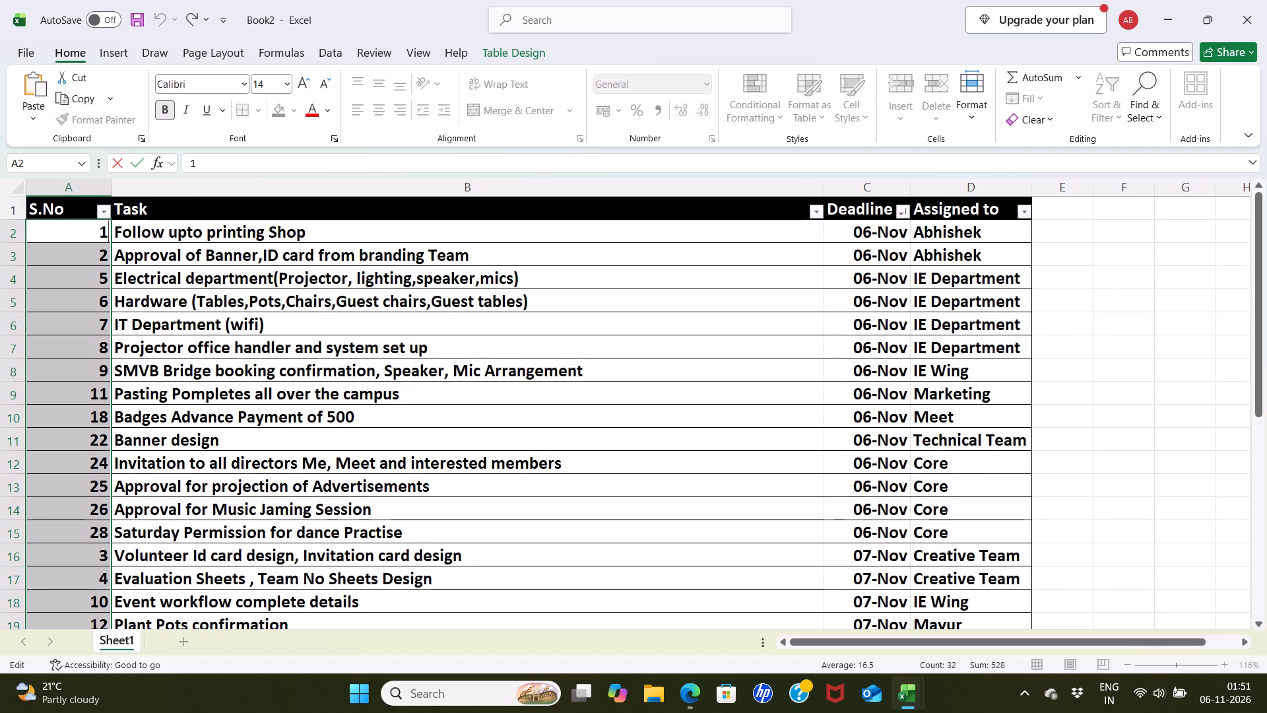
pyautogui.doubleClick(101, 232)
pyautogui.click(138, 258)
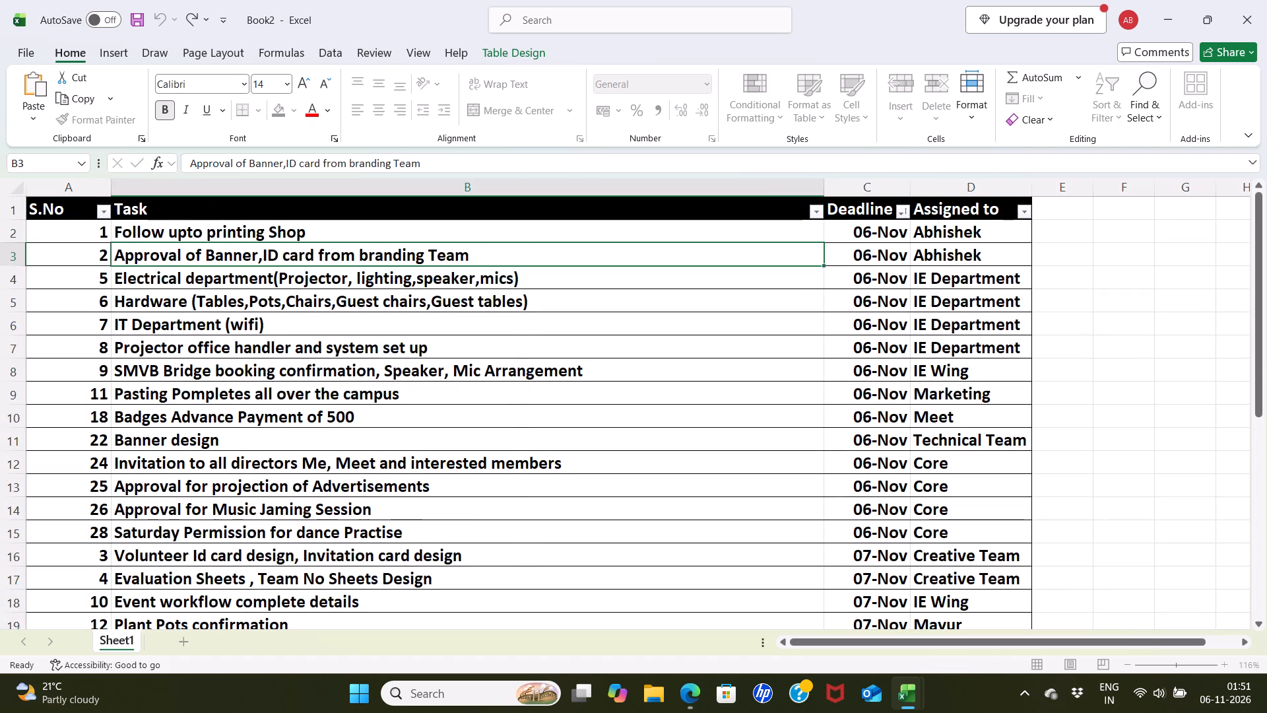
# Renumber the S.No column sequentially by filling the 1 in cell A2 down through A33 as a series.
pyautogui.moveTo(92, 229); pyautogui.dragTo(108, 242)
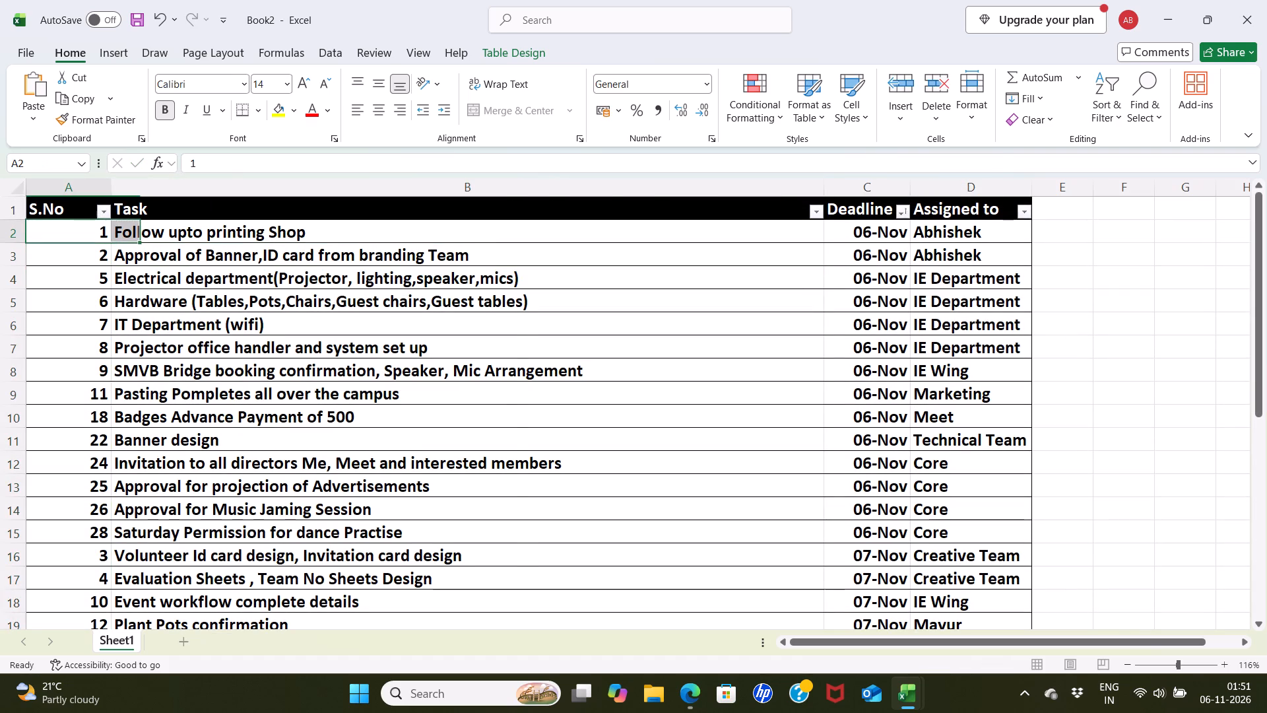
pyautogui.moveTo(108, 242); pyautogui.dragTo(100, 238)
pyautogui.click(100, 238)
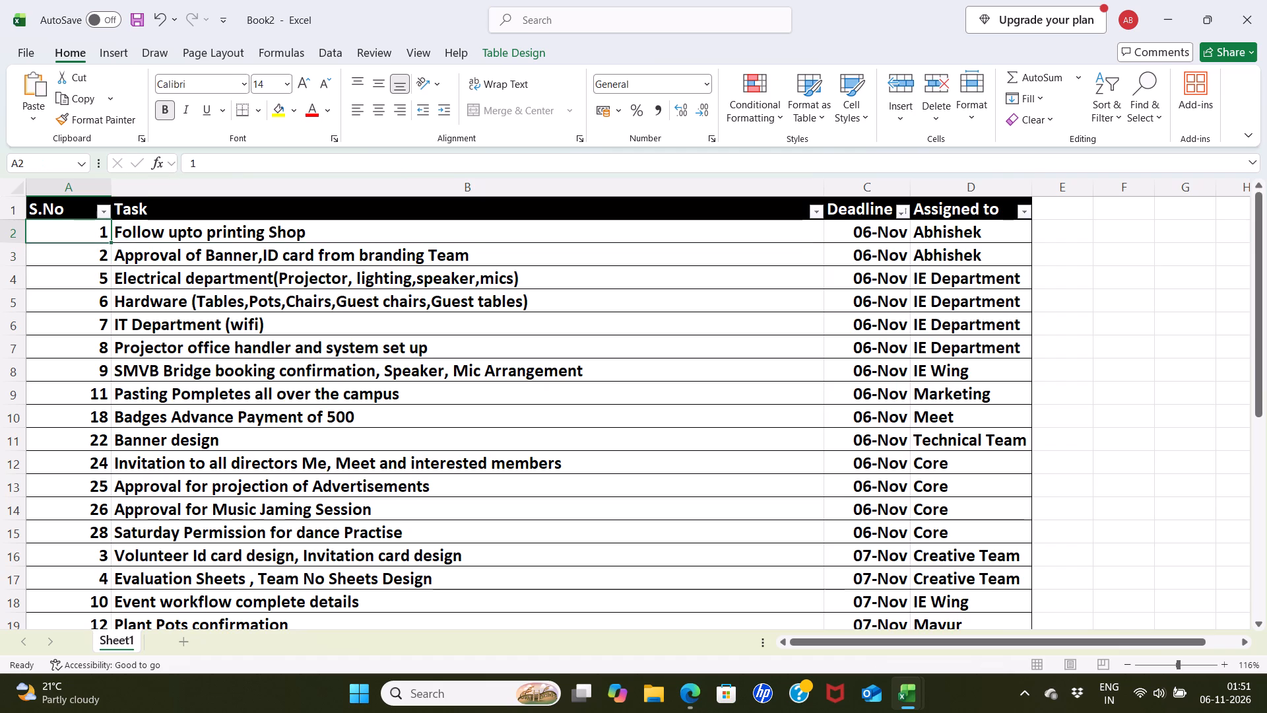
pyautogui.moveTo(110, 243); pyautogui.dragTo(108, 609)
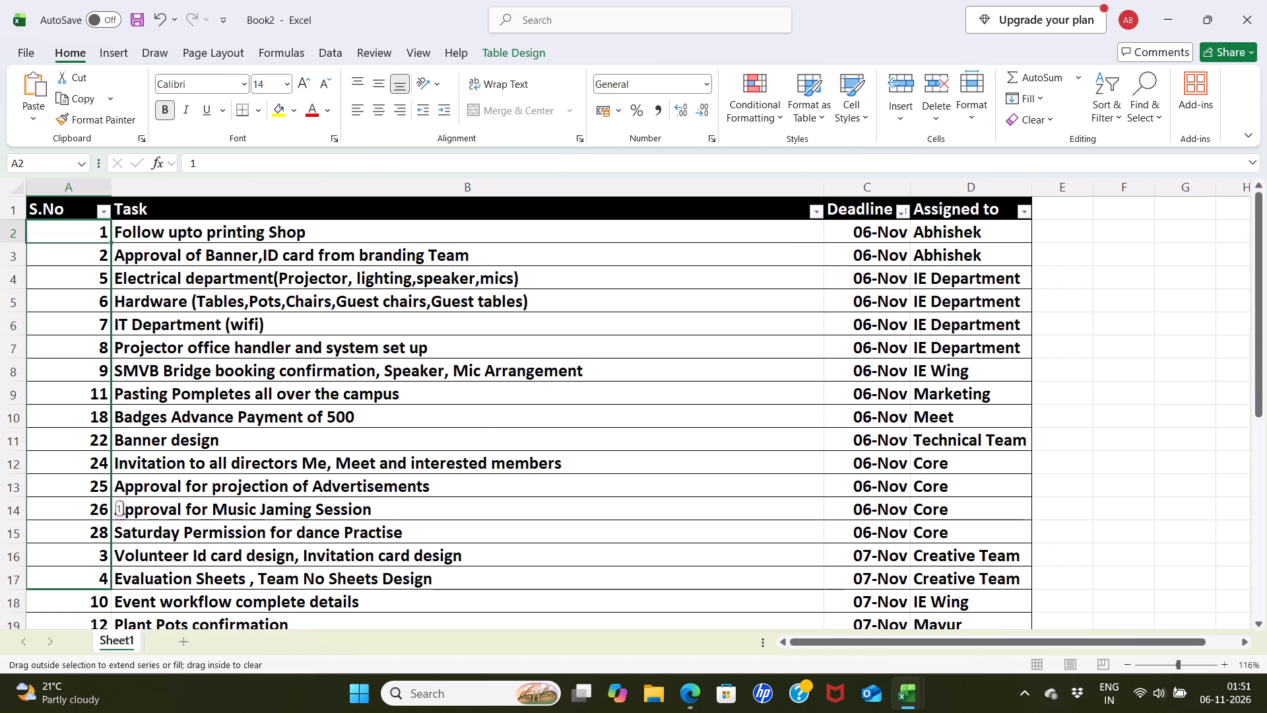
pyautogui.moveTo(108, 609); pyautogui.dragTo(102, 582)
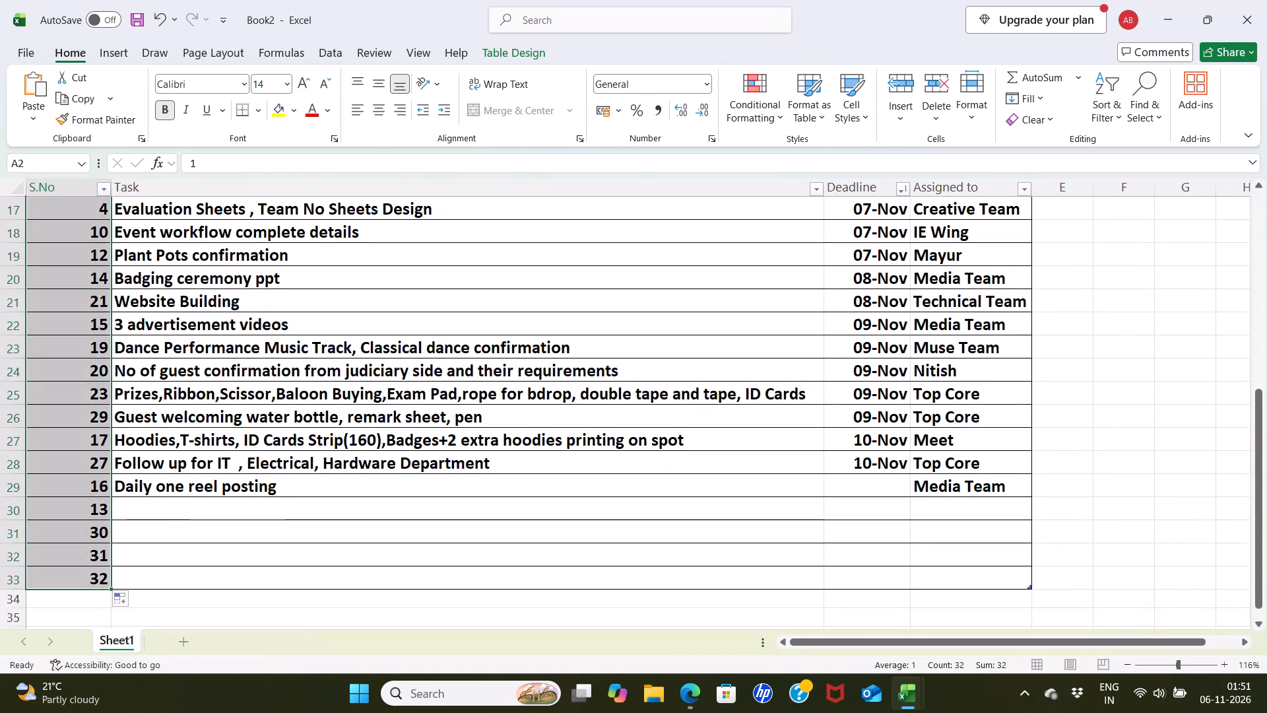
pyautogui.click(135, 595)
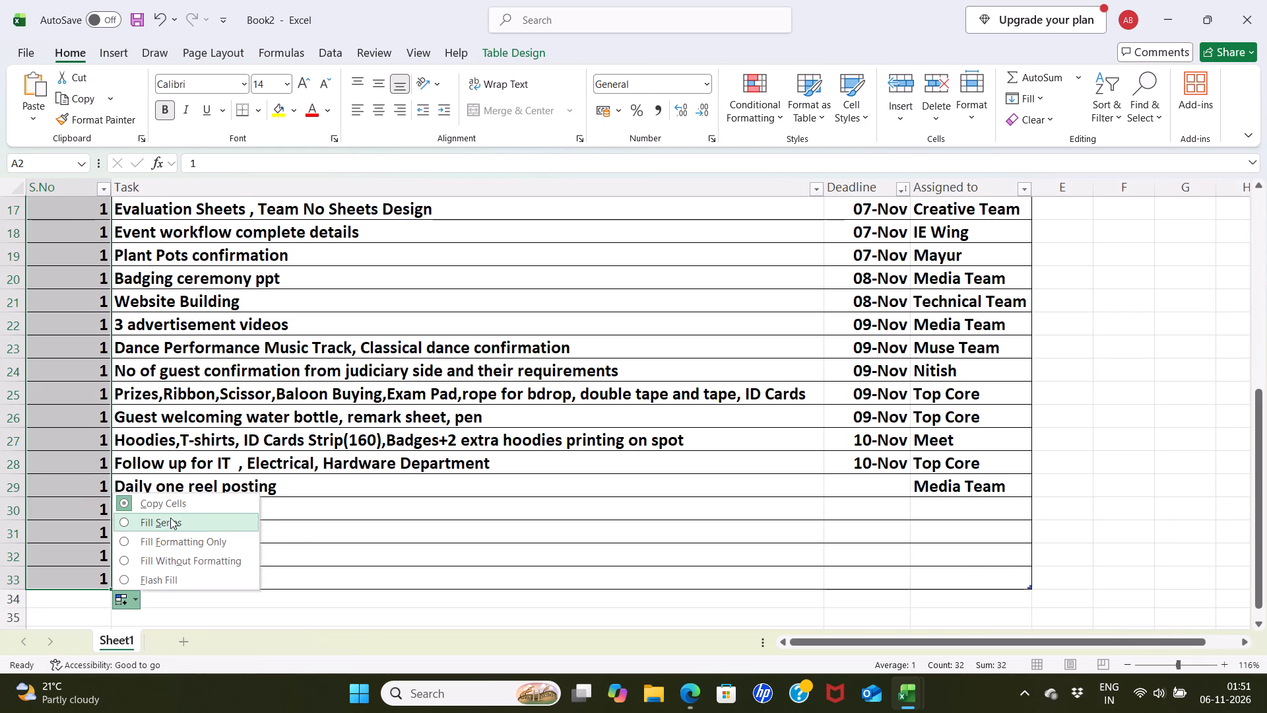
pyautogui.click(170, 518)
# Add a Priority column to the task table by entering the header Priority in cell E1.
pyautogui.scroll(1, 430, 403)
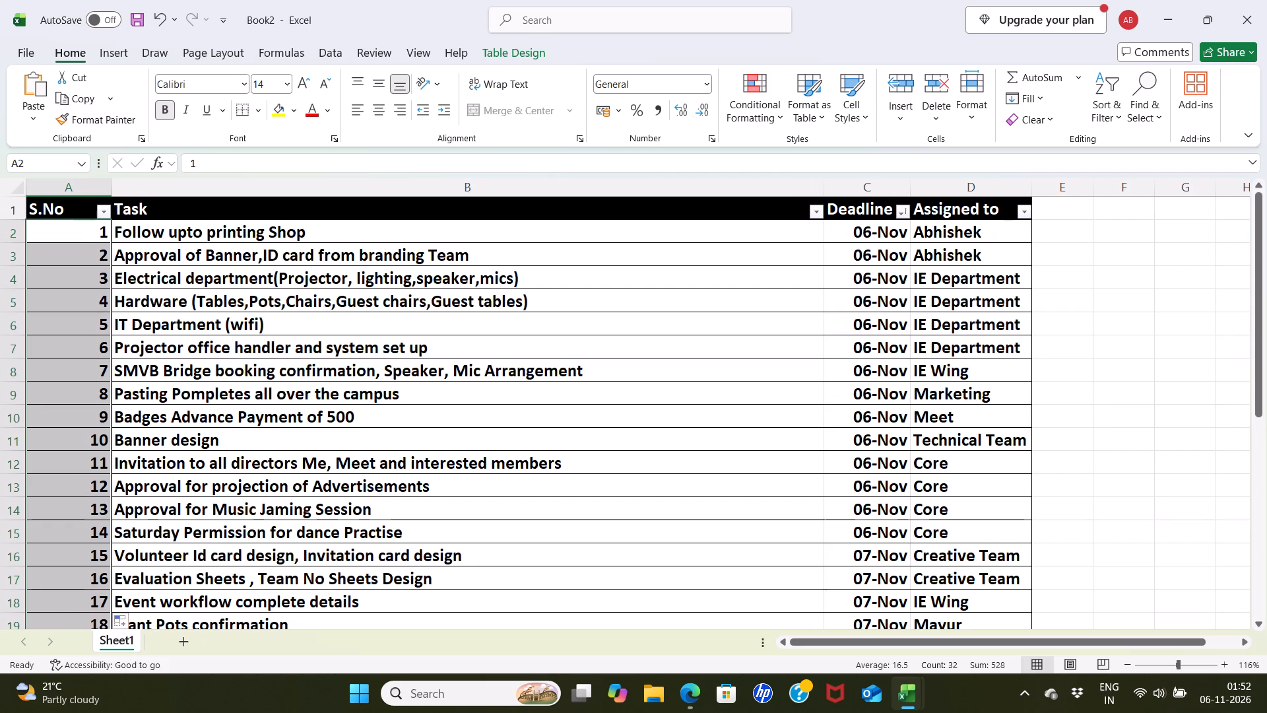
pyautogui.doubleClick(1060, 209)
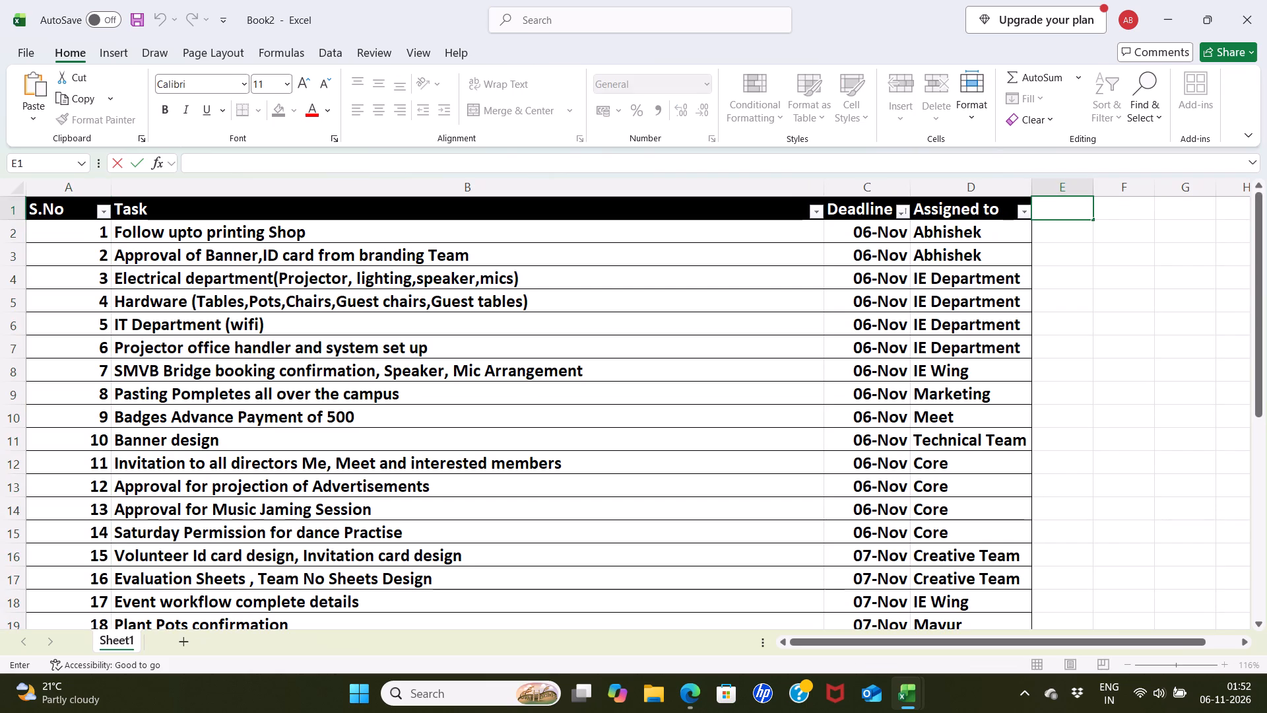
pyautogui.hotkey('shift', 'p')
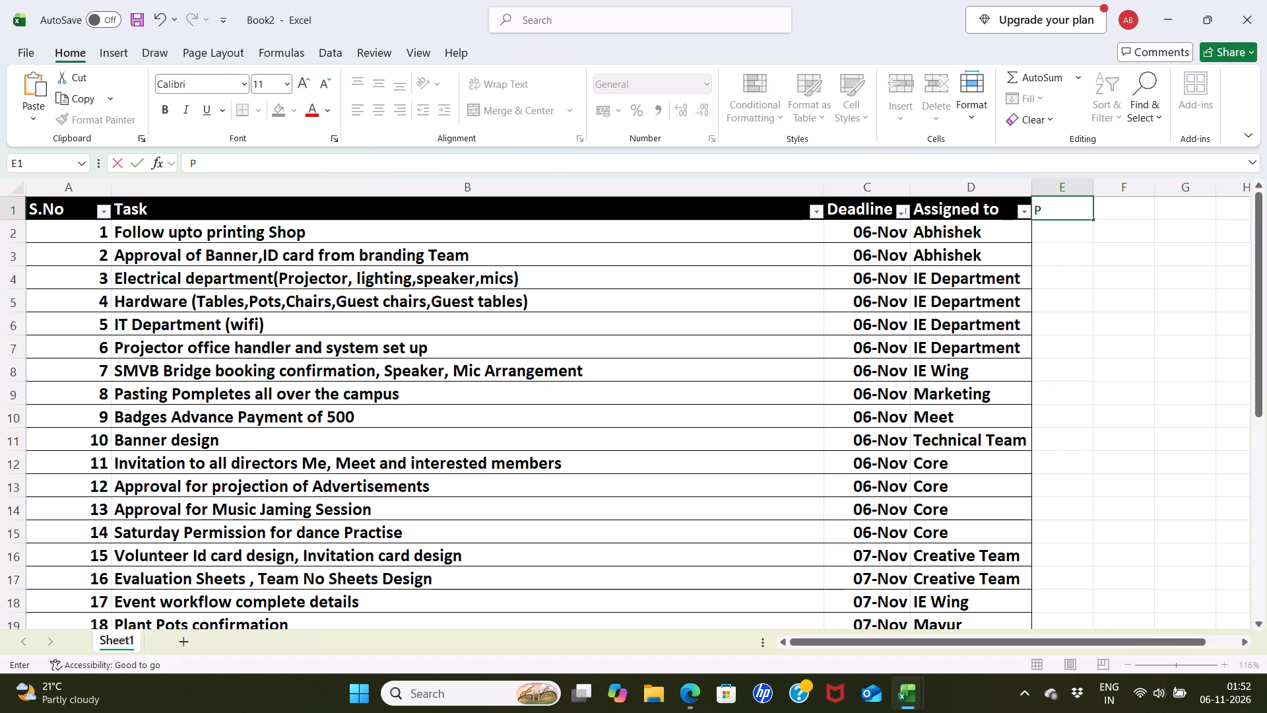
pyautogui.write('rio')
pyautogui.moveTo(1031, 199); pyautogui.dragTo(1073, 194)
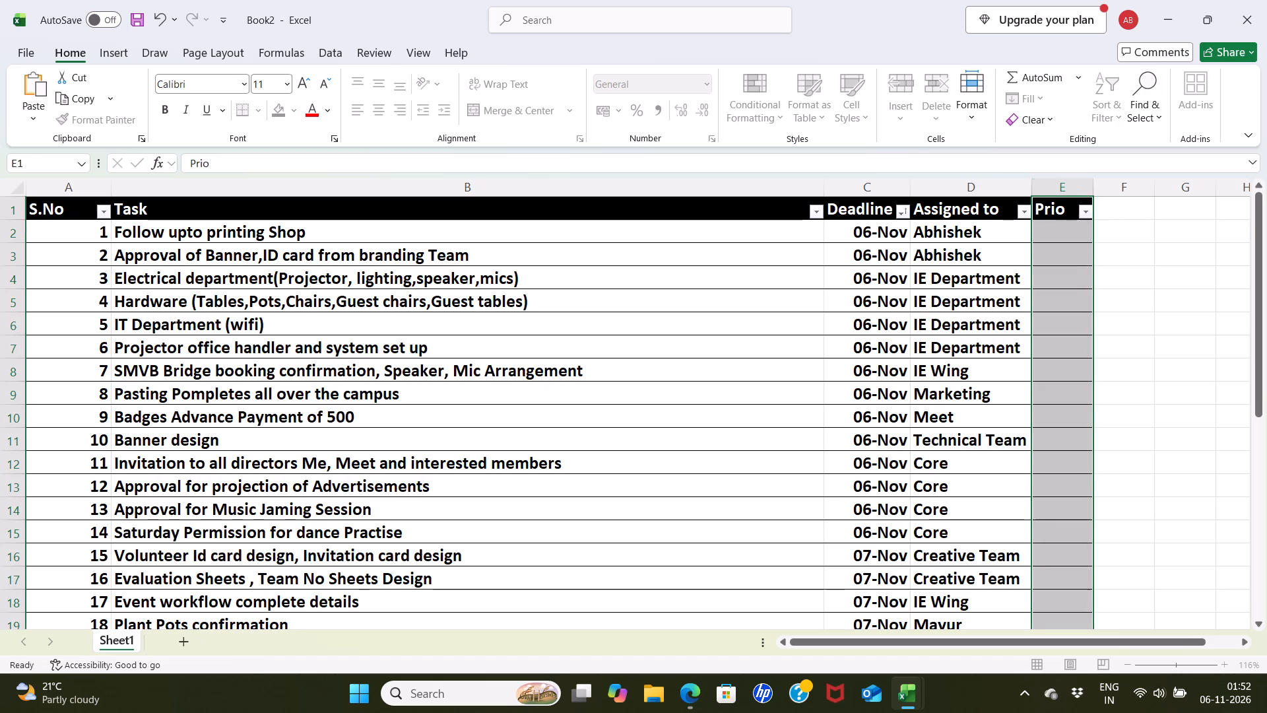
pyautogui.doubleClick(1068, 209)
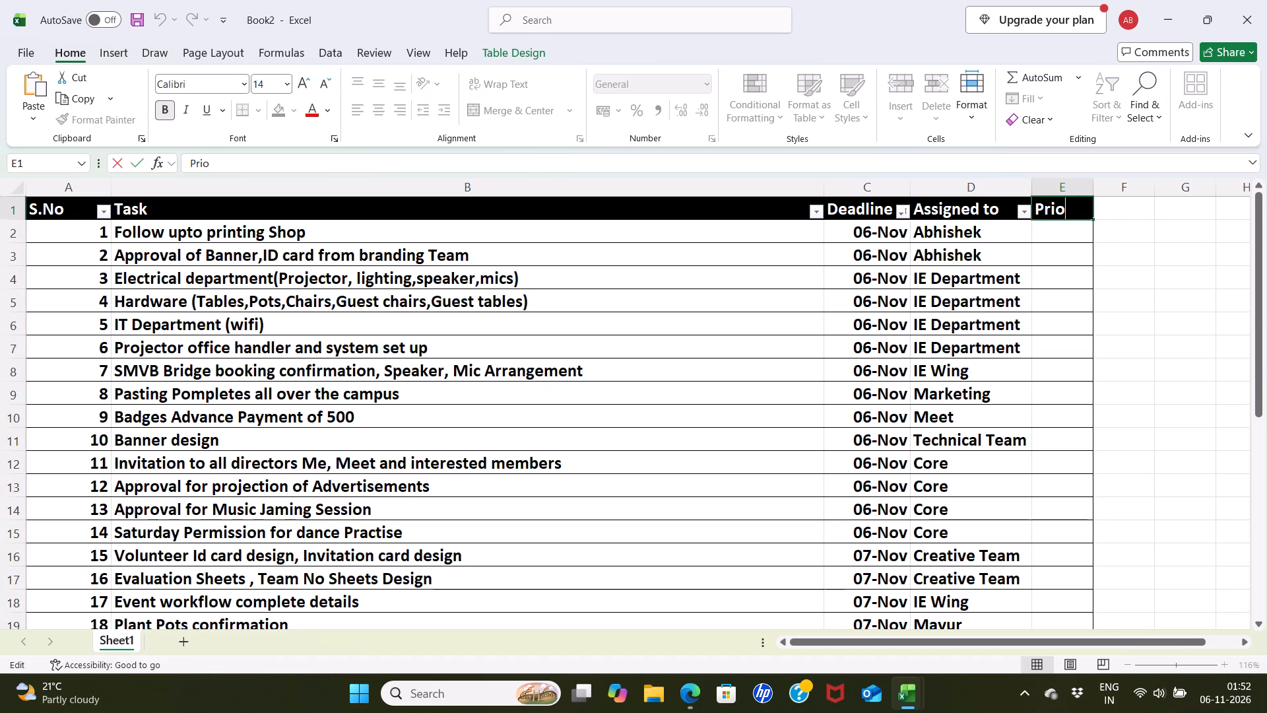
pyautogui.write('rity')
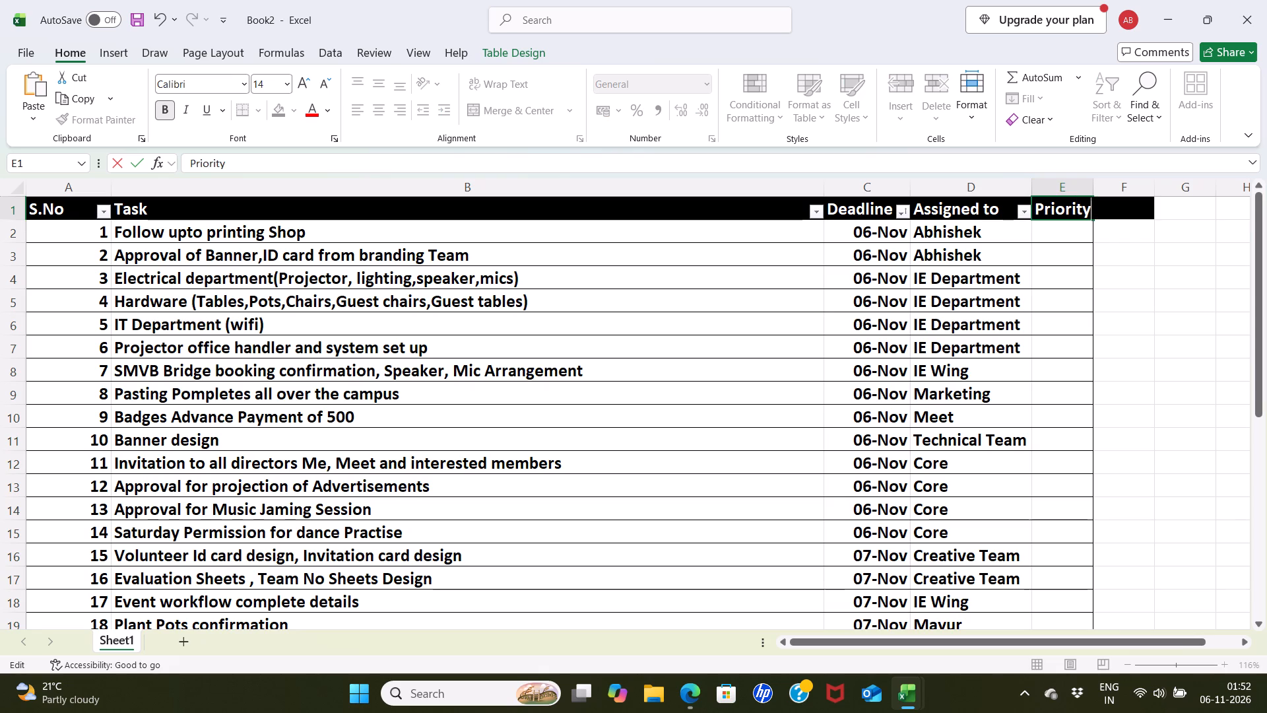
# Enter High as the priority in cell E2 and Very High in cell E3 for the first two tasks.
pyautogui.doubleClick(1074, 236)
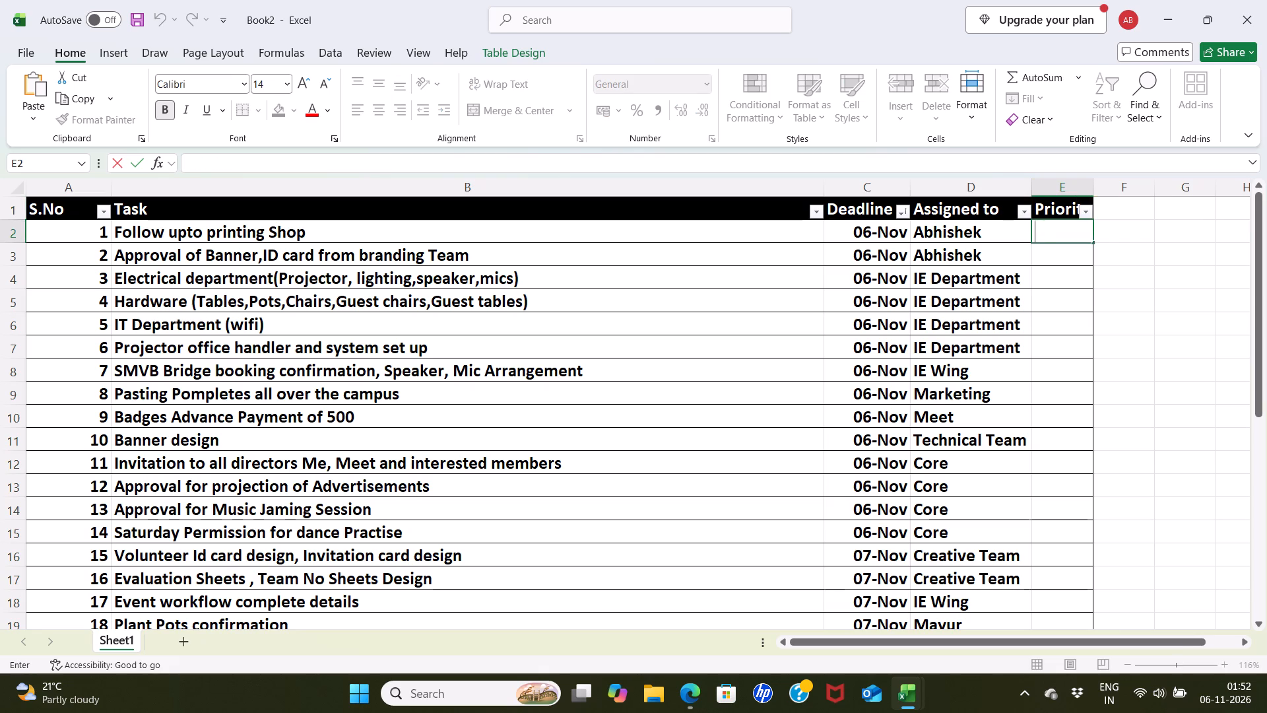
pyautogui.write('Hi')
pyautogui.write('gh')
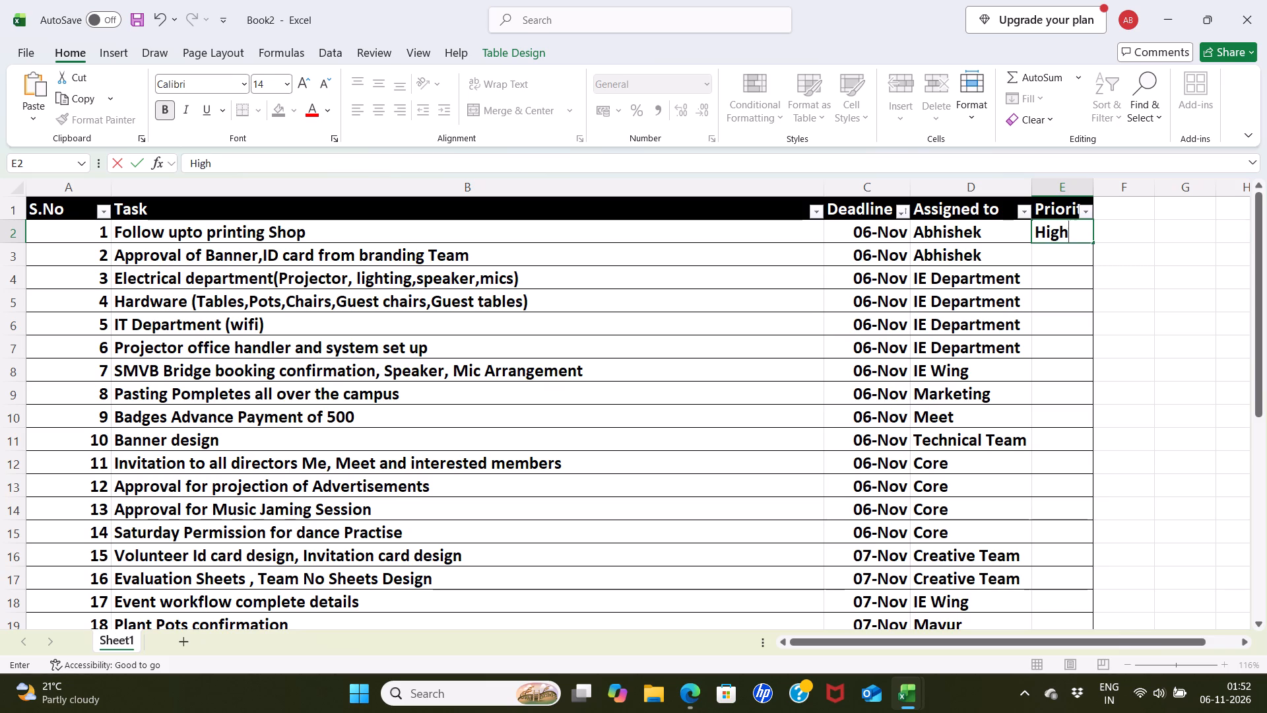
pyautogui.doubleClick(1041, 249)
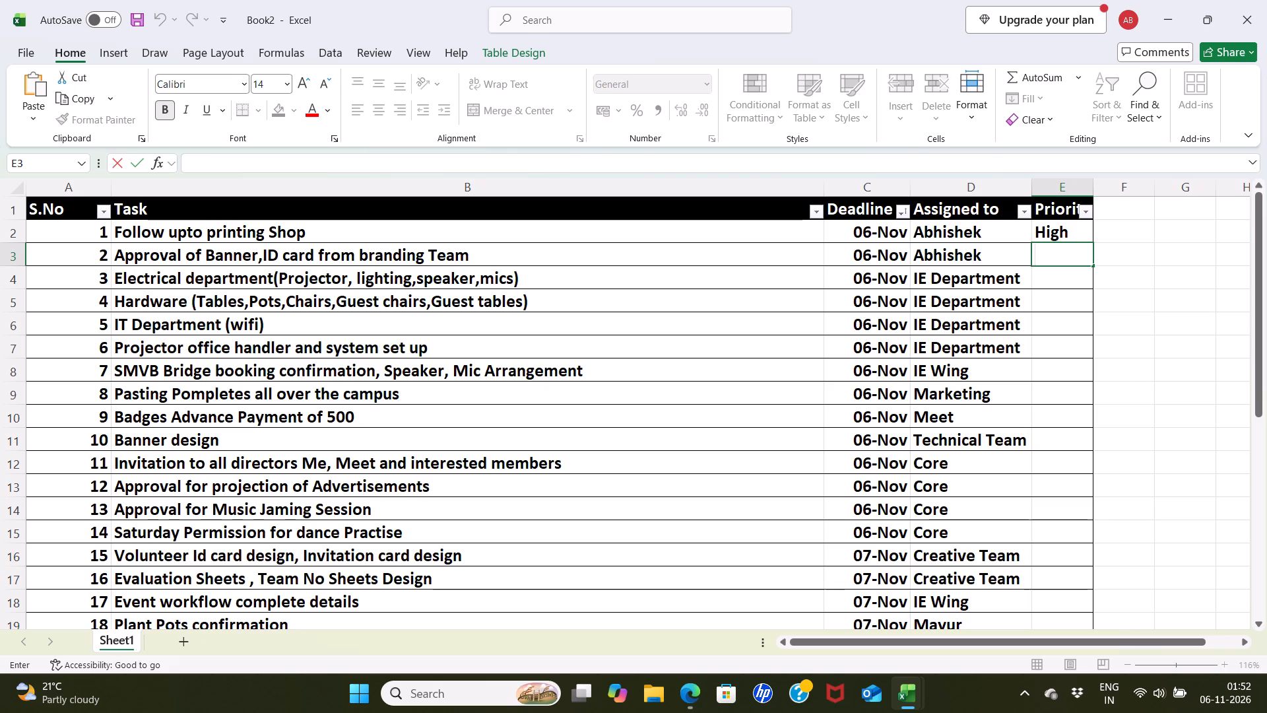
pyautogui.write('Very')
pyautogui.press('space')
pyautogui.write('High')
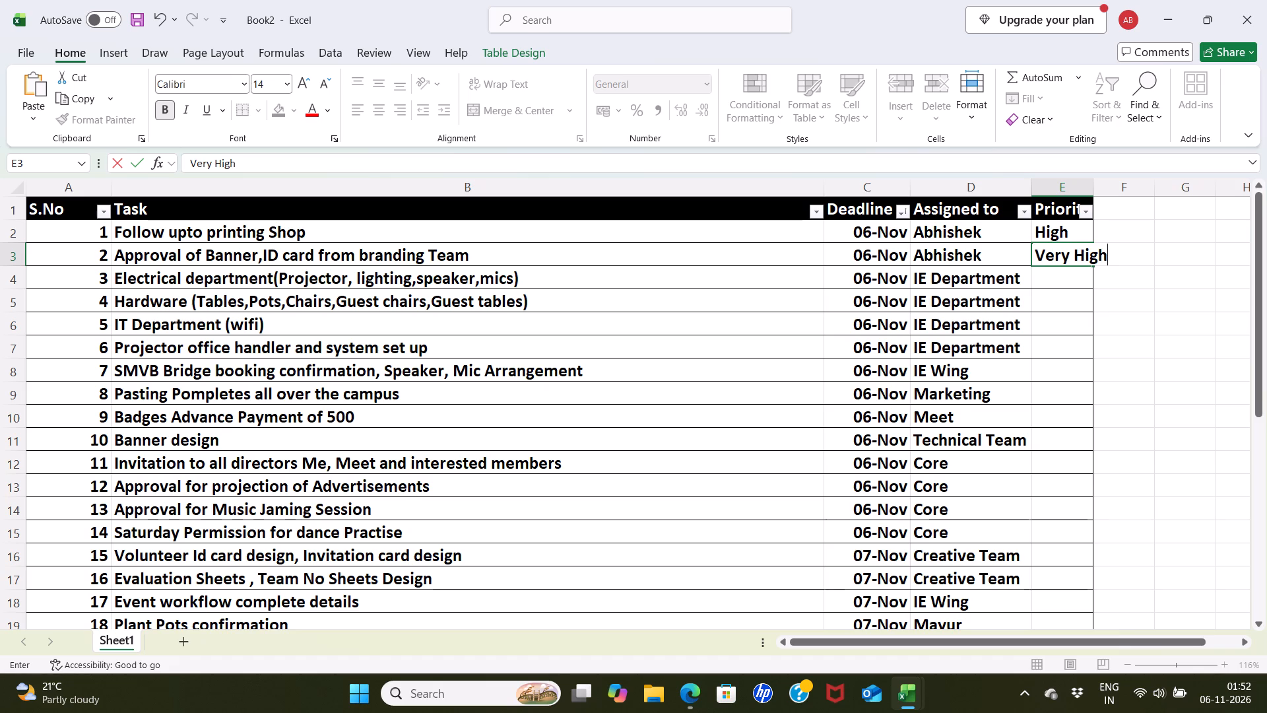
# Auto-fit the width of the Priority column to its contents.
pyautogui.doubleClick(1090, 192)
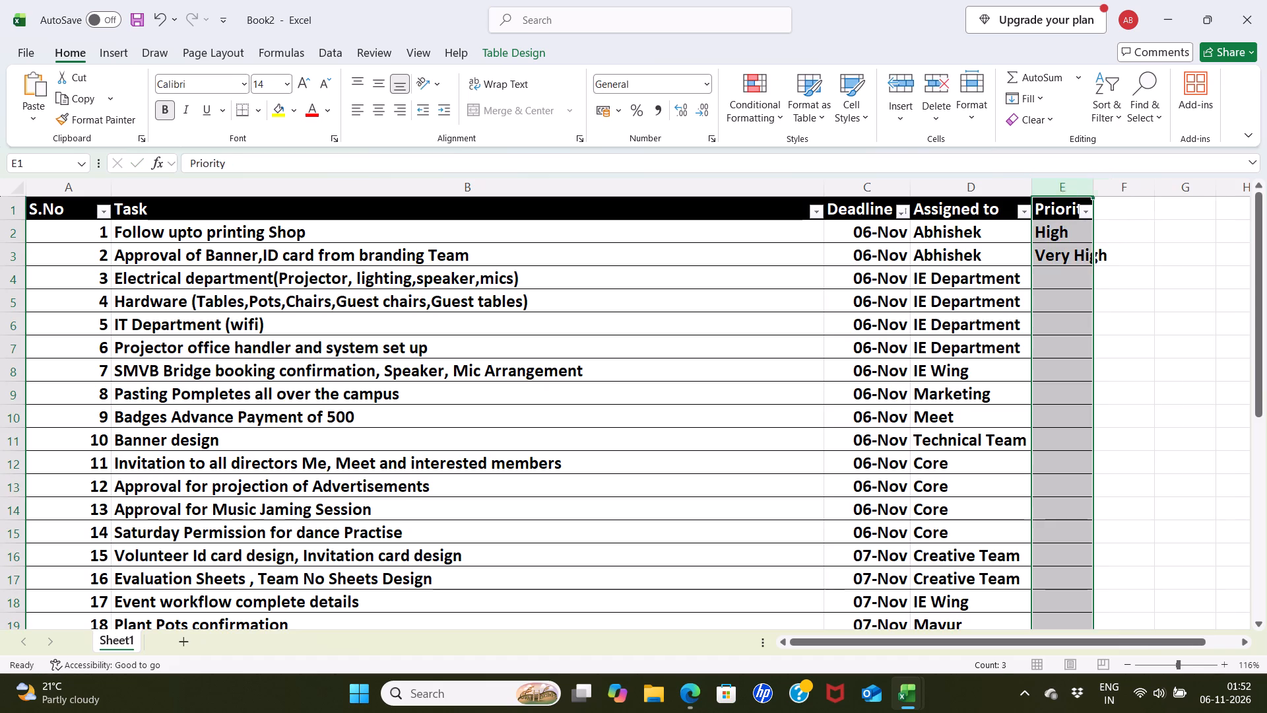
# Enter High as the priority for the four IE Department tasks in cells E4 through E7.
pyautogui.doubleClick(1066, 277)
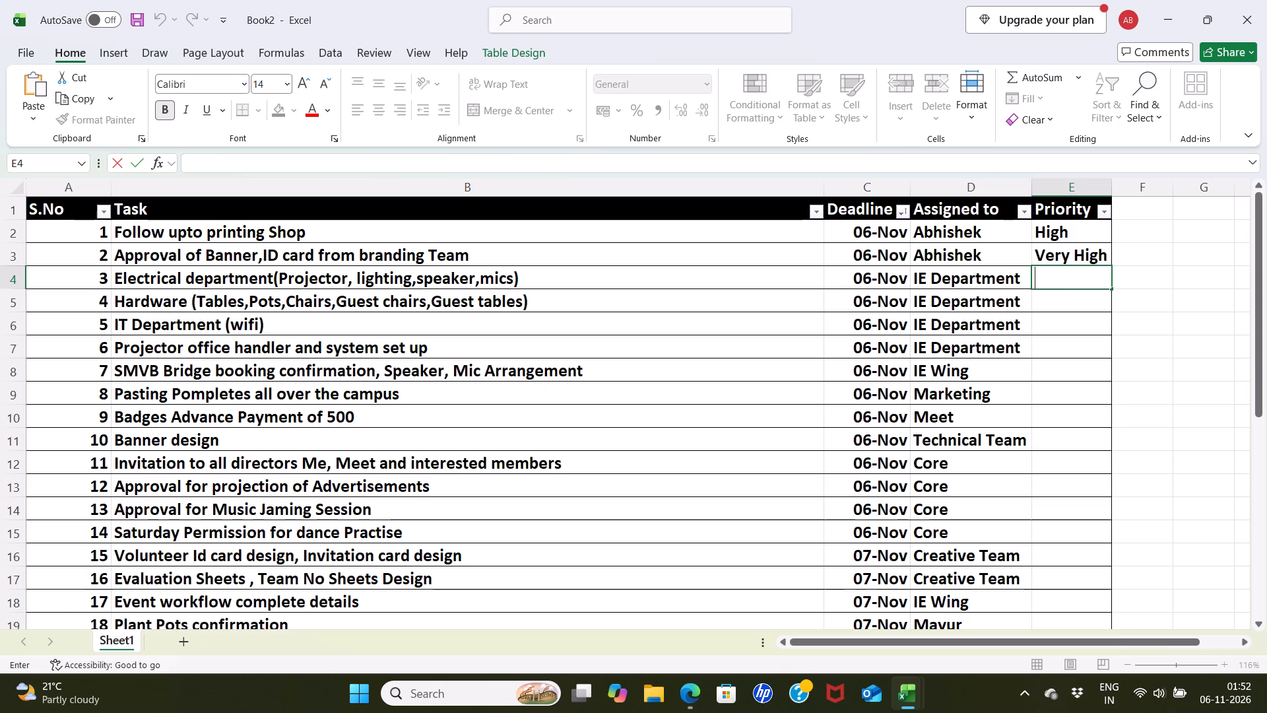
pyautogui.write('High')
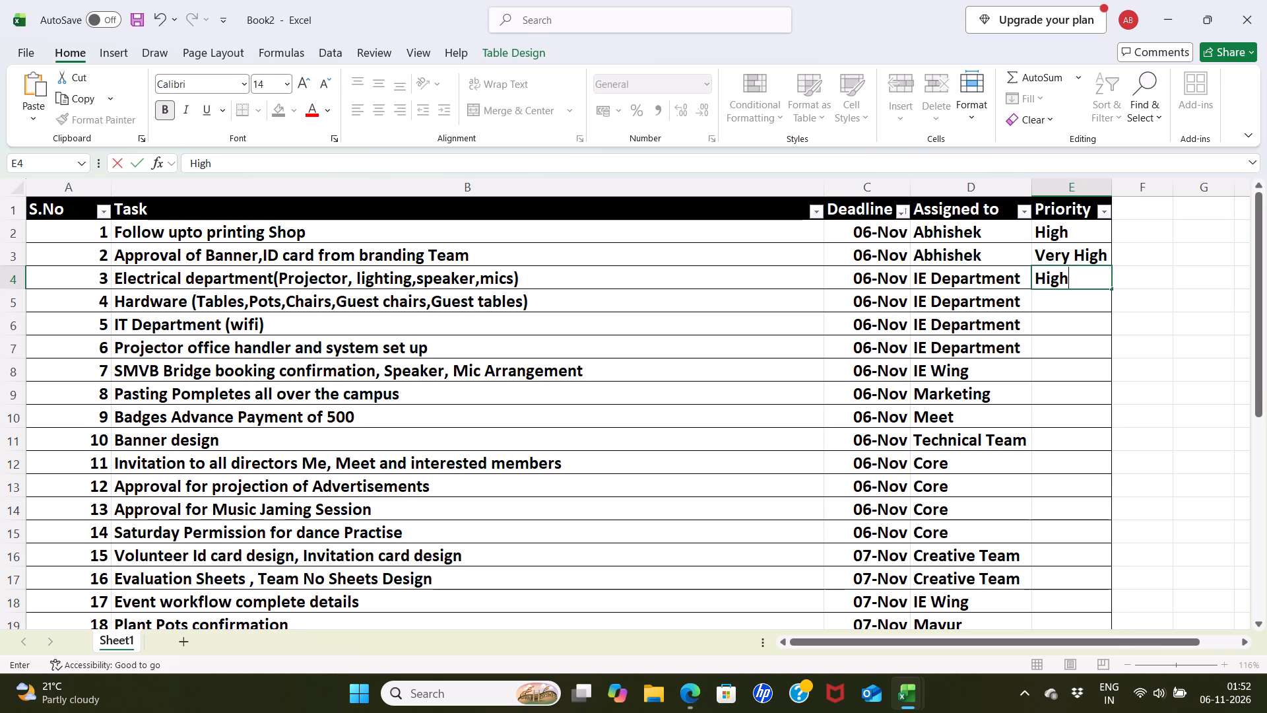
pyautogui.doubleClick(1078, 301)
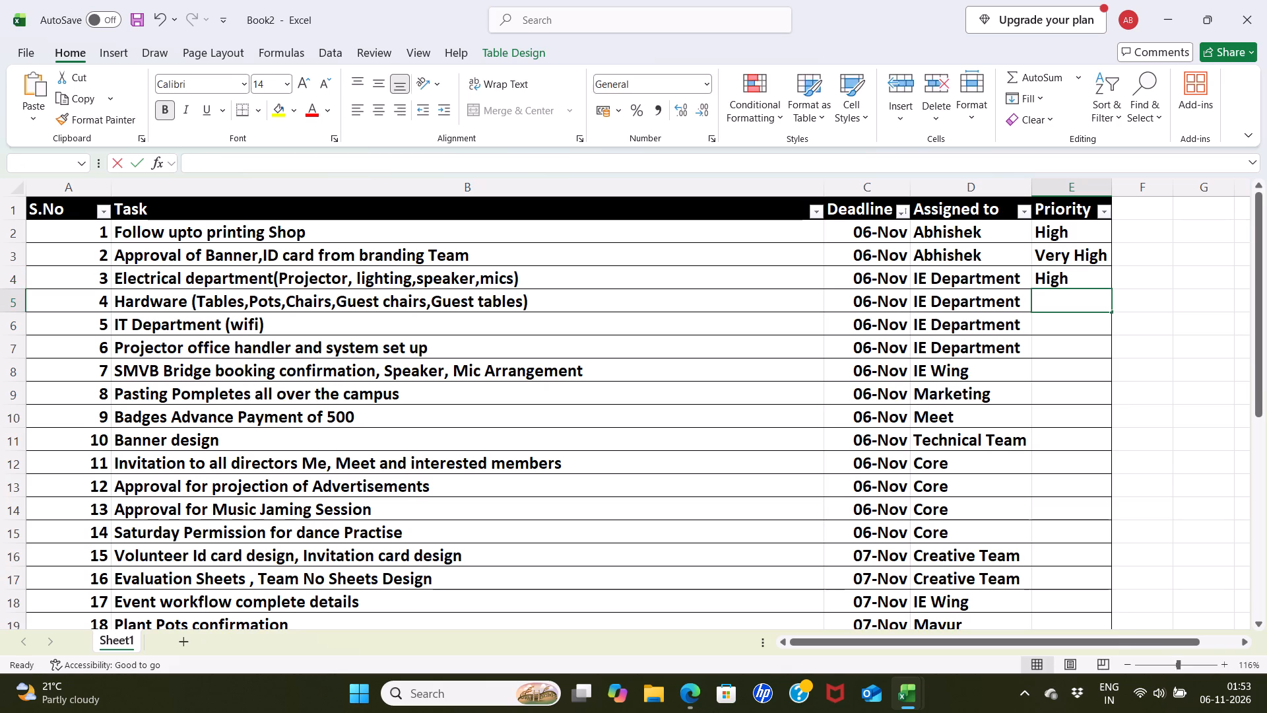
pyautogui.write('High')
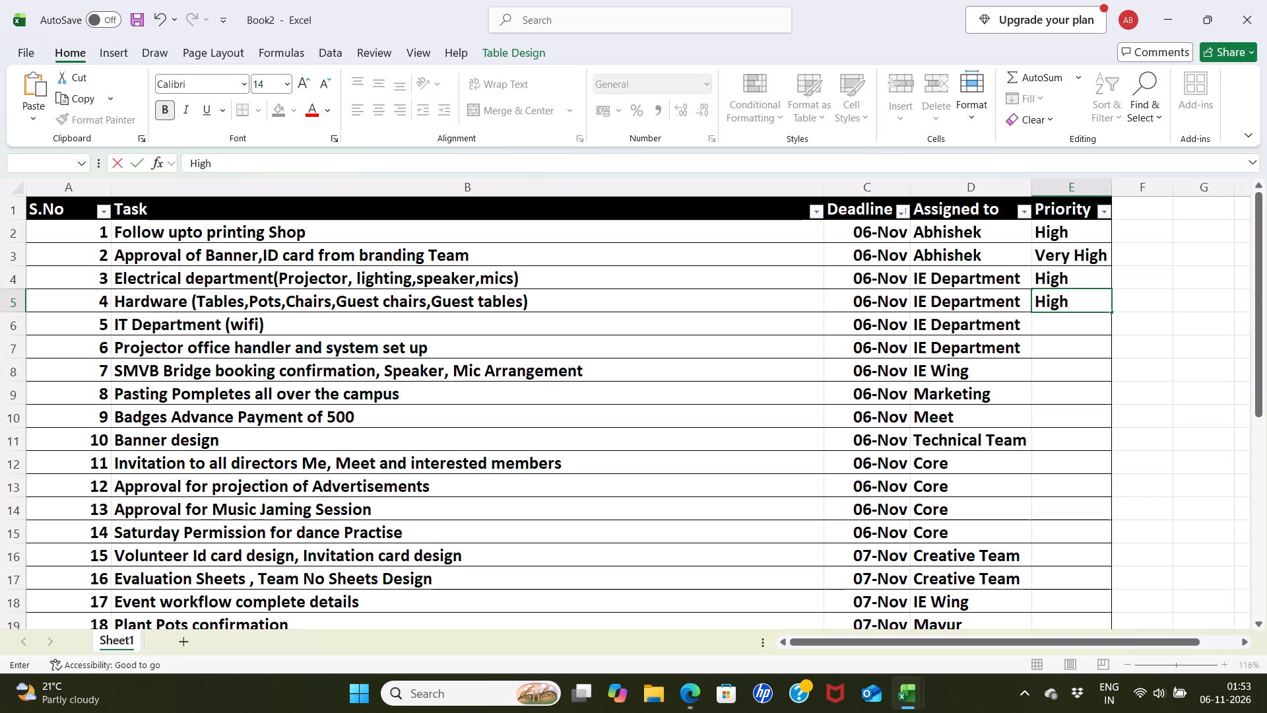
pyautogui.doubleClick(1055, 327)
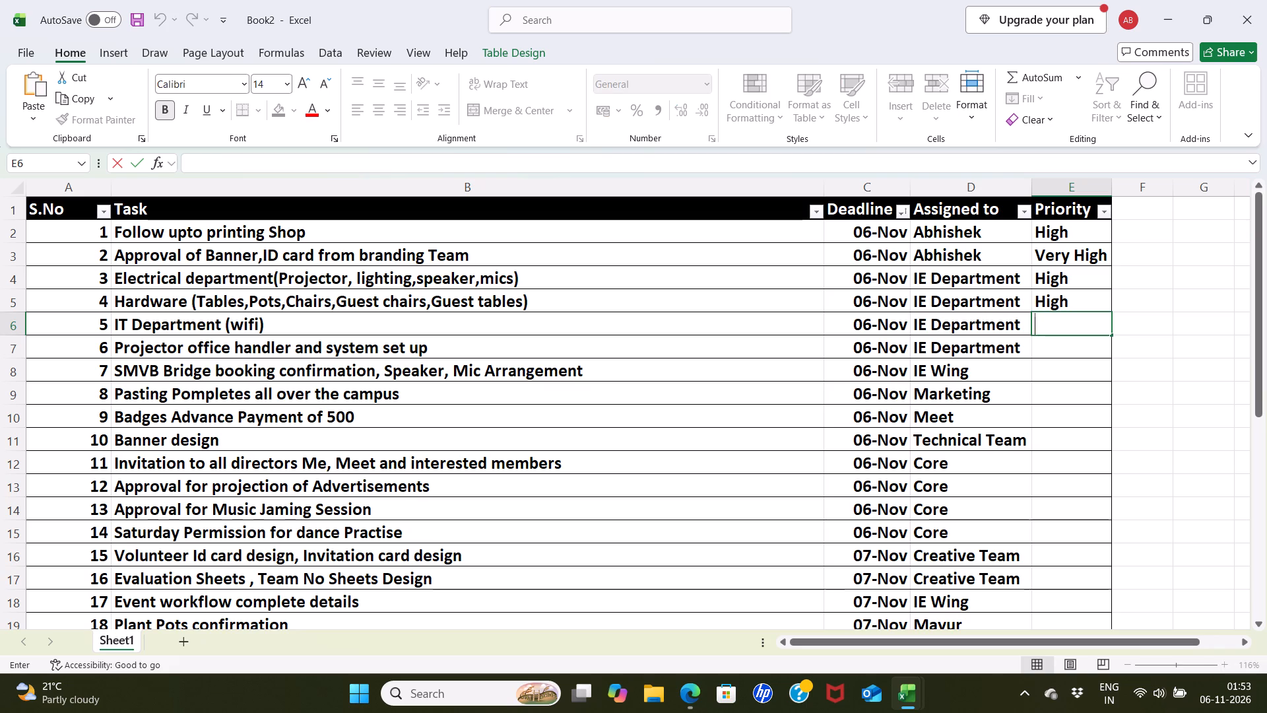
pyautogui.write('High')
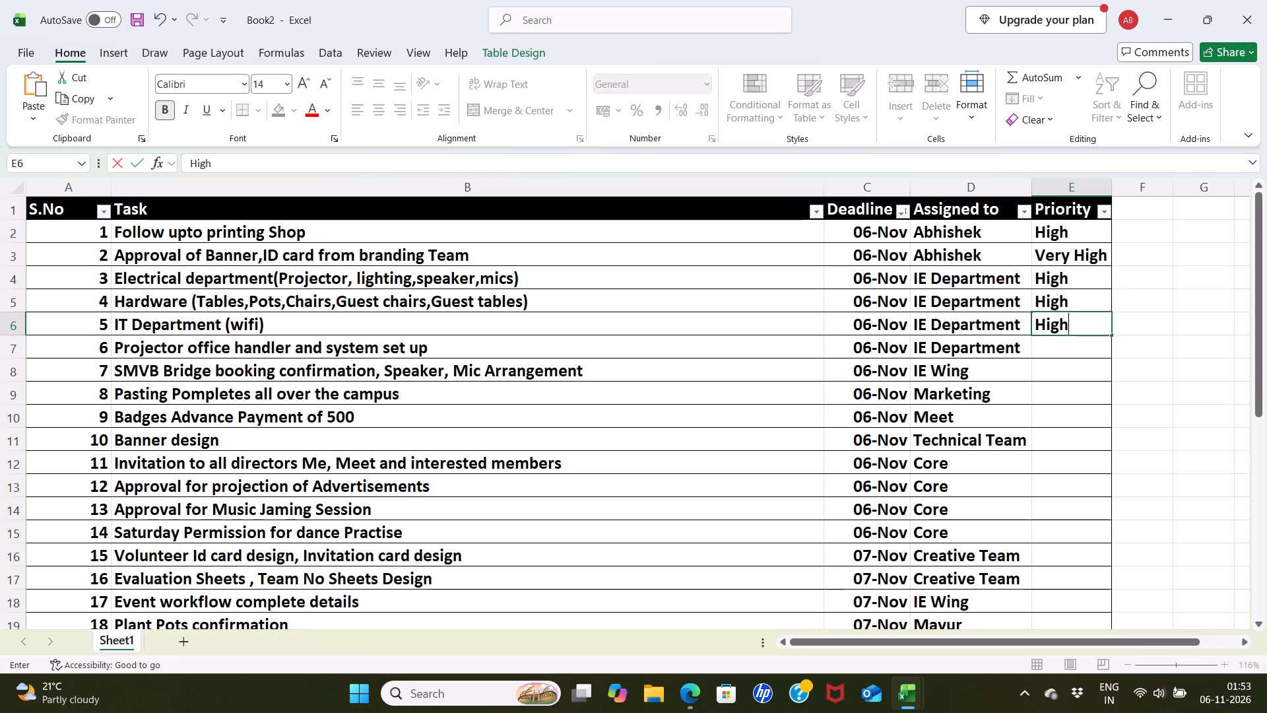
pyautogui.doubleClick(1053, 341)
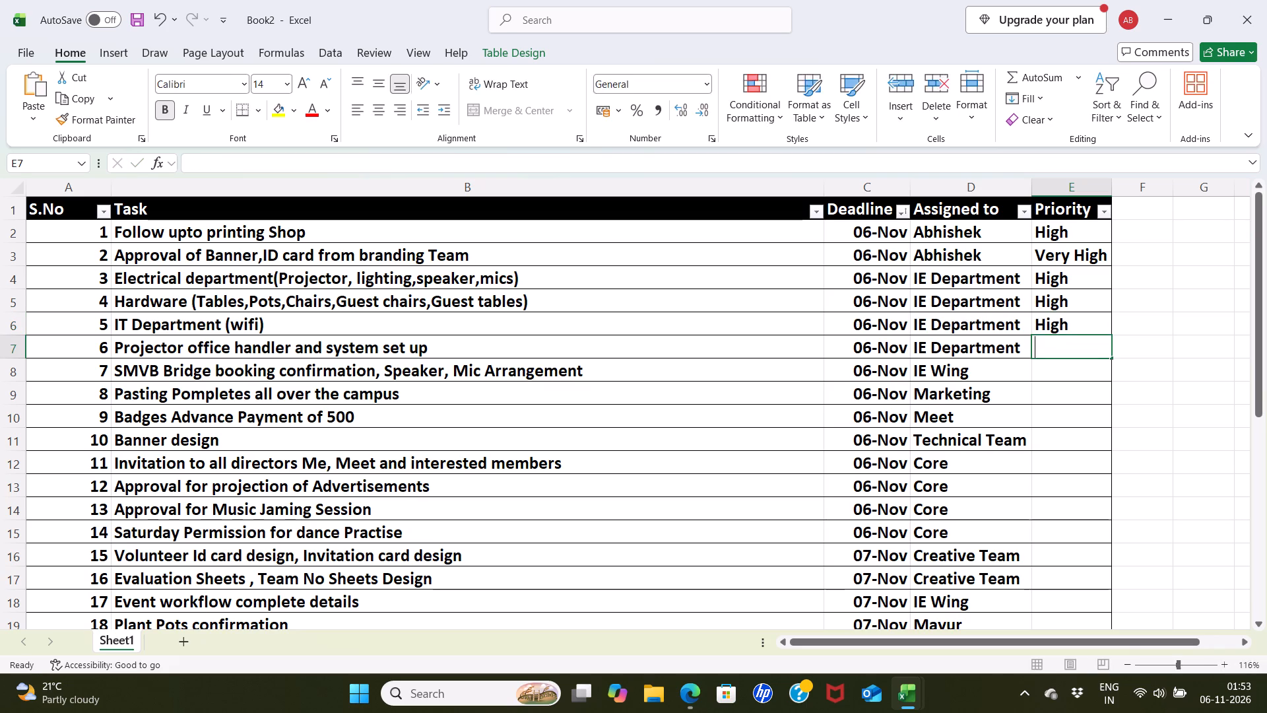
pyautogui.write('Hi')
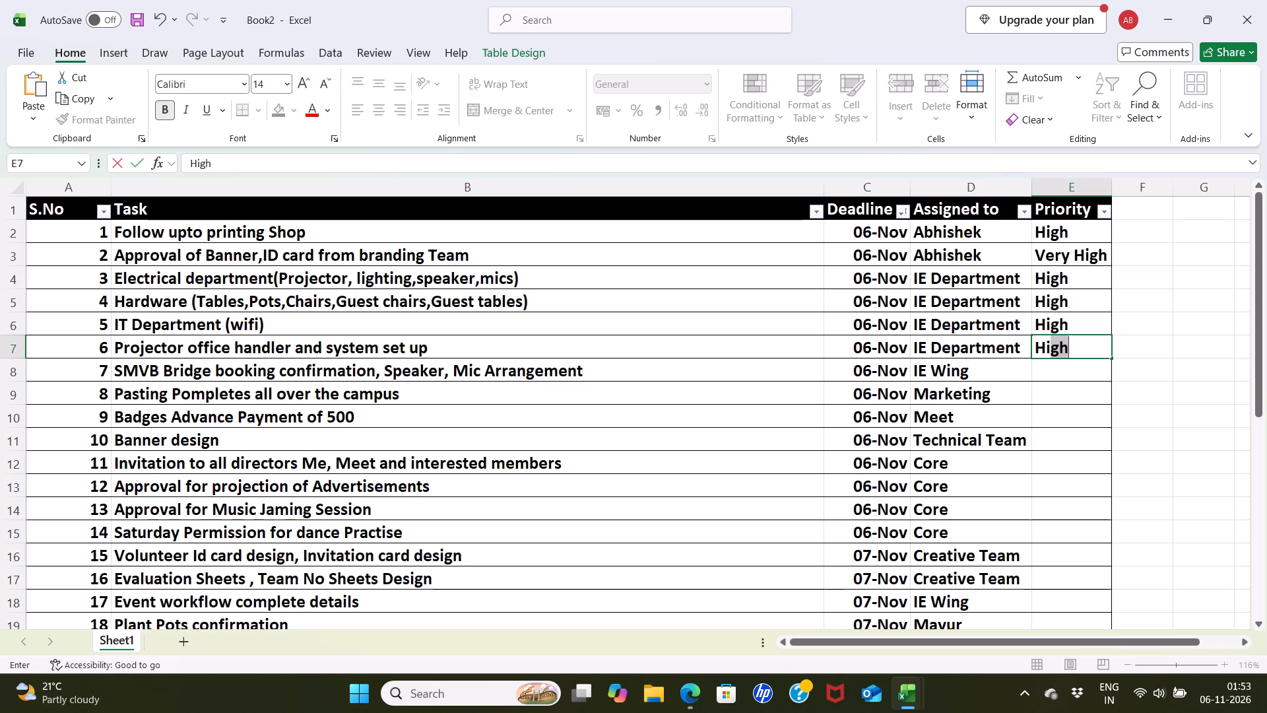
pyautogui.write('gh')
# Enter Very High as the priority for the SMVB Bridge booking confirmation task in cell E8.
pyautogui.doubleClick(1049, 366)
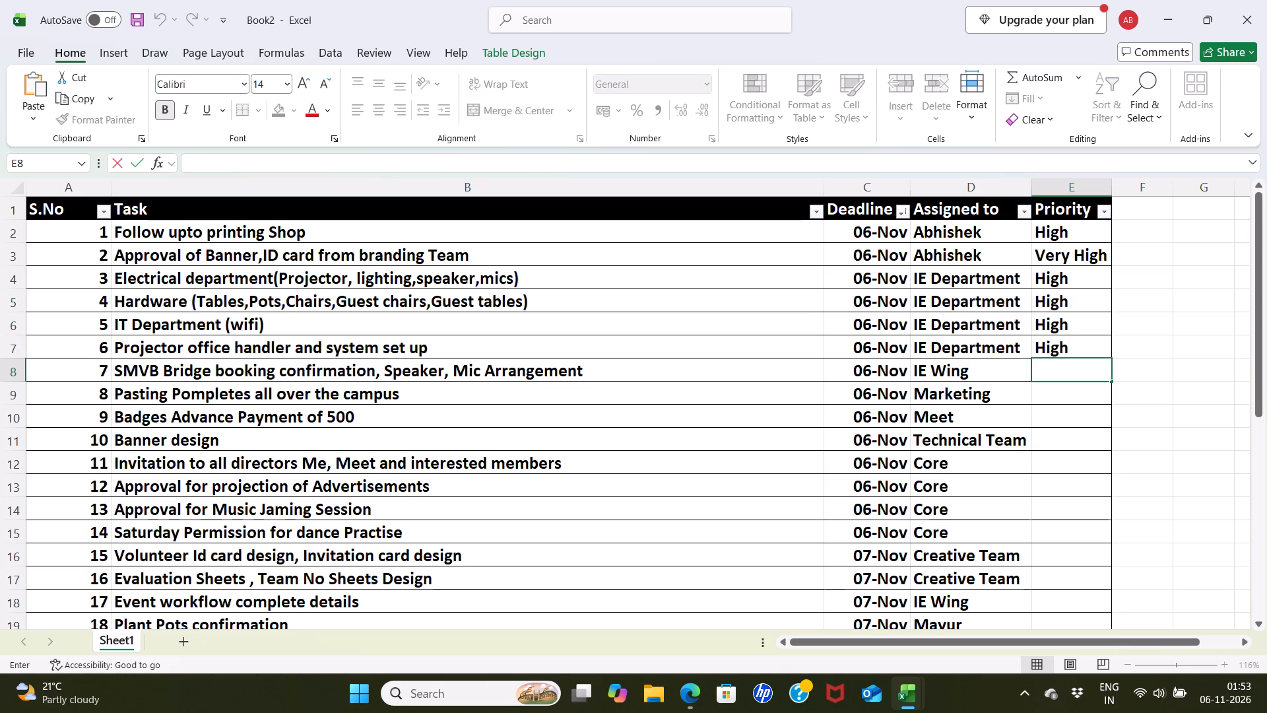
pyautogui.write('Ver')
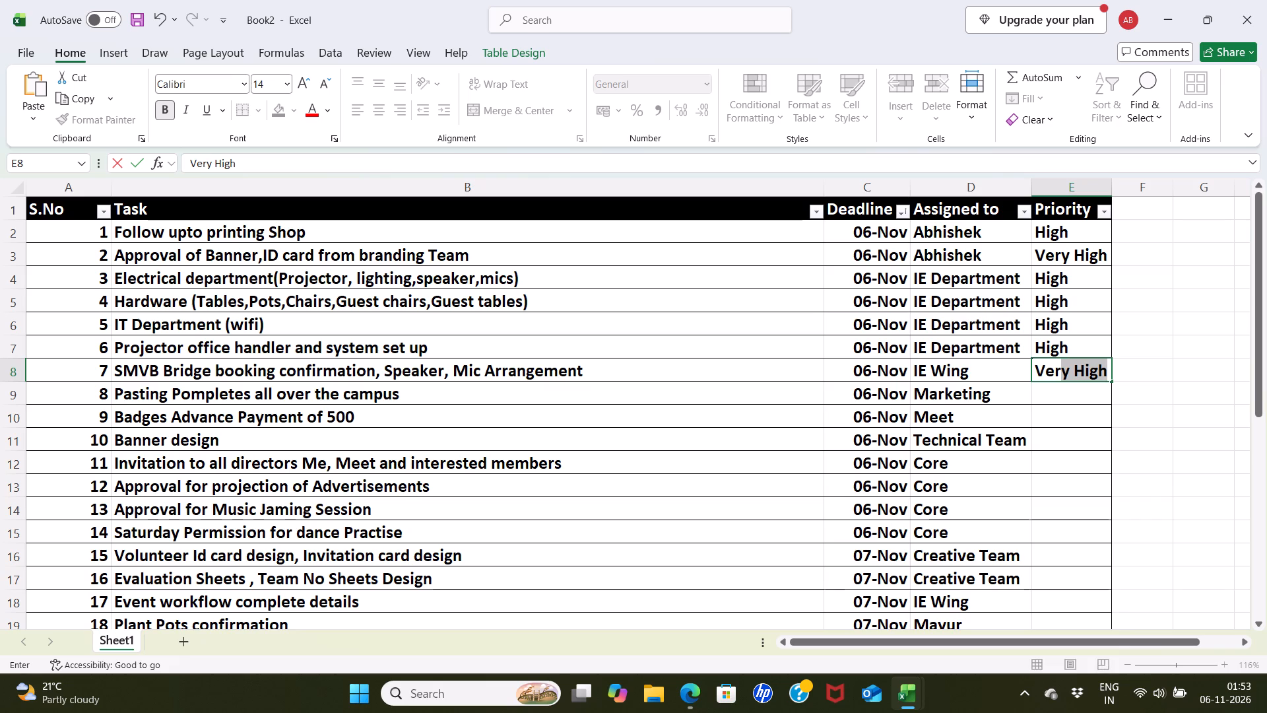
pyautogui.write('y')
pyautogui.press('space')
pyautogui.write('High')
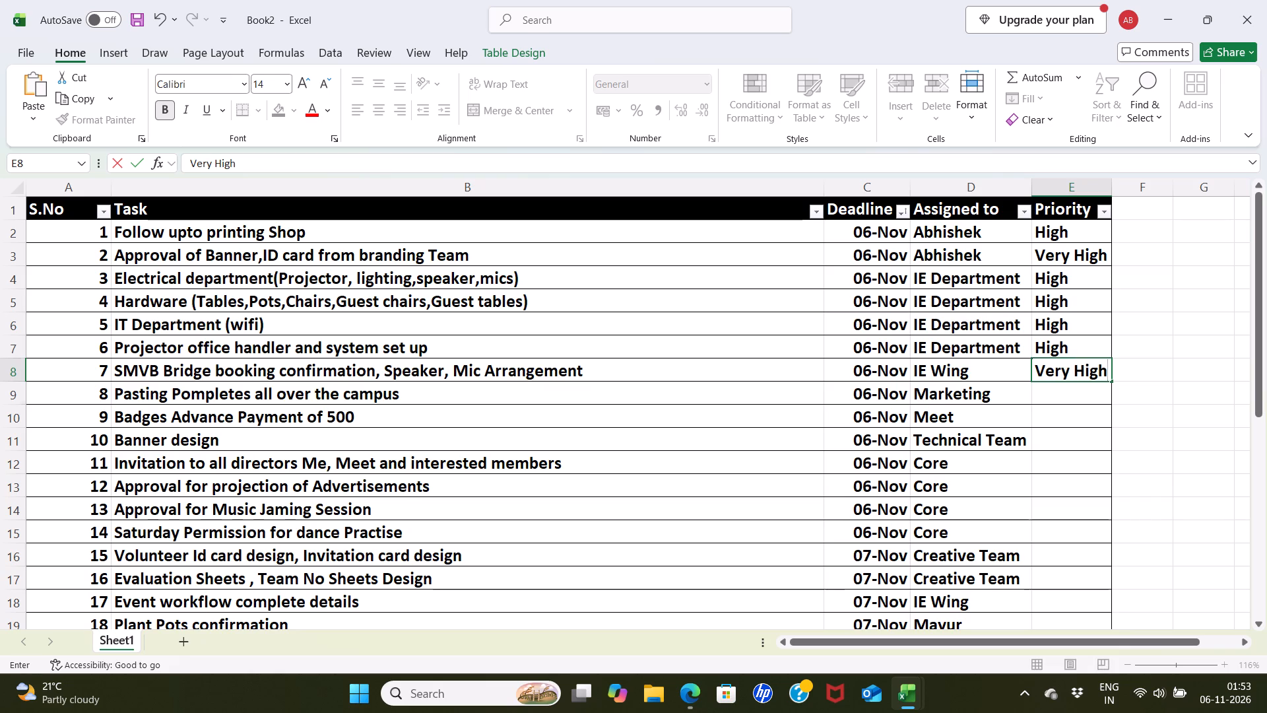
# Enter Medium as the priority for the Marketing task in cell E9.
pyautogui.click(1053, 397)
pyautogui.doubleClick(1053, 397)
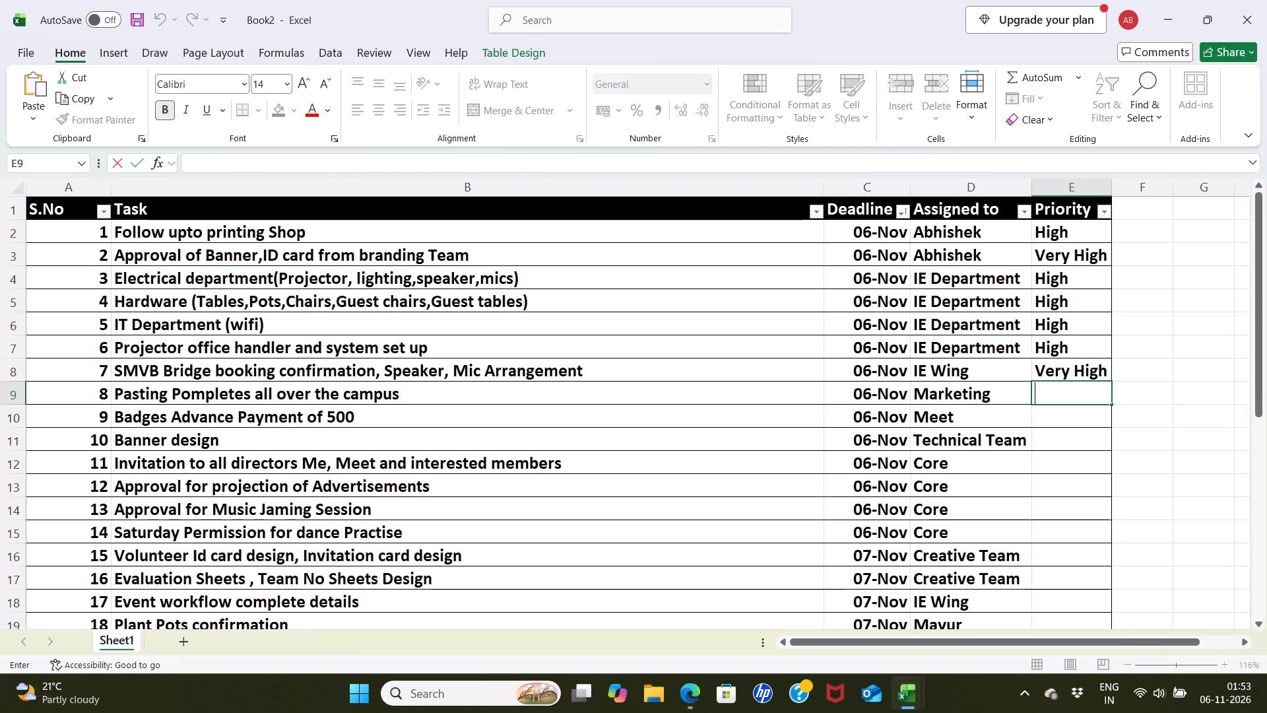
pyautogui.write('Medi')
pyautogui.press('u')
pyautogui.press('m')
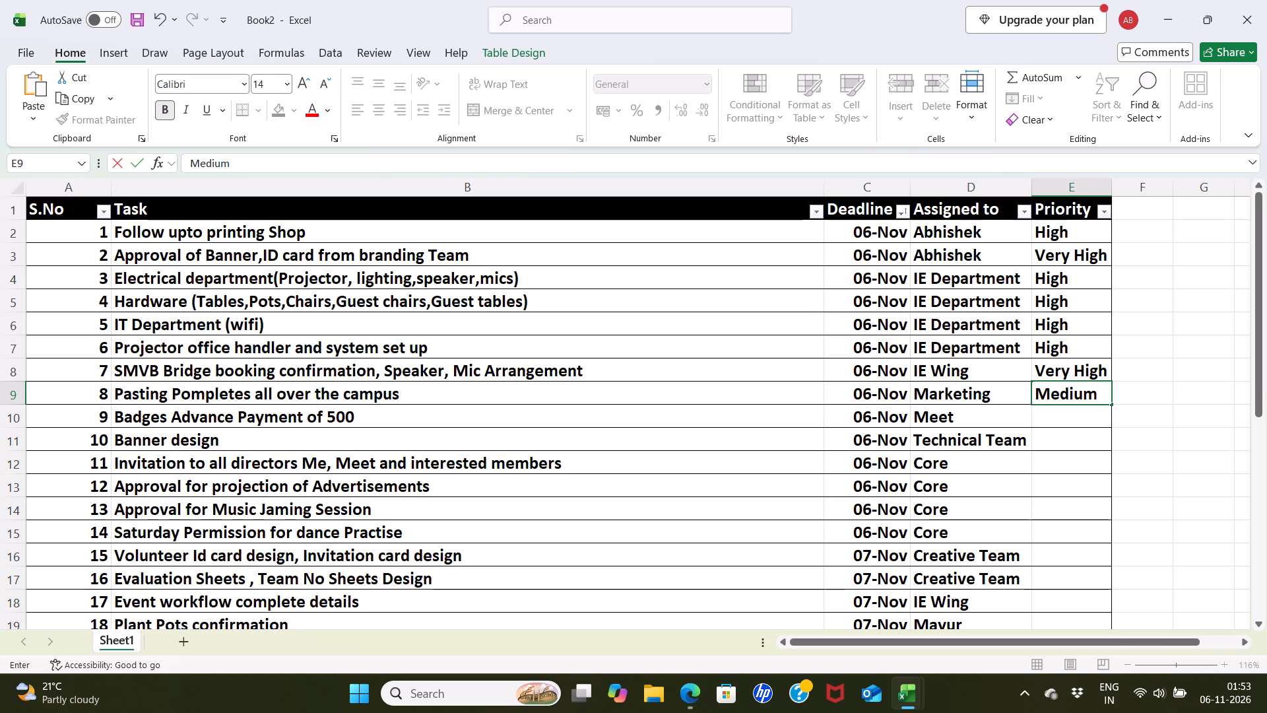
# Enter High as the priority in cells E10, E11 and E12 for tasks 9 to 11.
pyautogui.doubleClick(1058, 415)
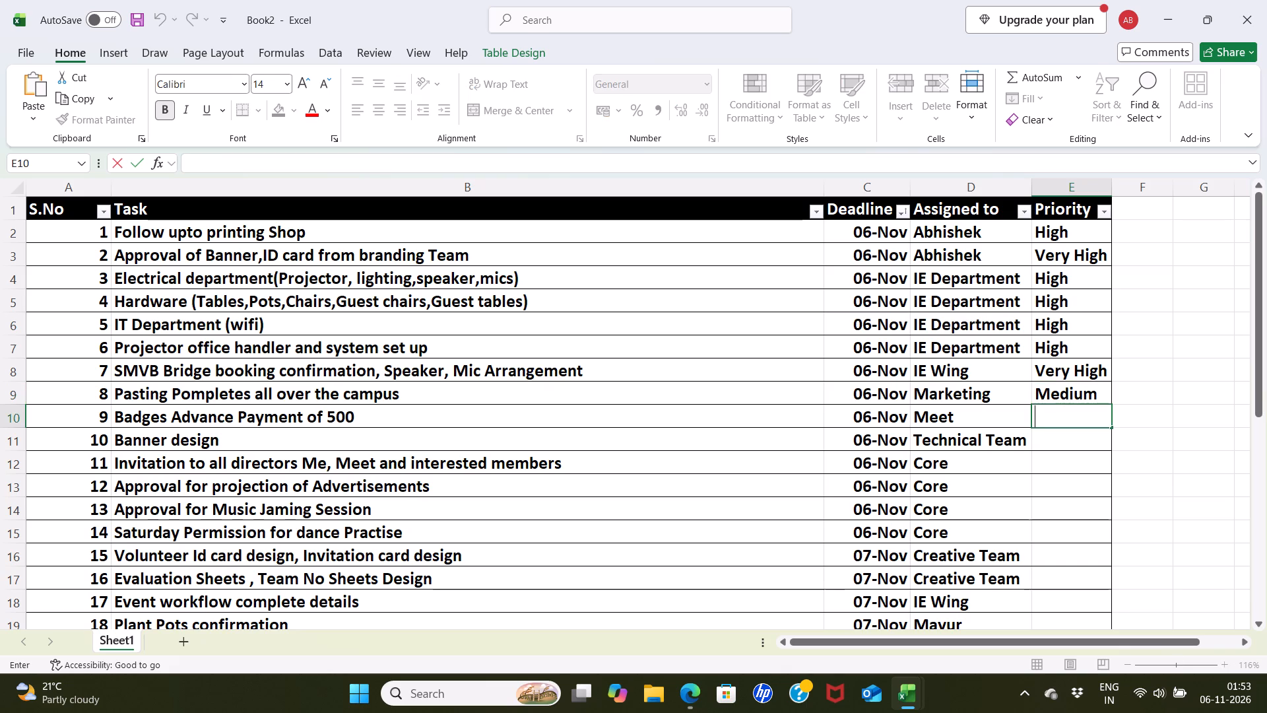
pyautogui.write('Hi')
pyautogui.write('gh')
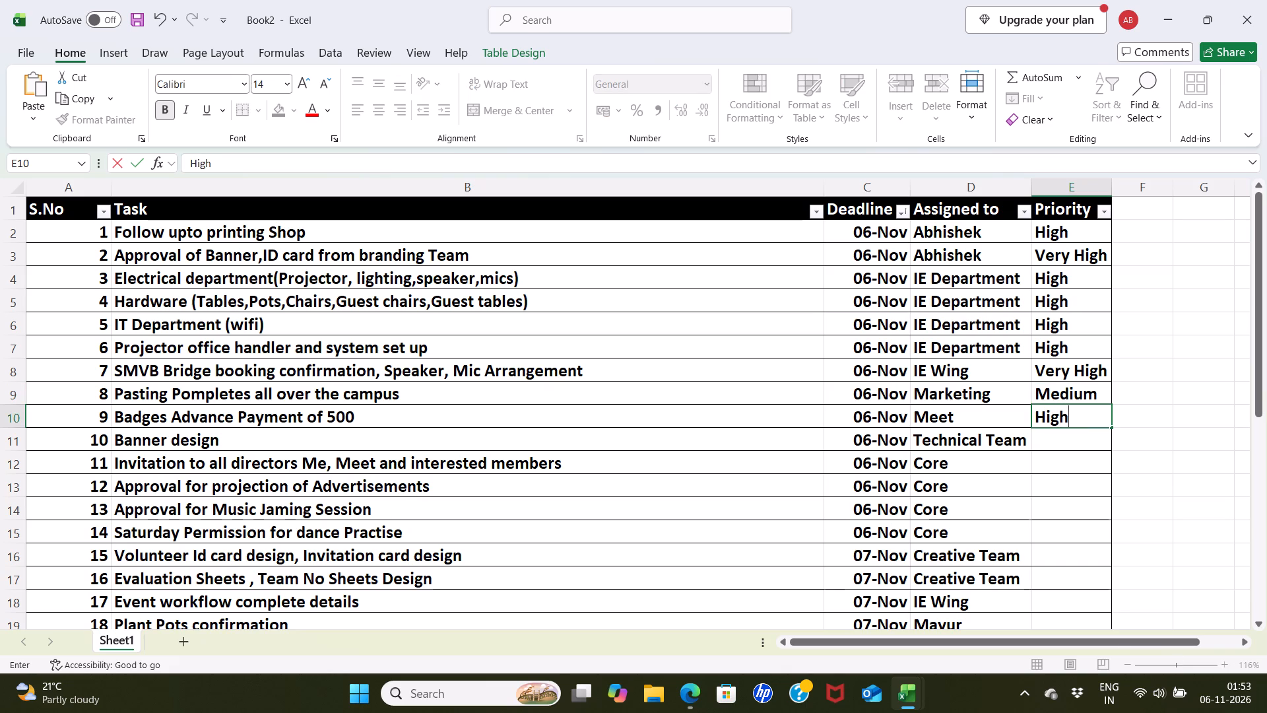
pyautogui.doubleClick(1055, 444)
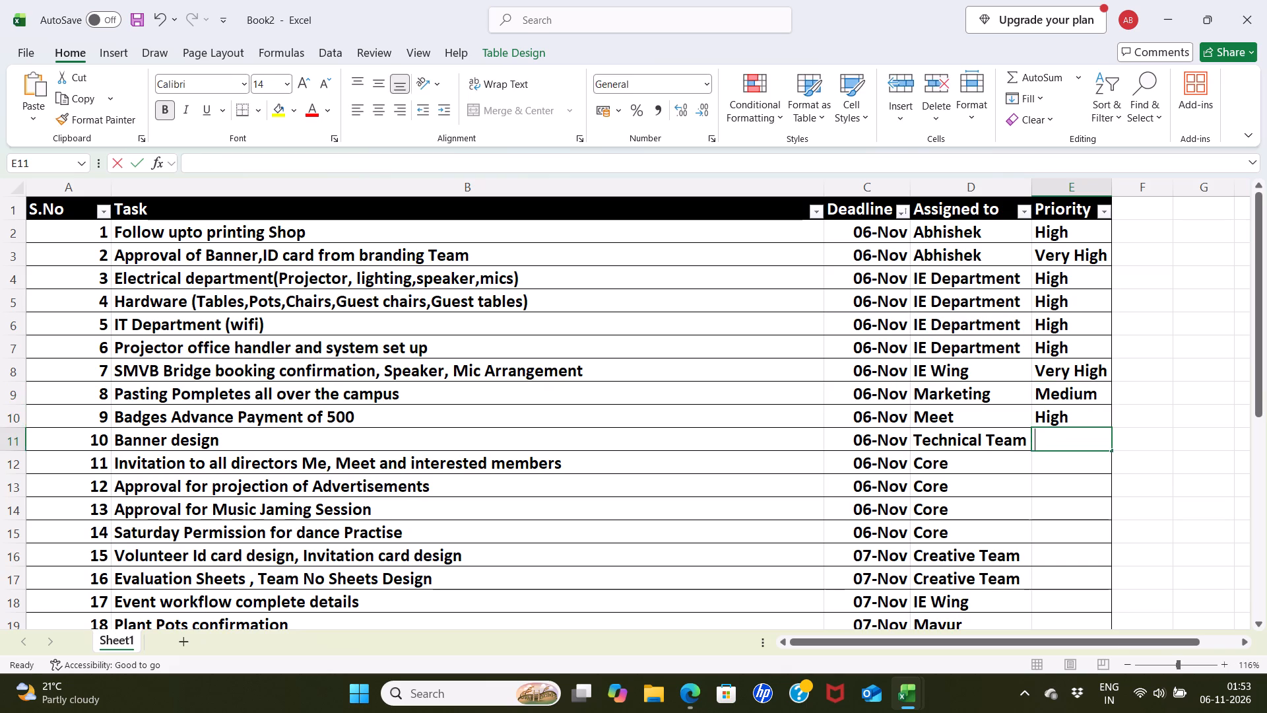
pyautogui.write('Hi')
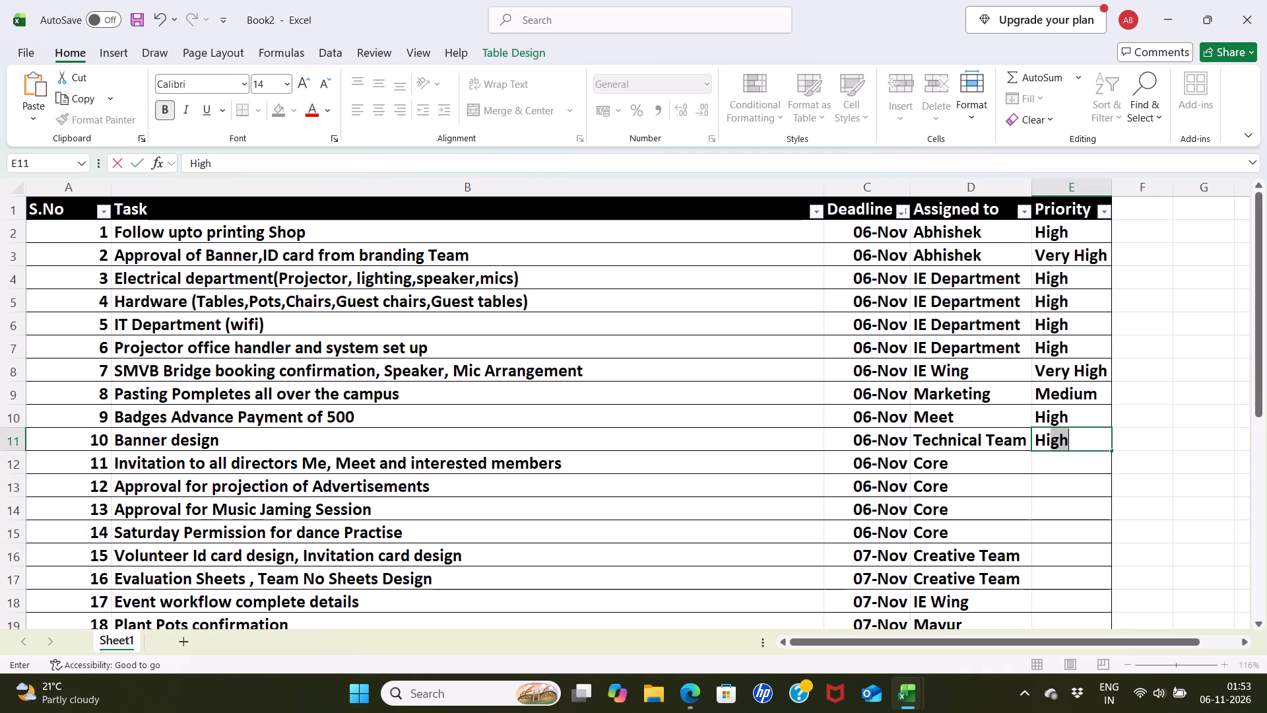
pyautogui.write('gh')
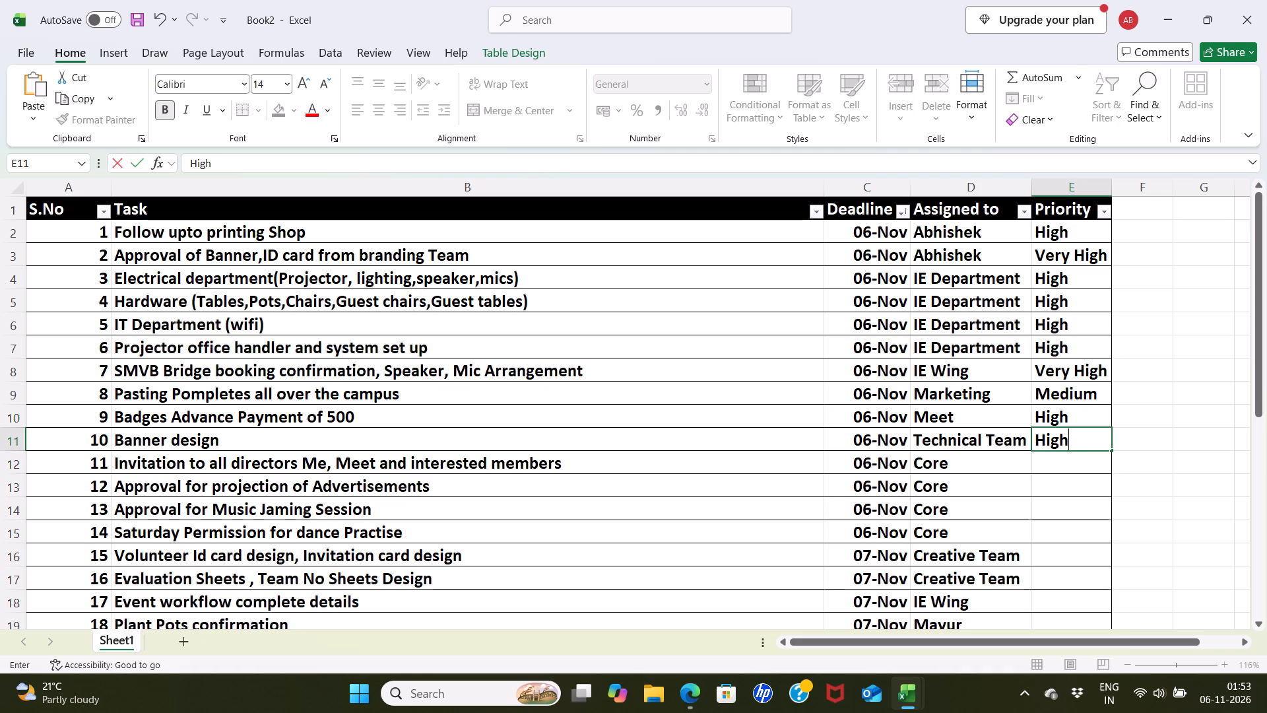
pyautogui.doubleClick(1055, 463)
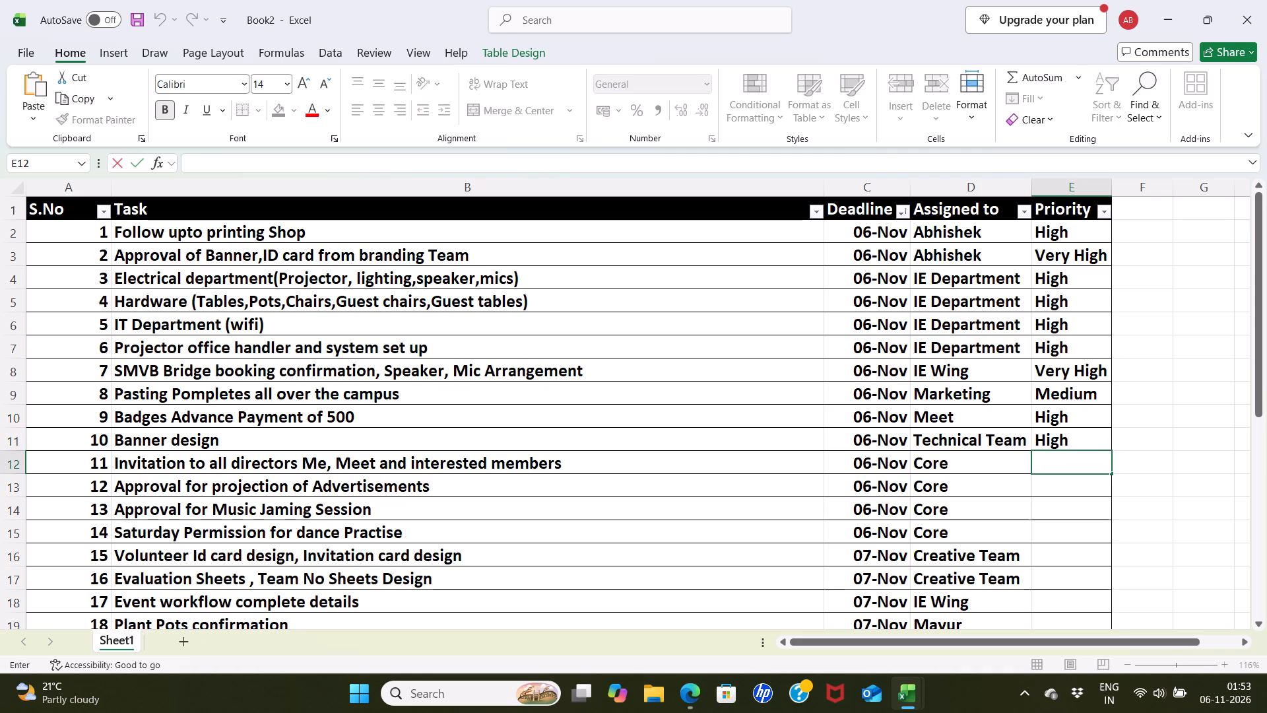
pyautogui.hotkey('shift', 'v')
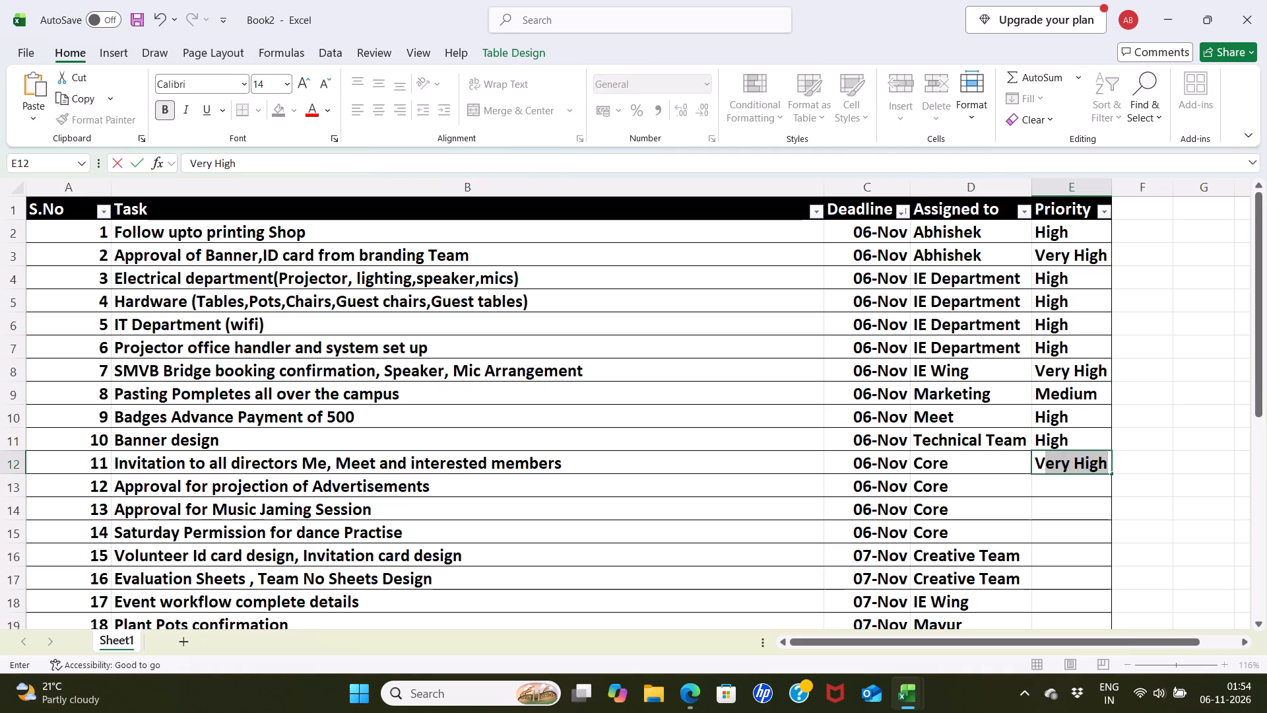
pyautogui.press('BackSpace')
pyautogui.press('BackSpace')
pyautogui.write('Hi')
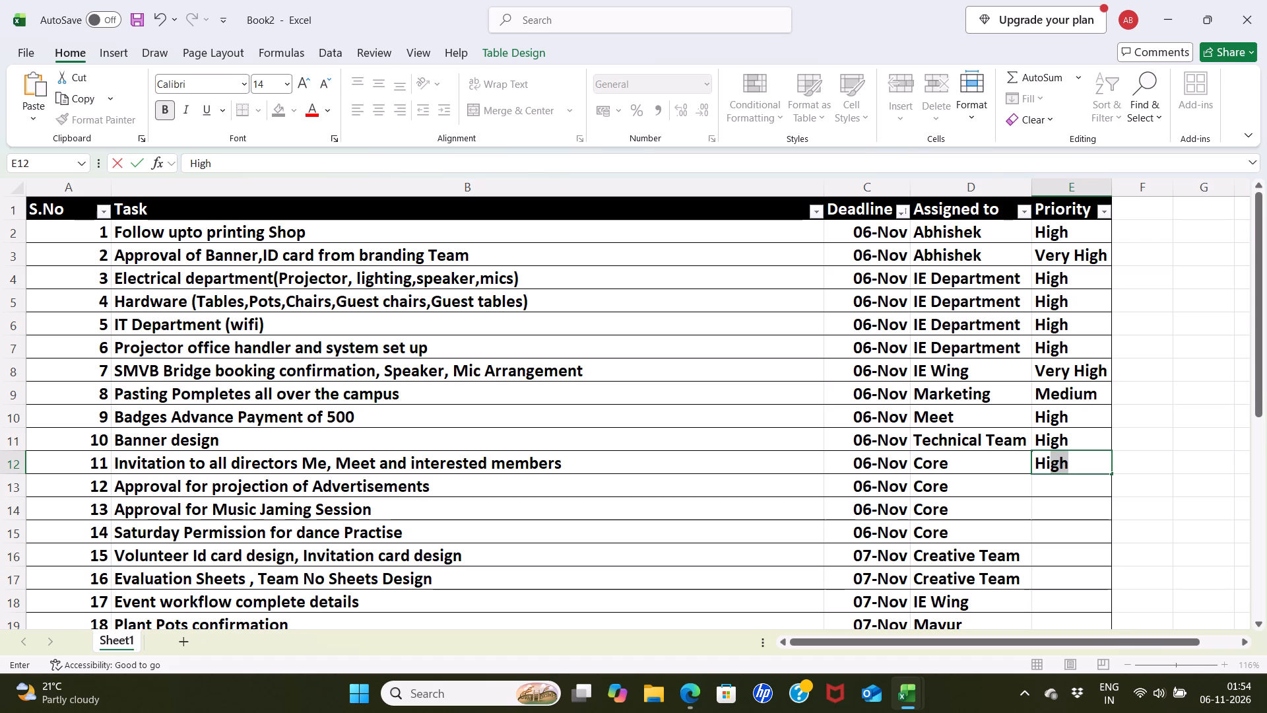
pyautogui.write('gh')
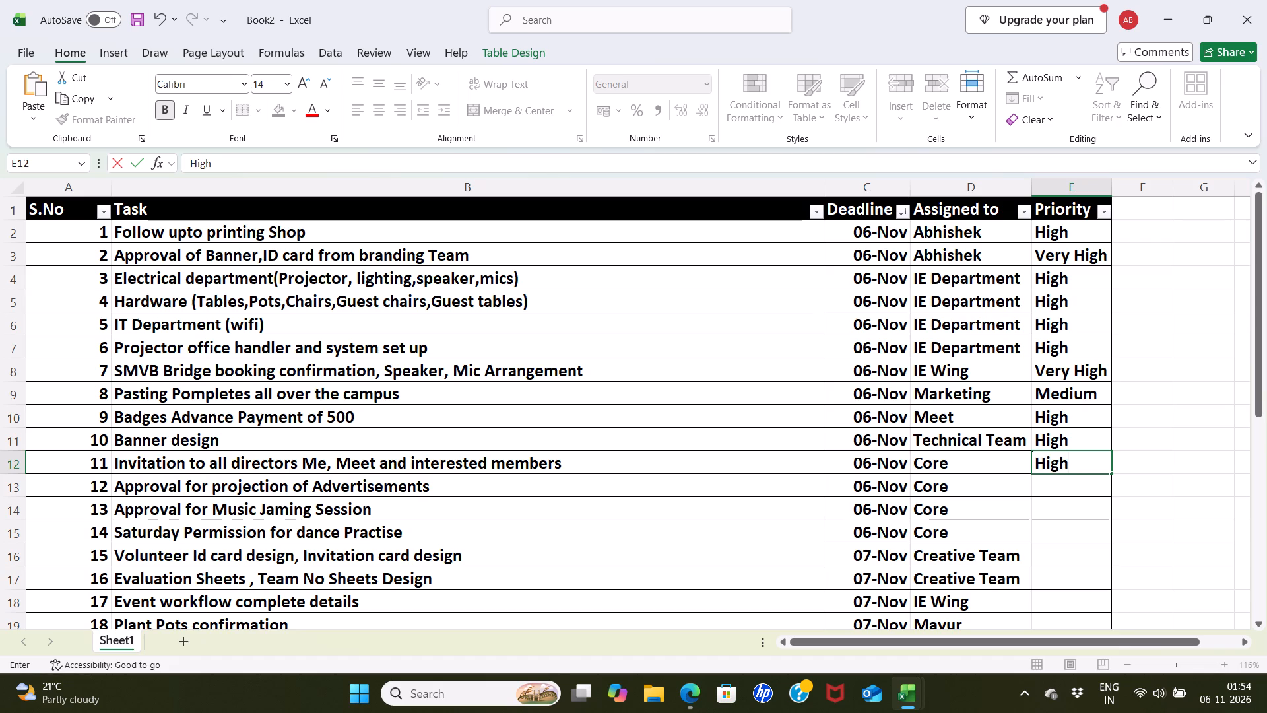
# Enter Very High as the priority in cells E13 and E14, and High in E15 for the dance practice permission task.
pyautogui.doubleClick(1056, 489)
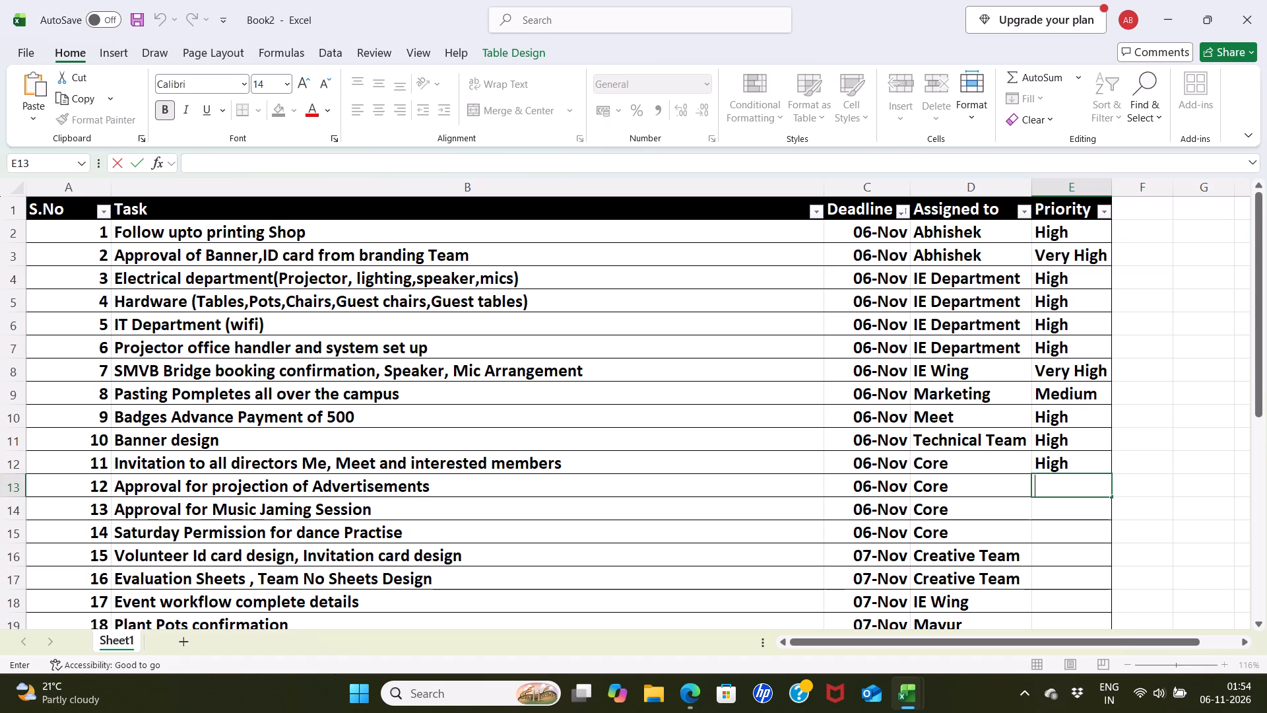
pyautogui.write('Very')
pyautogui.press('space')
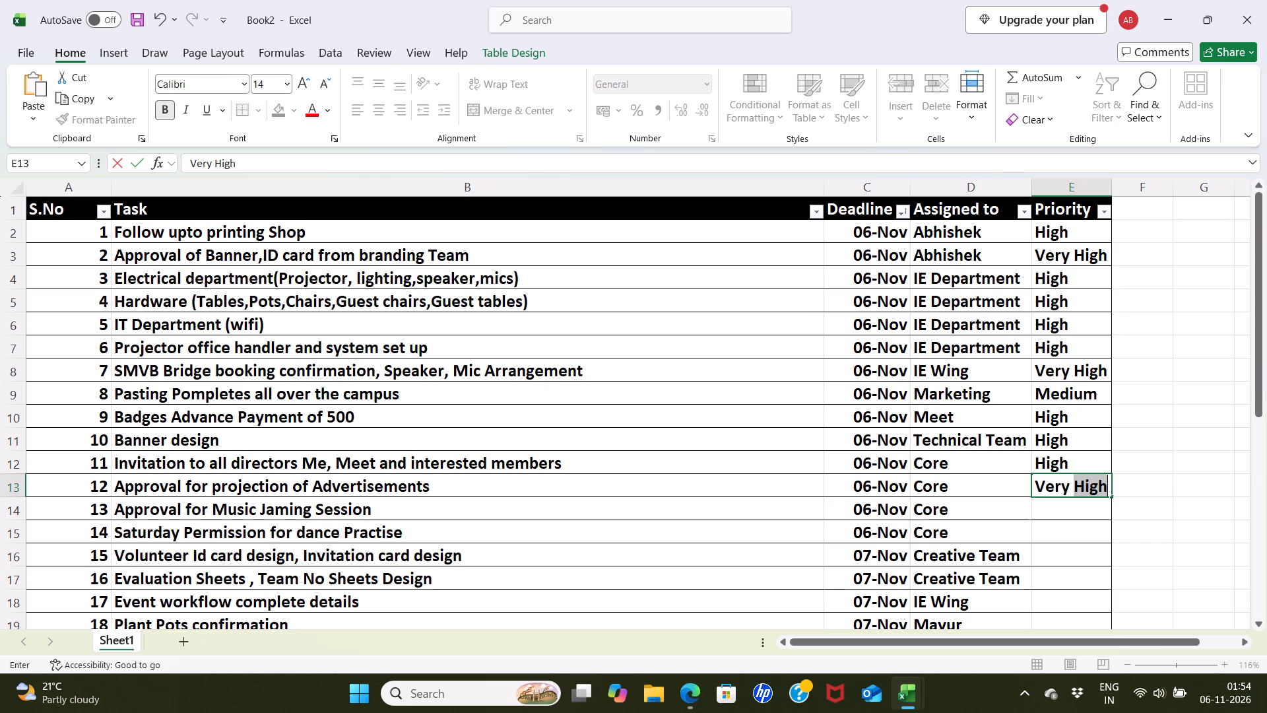
pyautogui.write('High')
pyautogui.doubleClick(1066, 516)
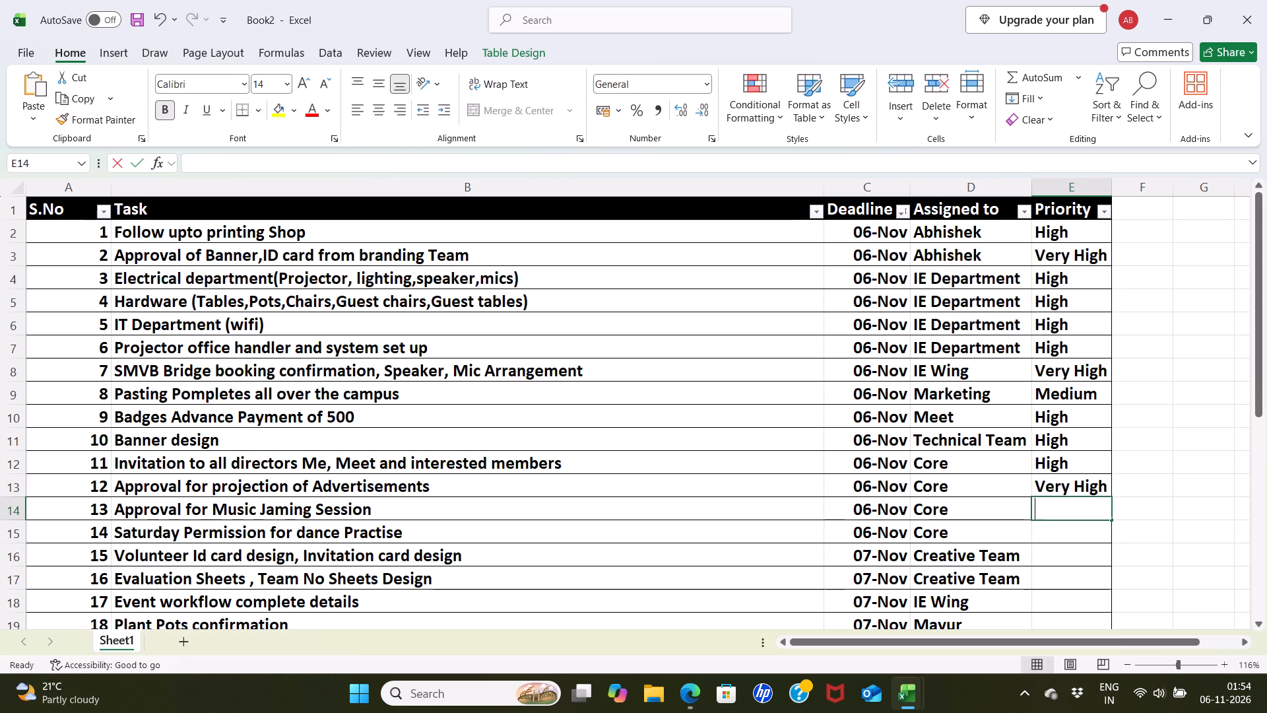
pyautogui.write('Very')
pyautogui.press('space')
pyautogui.write('High')
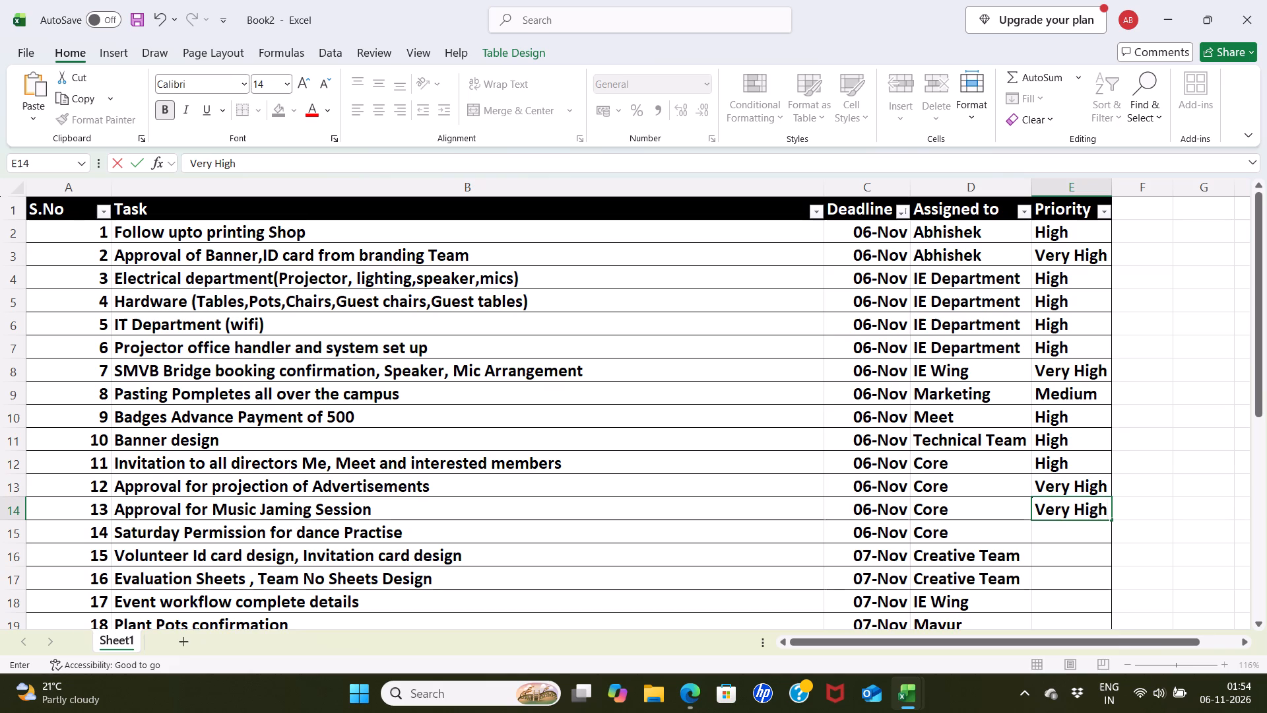
pyautogui.doubleClick(1060, 537)
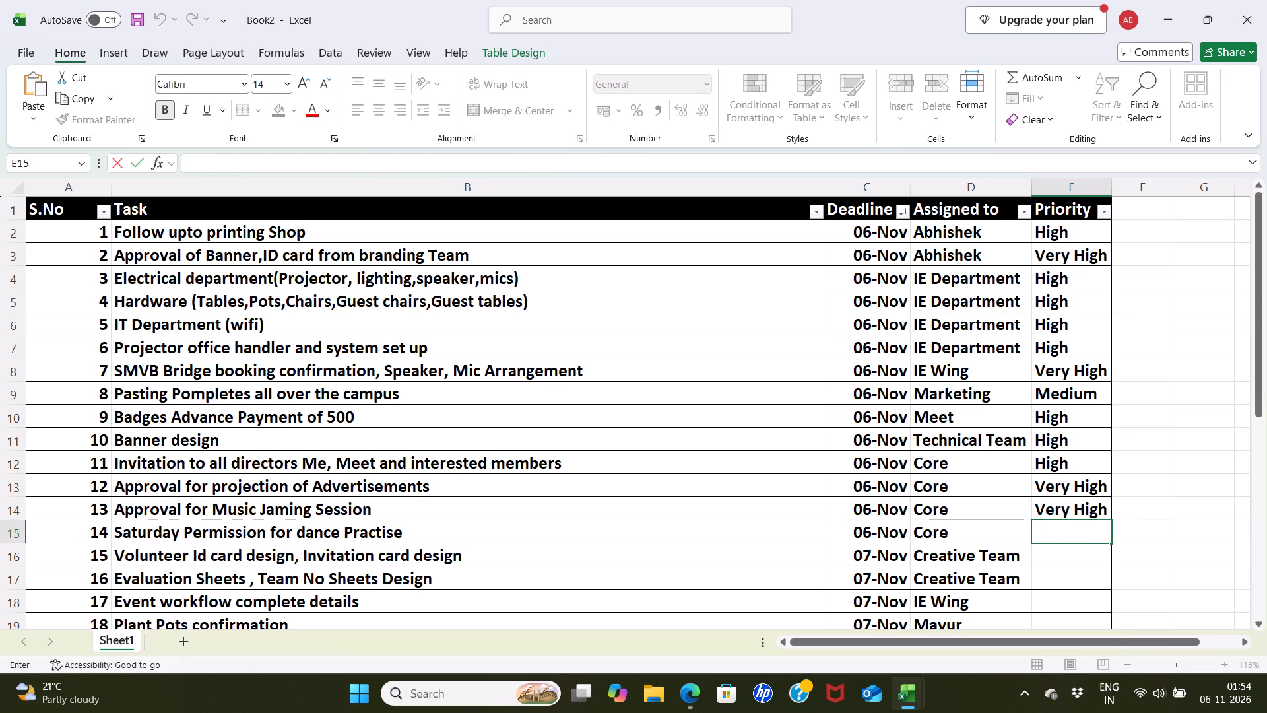
pyautogui.write('Hi')
pyautogui.write('gh')
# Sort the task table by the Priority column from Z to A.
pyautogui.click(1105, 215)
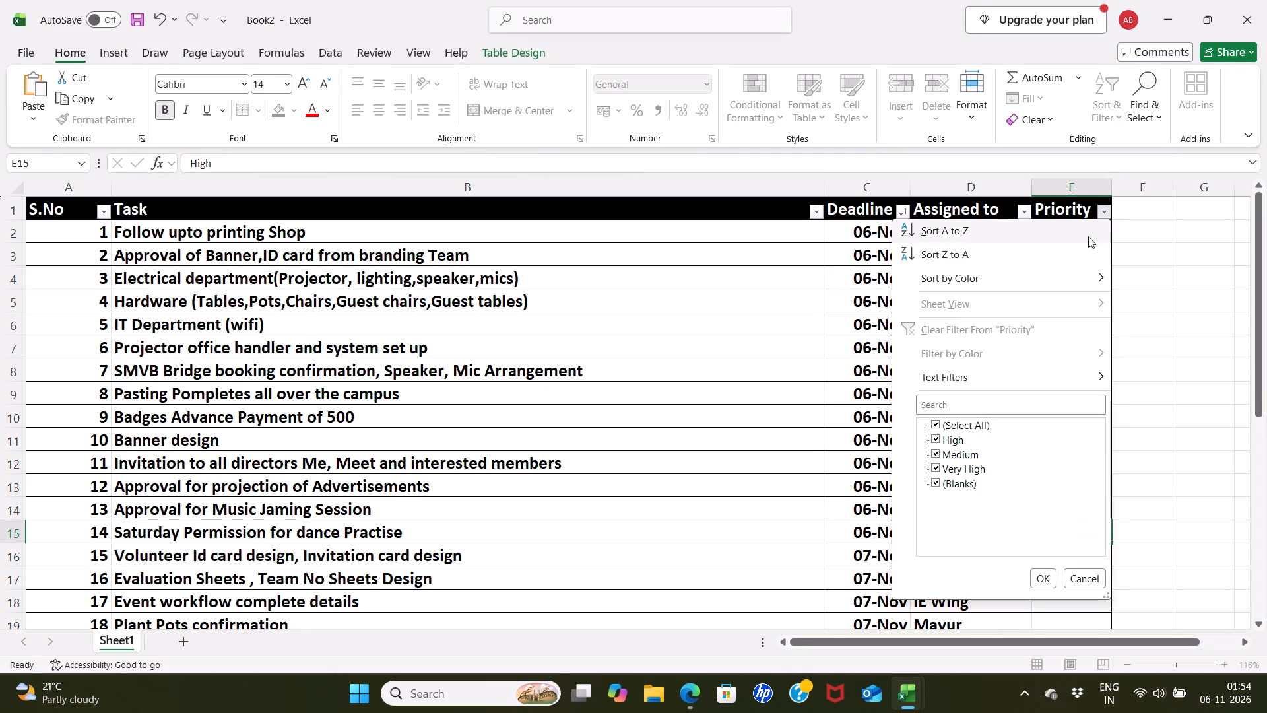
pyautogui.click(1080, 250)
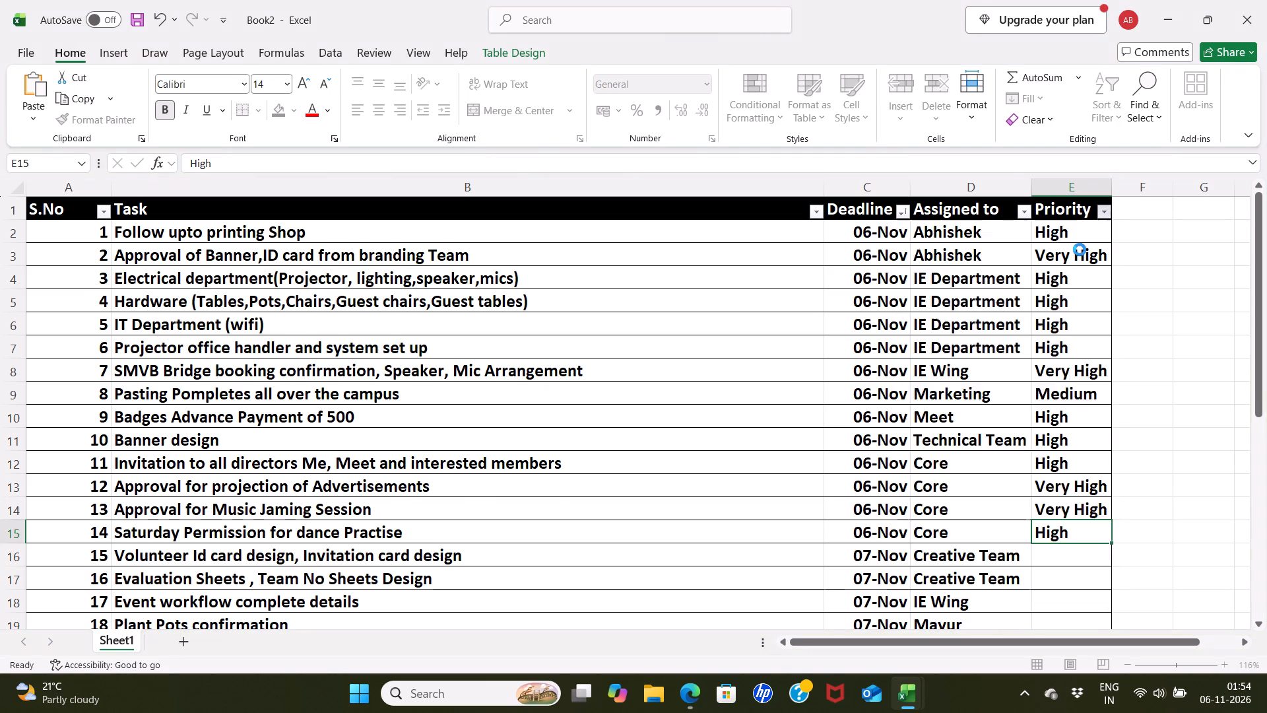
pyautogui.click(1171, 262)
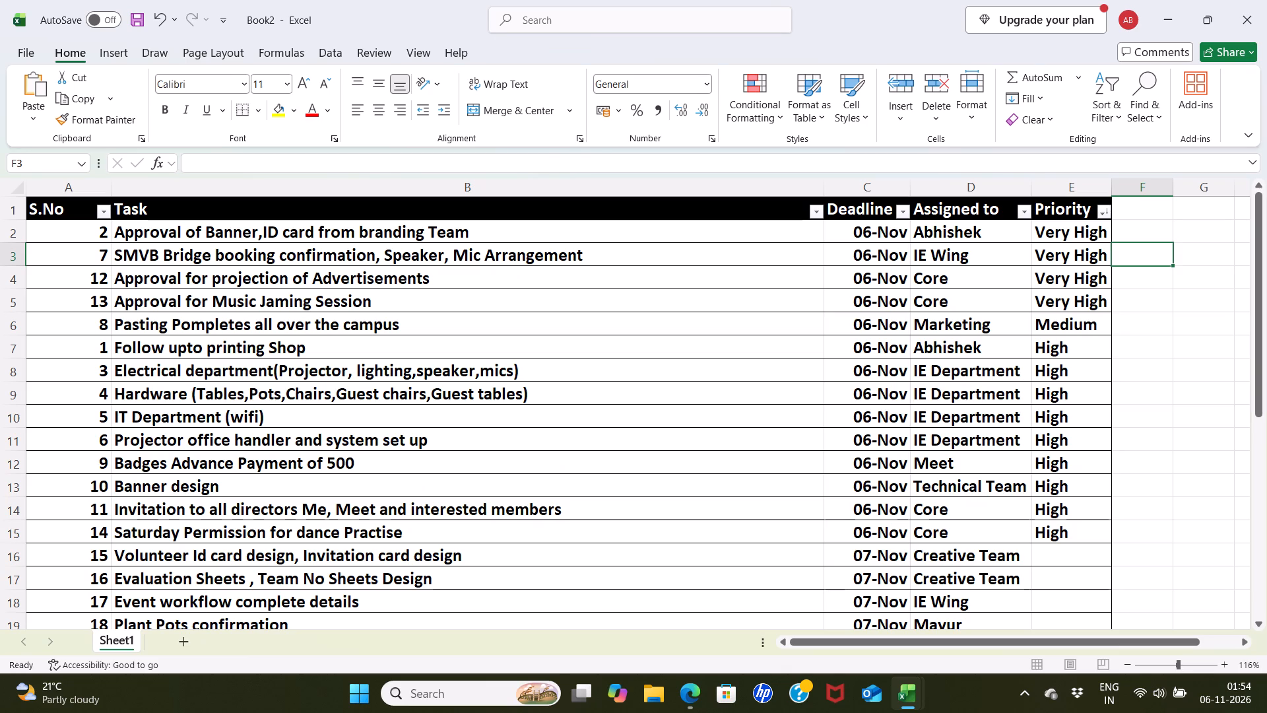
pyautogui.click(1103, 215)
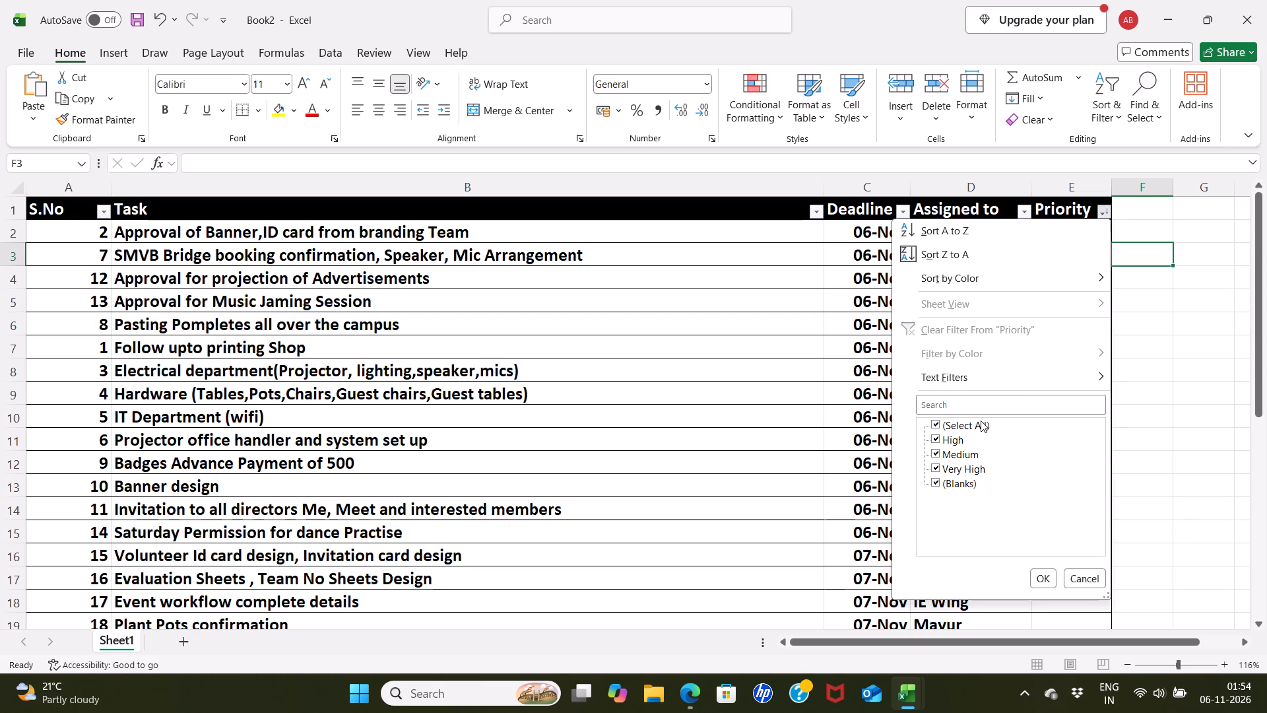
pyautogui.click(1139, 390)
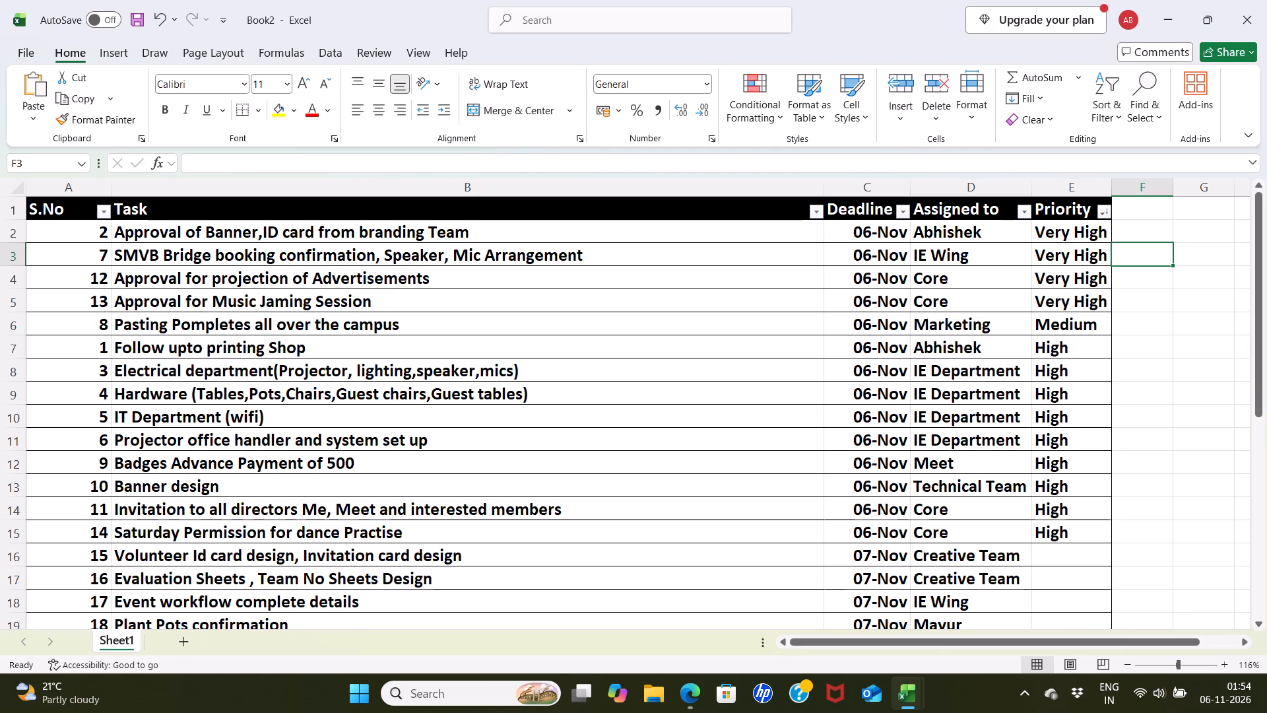
# Change the priority of the task "Pasting Pompletes all over the campus" in cell E6 to Avg.
pyautogui.doubleClick(1036, 323)
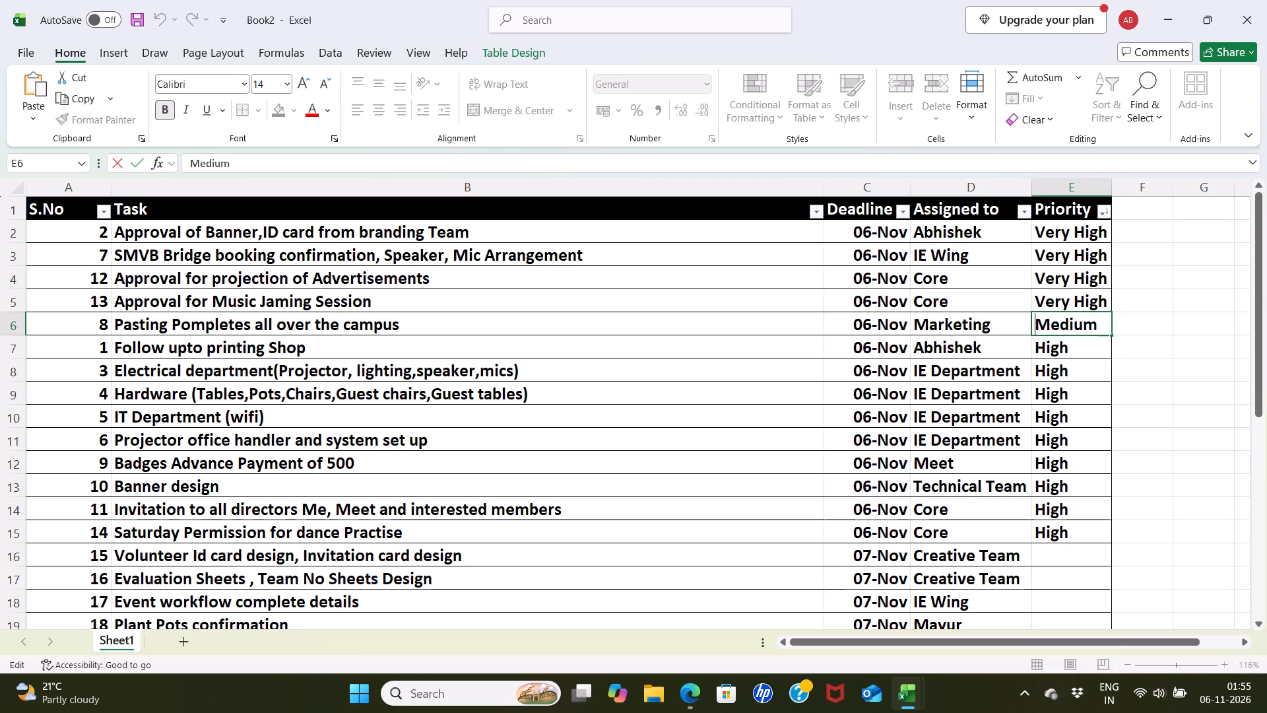
pyautogui.click(1099, 326)
pyautogui.press('BackSpace')
pyautogui.press('BackSpace')
pyautogui.press('BackSpace')
pyautogui.press('BackSpace')
pyautogui.press('BackSpace')
pyautogui.press('BackSpace')
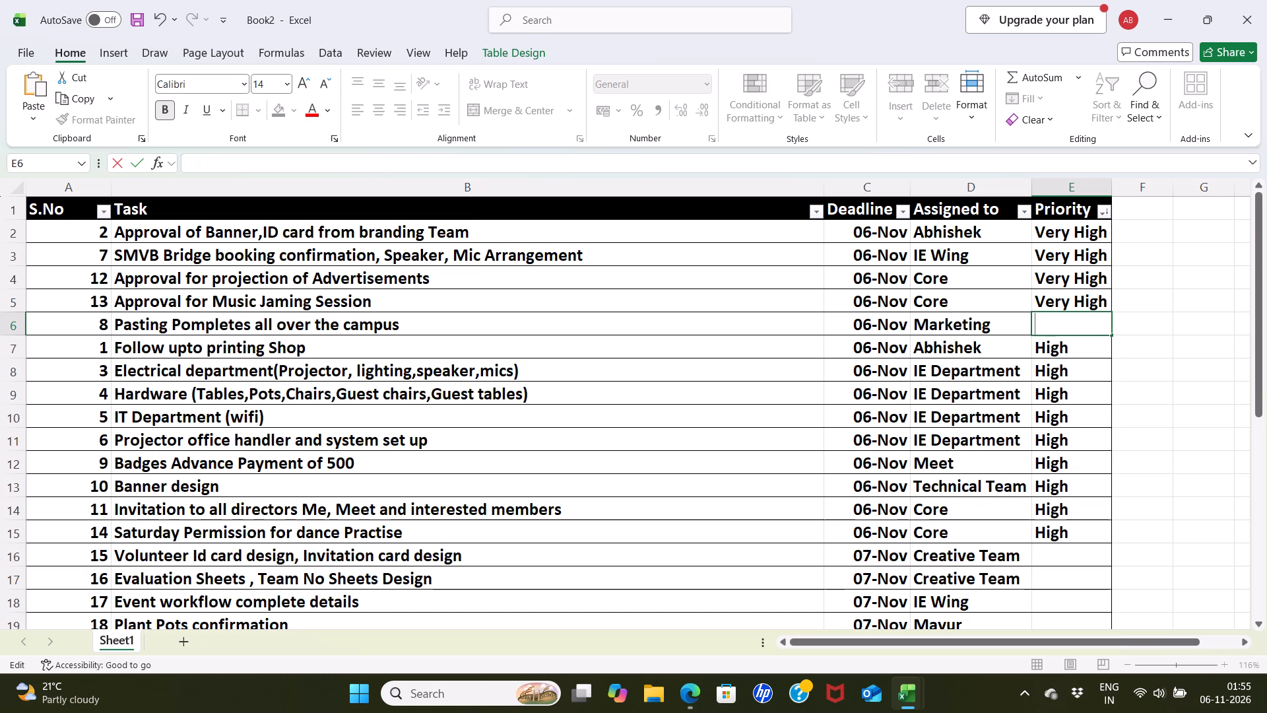
pyautogui.hotkey('shift', 'a')
pyautogui.write('vg')
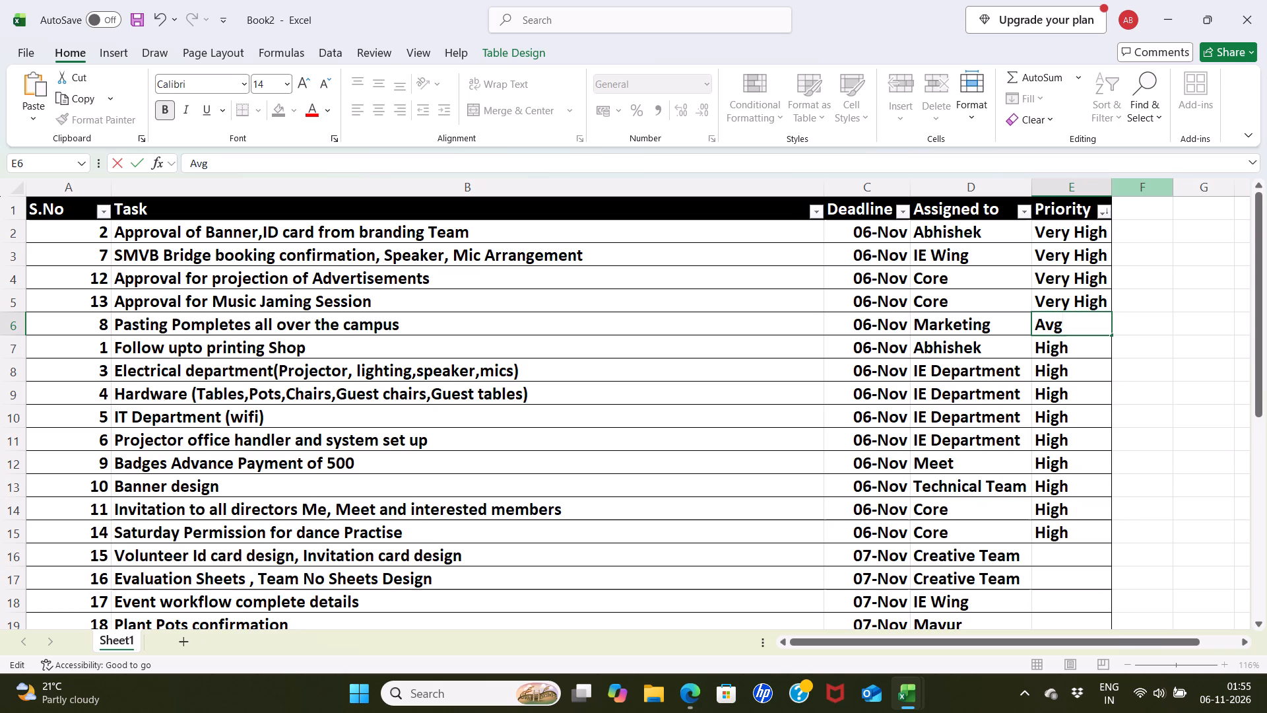
# Sort the task table by Priority from Z to A with the Avg entry included.
pyautogui.click(1103, 212)
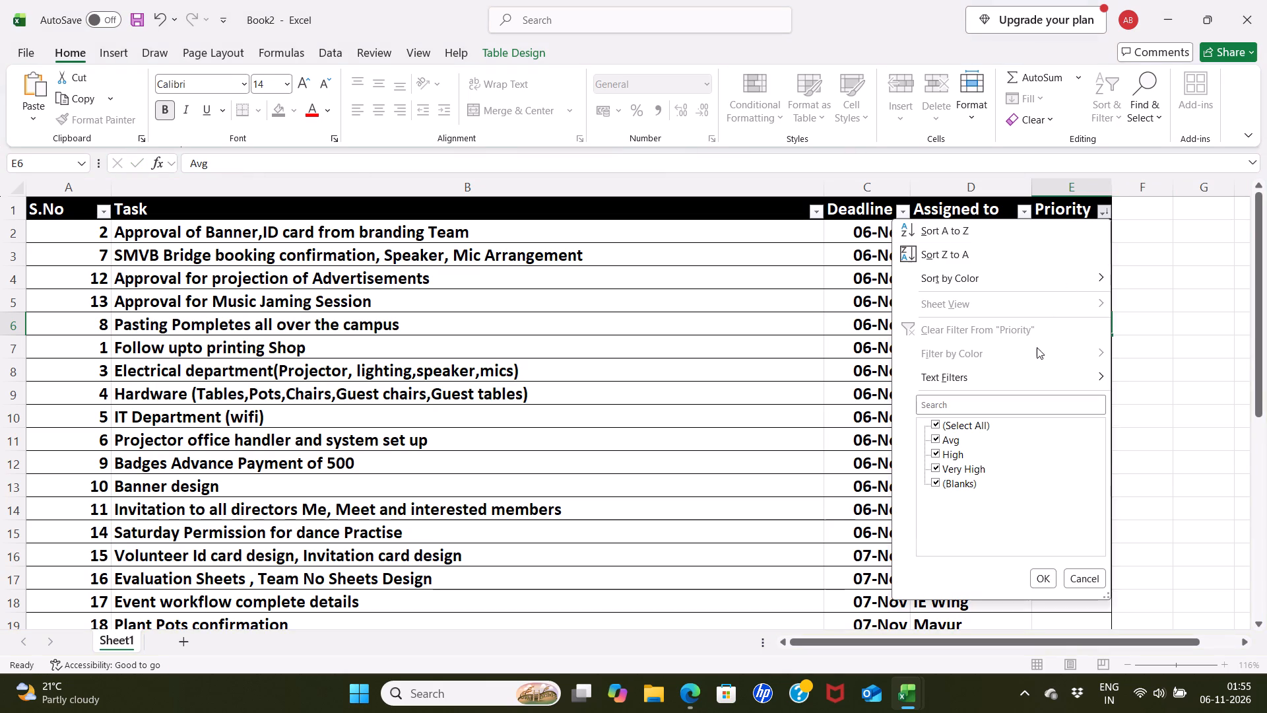
pyautogui.click(1060, 251)
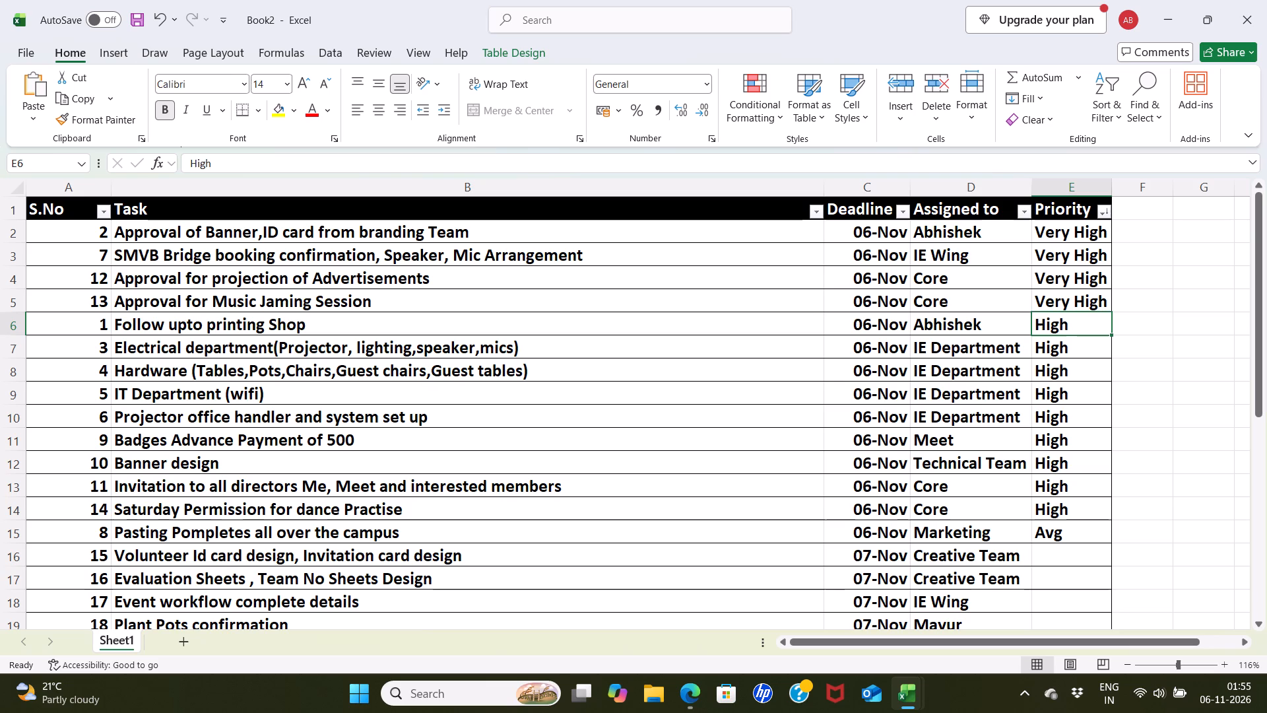
# Renumber the S.No column sequentially by setting A2 to 1 and filling a series down to A33.
pyautogui.click(103, 232)
pyautogui.moveTo(103, 232); pyautogui.dragTo(119, 246)
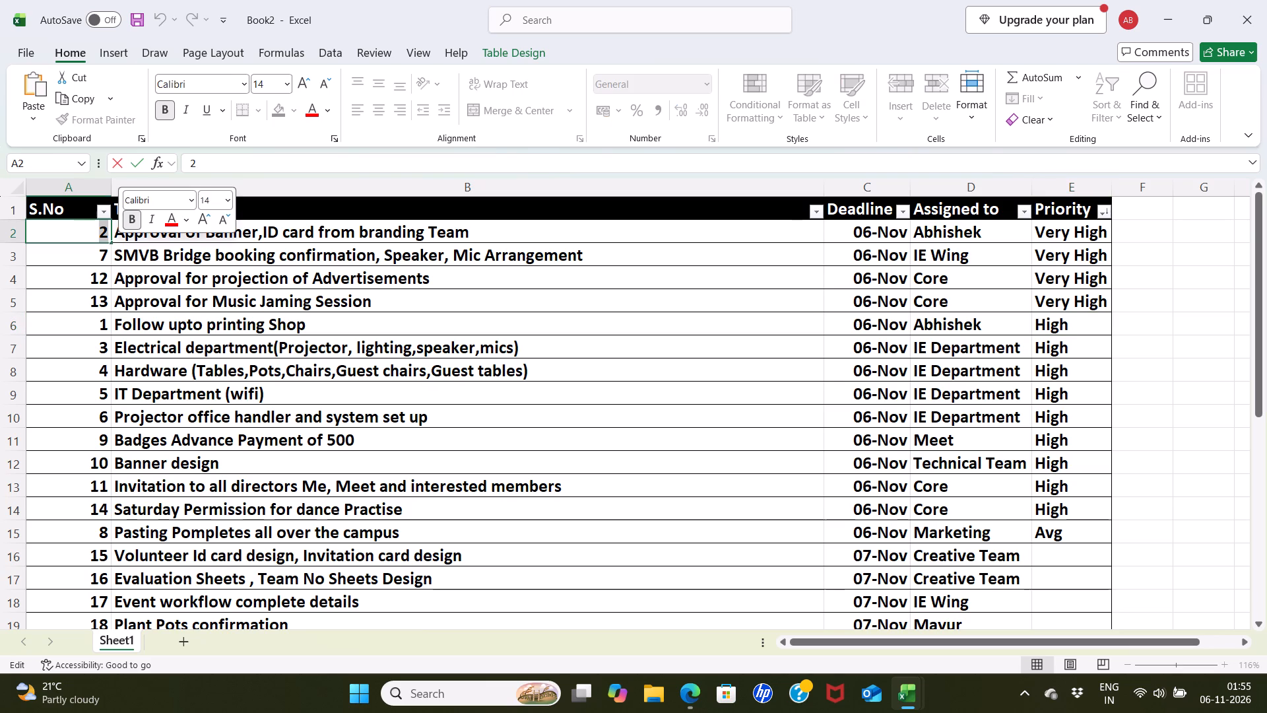
pyautogui.press('BackSpace')
pyautogui.press('q')
pyautogui.press('BackSpace')
pyautogui.press('1')
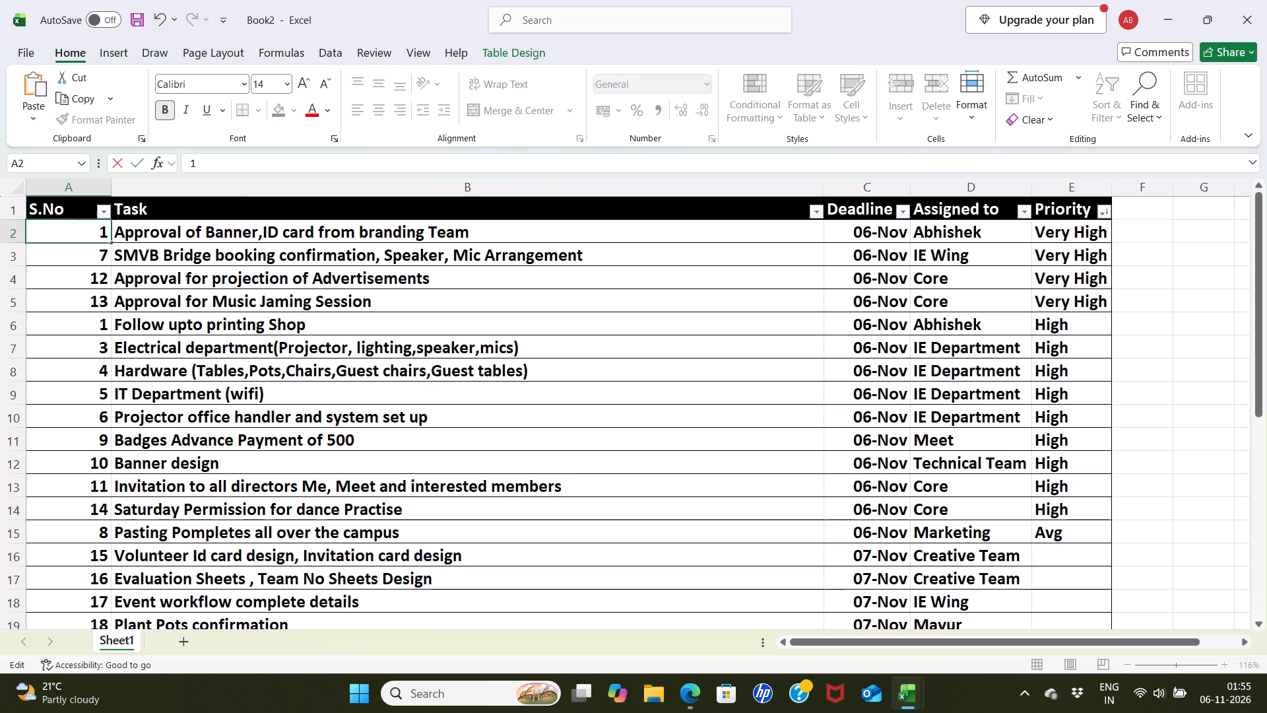
pyautogui.moveTo(108, 243); pyautogui.dragTo(88, 712)
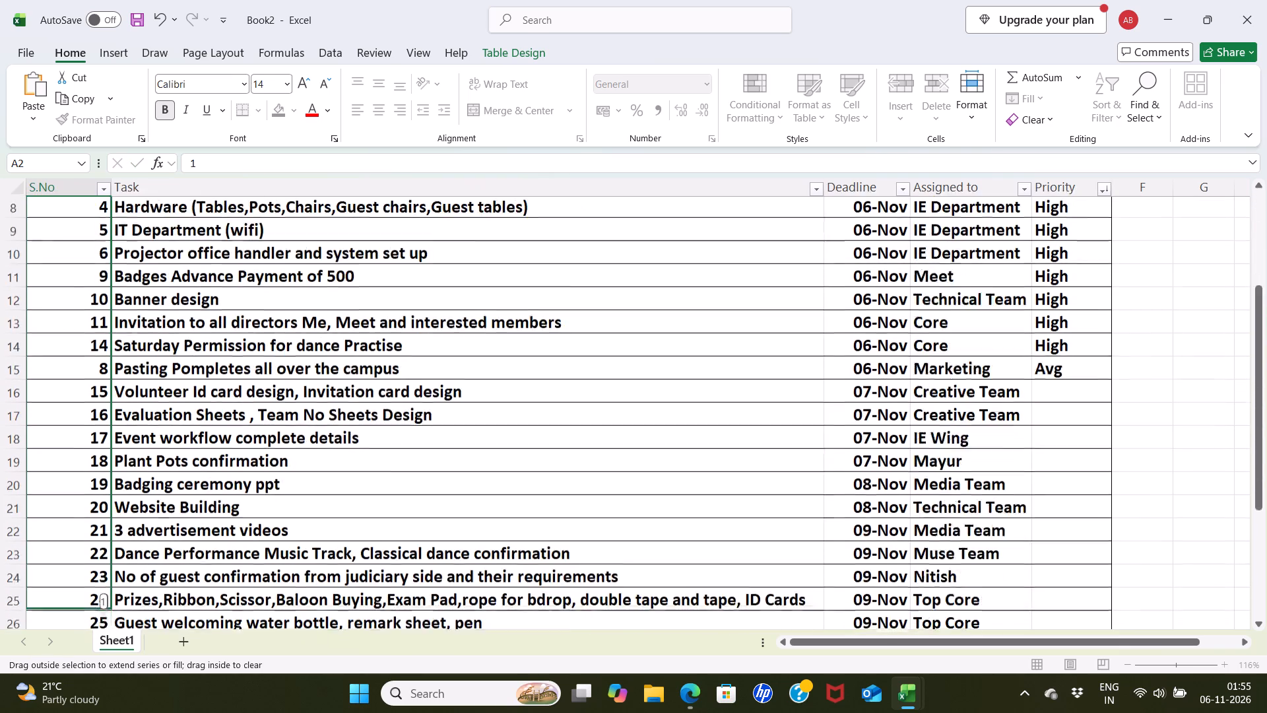
pyautogui.moveTo(88, 712); pyautogui.dragTo(100, 592)
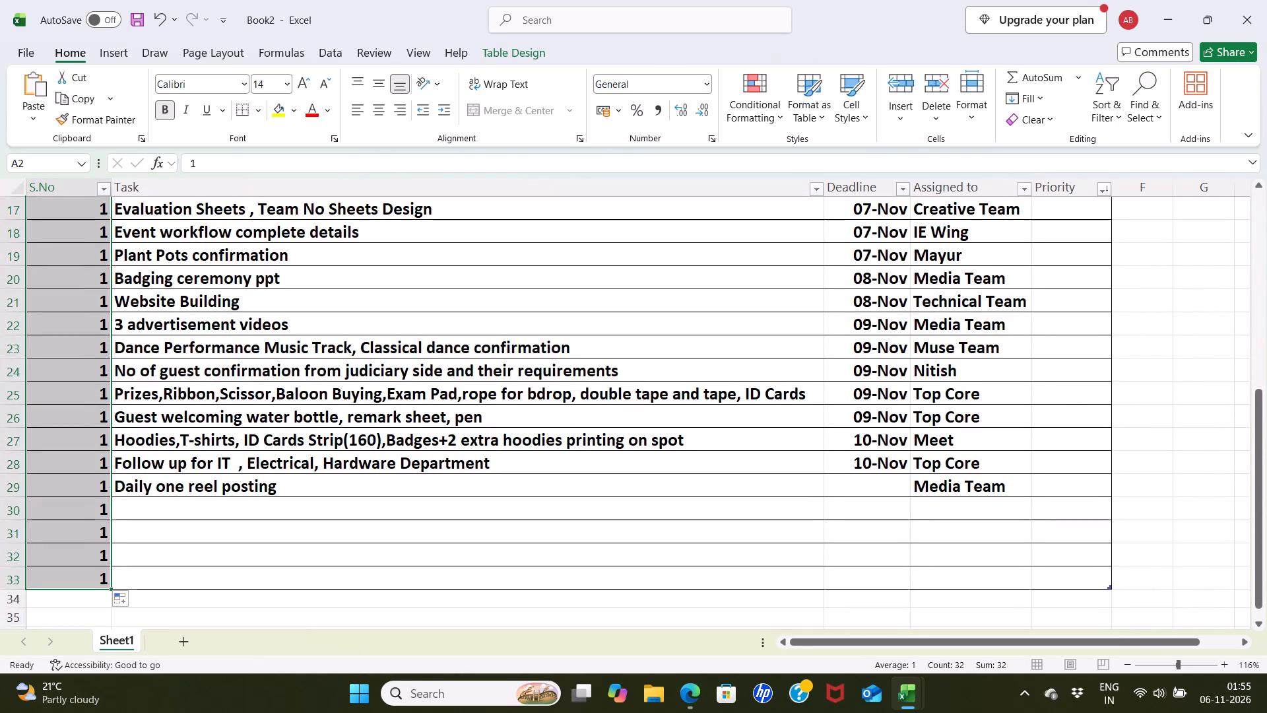
pyautogui.click(125, 601)
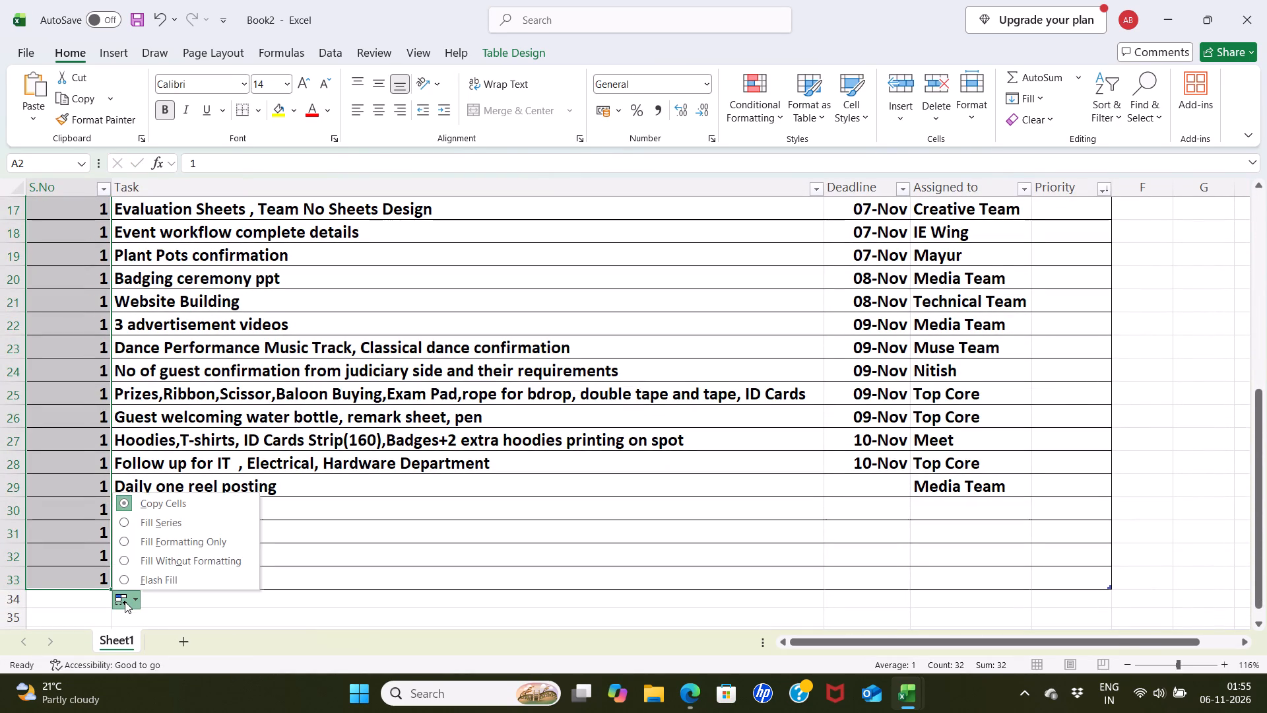
pyautogui.click(172, 524)
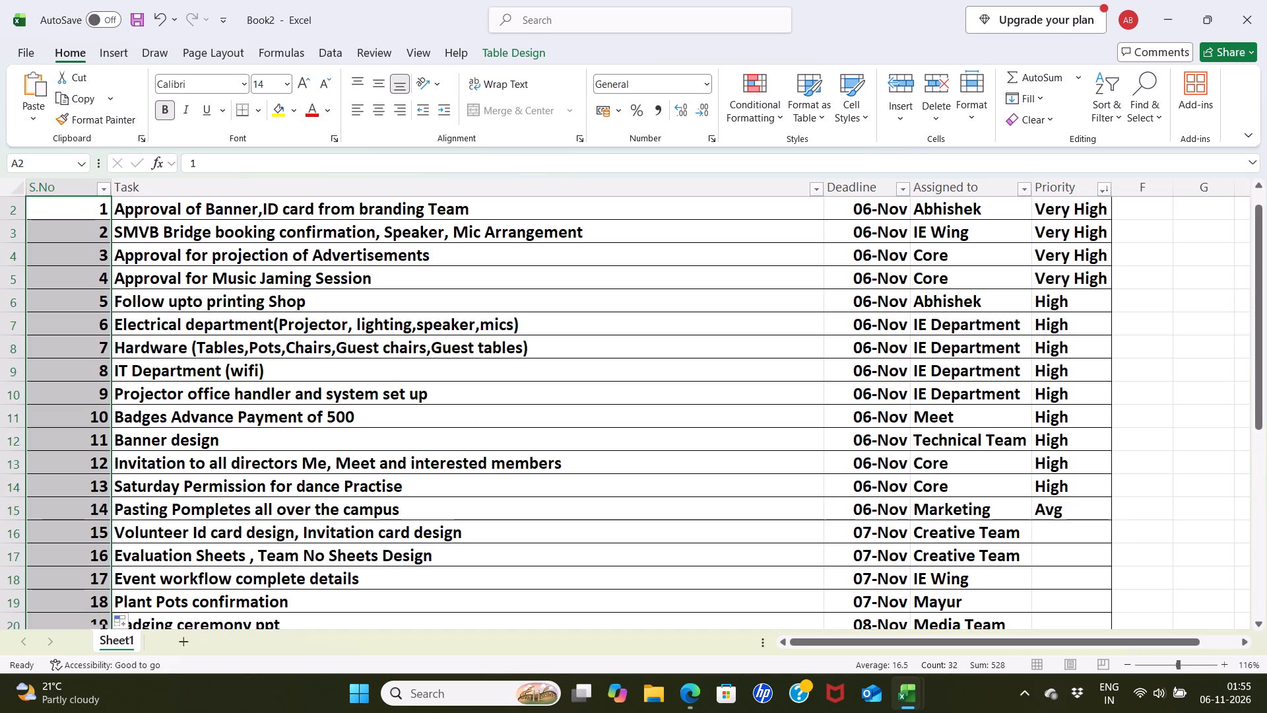
# Review the sorted task table from the first row to the last, checking numbering, deadlines, assignees and priorities.
pyautogui.scroll(1, 461, 429)
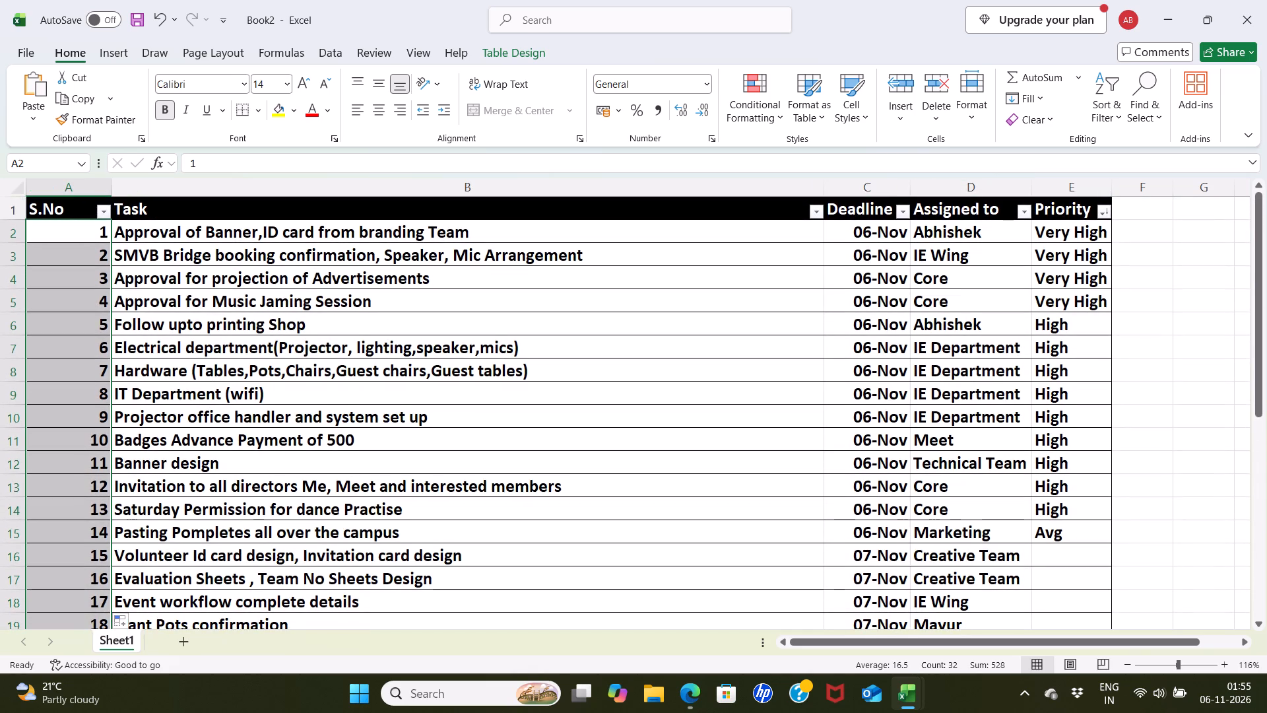
pyautogui.scroll(-2, 461, 429)
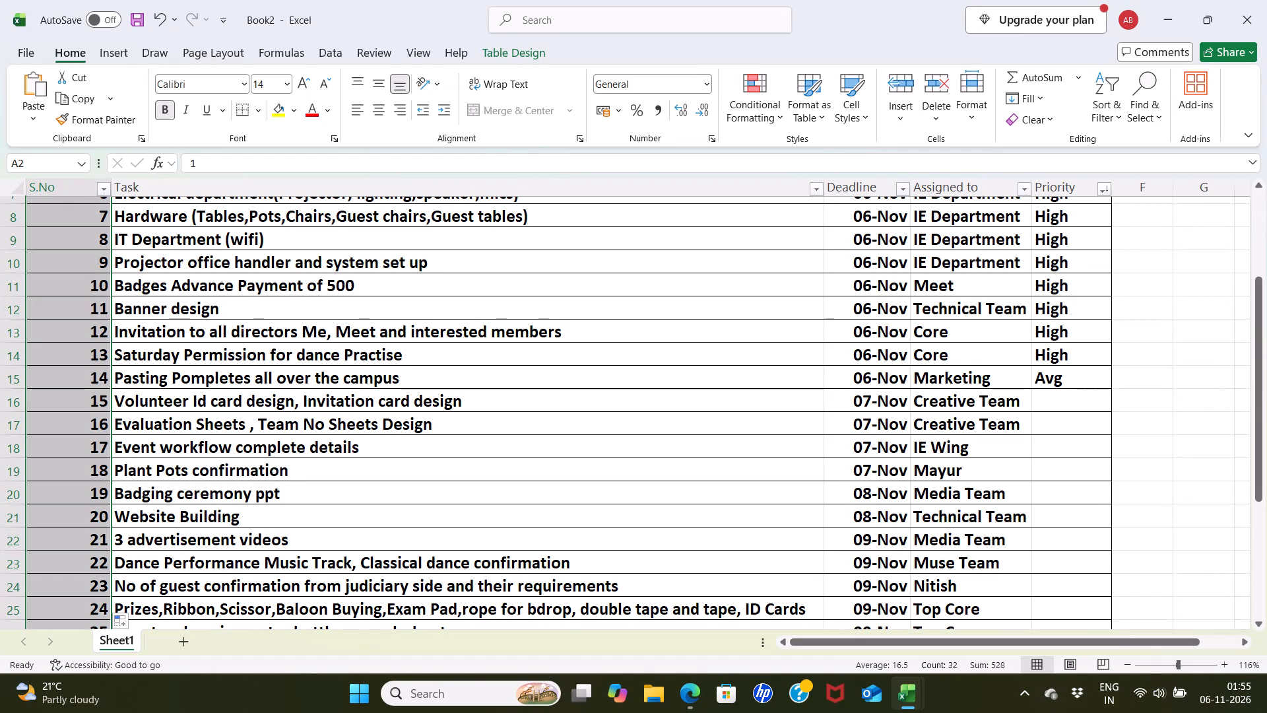
pyautogui.scroll(3, 461, 429)
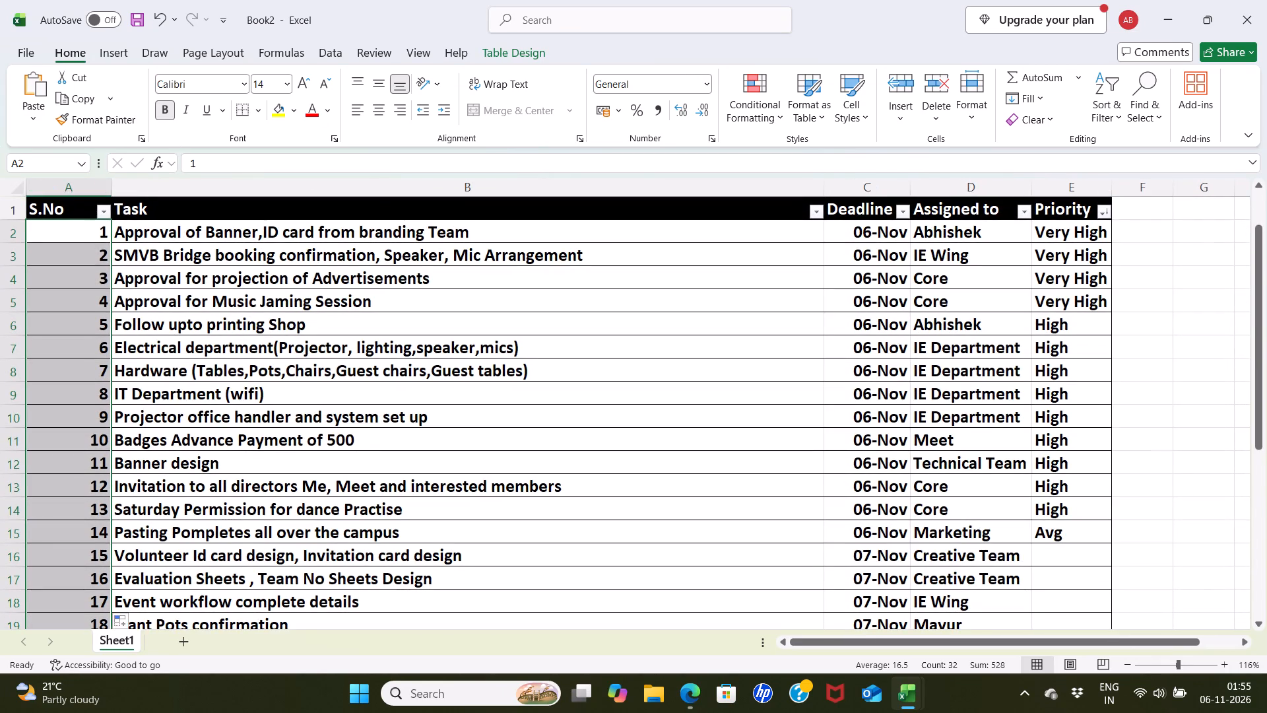
pyautogui.click(517, 374)
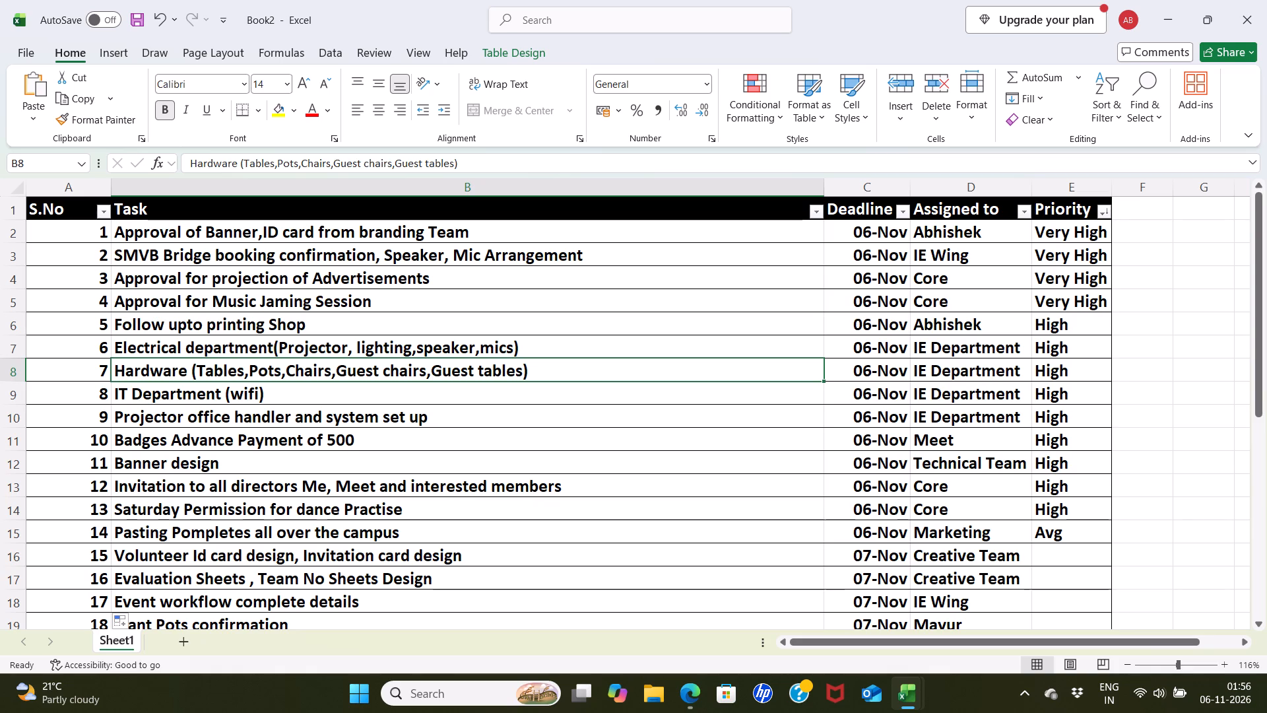
pyautogui.scroll(-1, 298, 296)
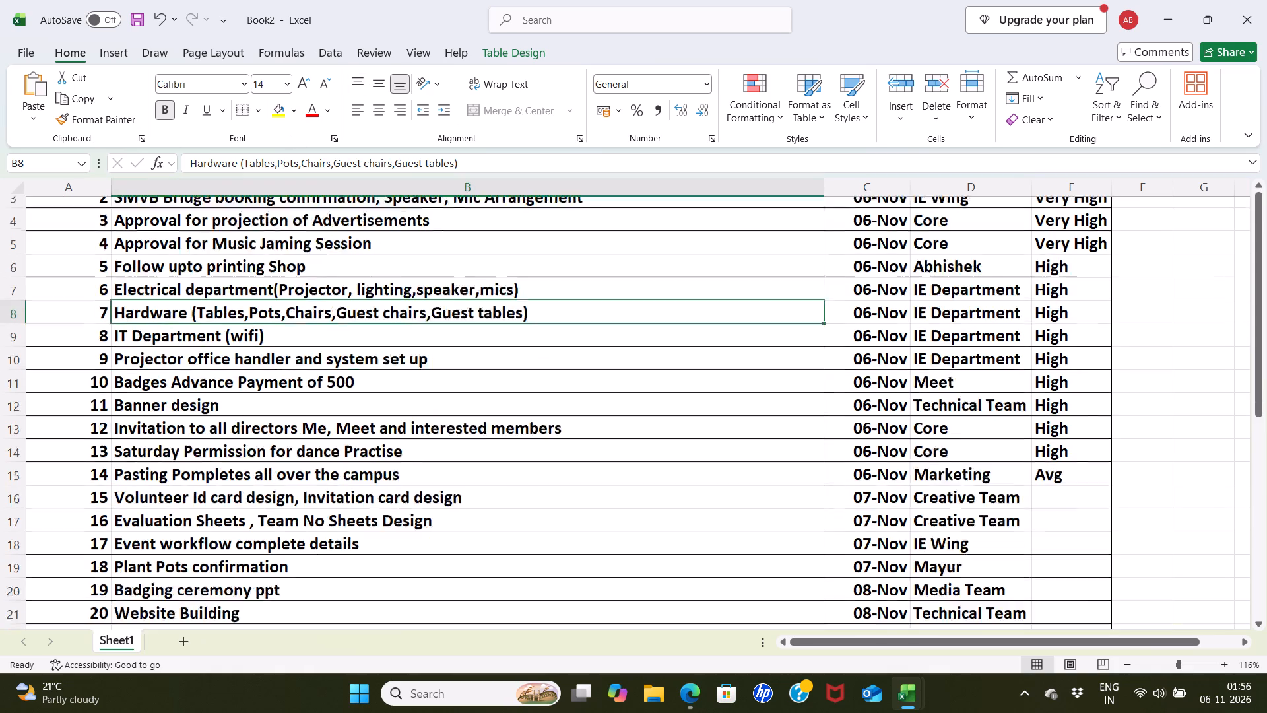
pyautogui.scroll(-3, 298, 296)
pyautogui.scroll(4, 298, 296)
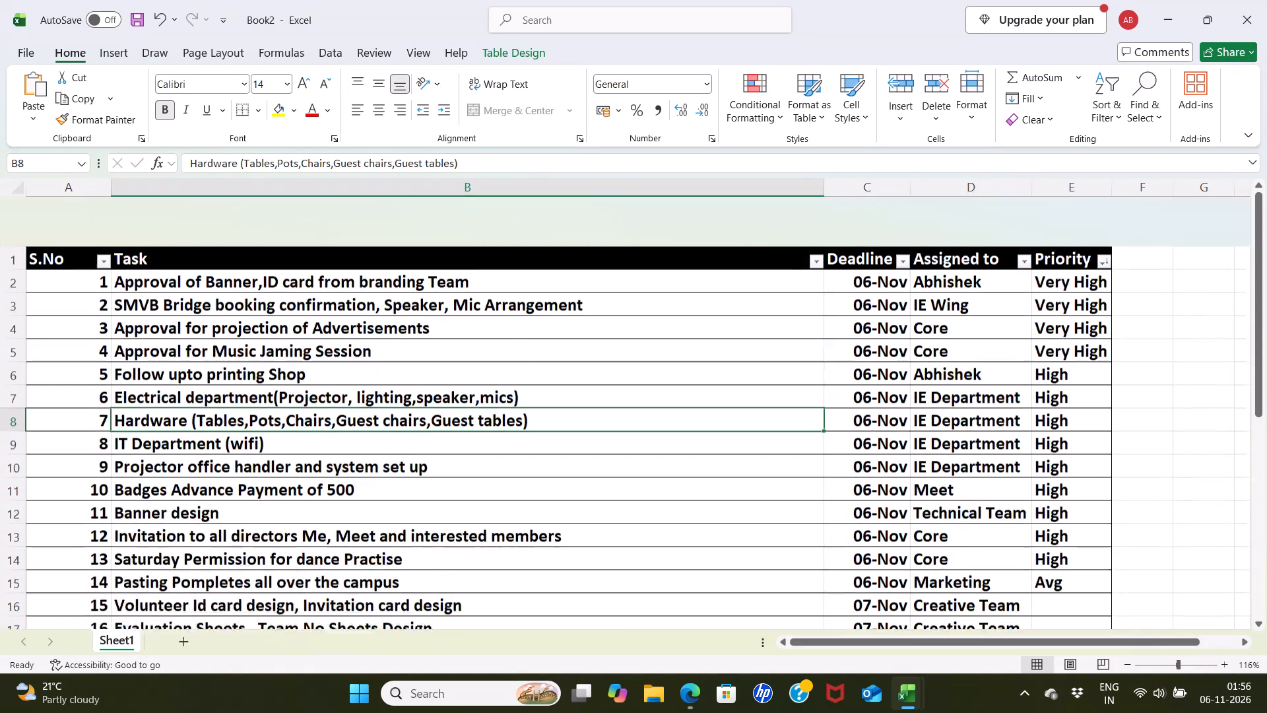
pyautogui.scroll(-3, 298, 296)
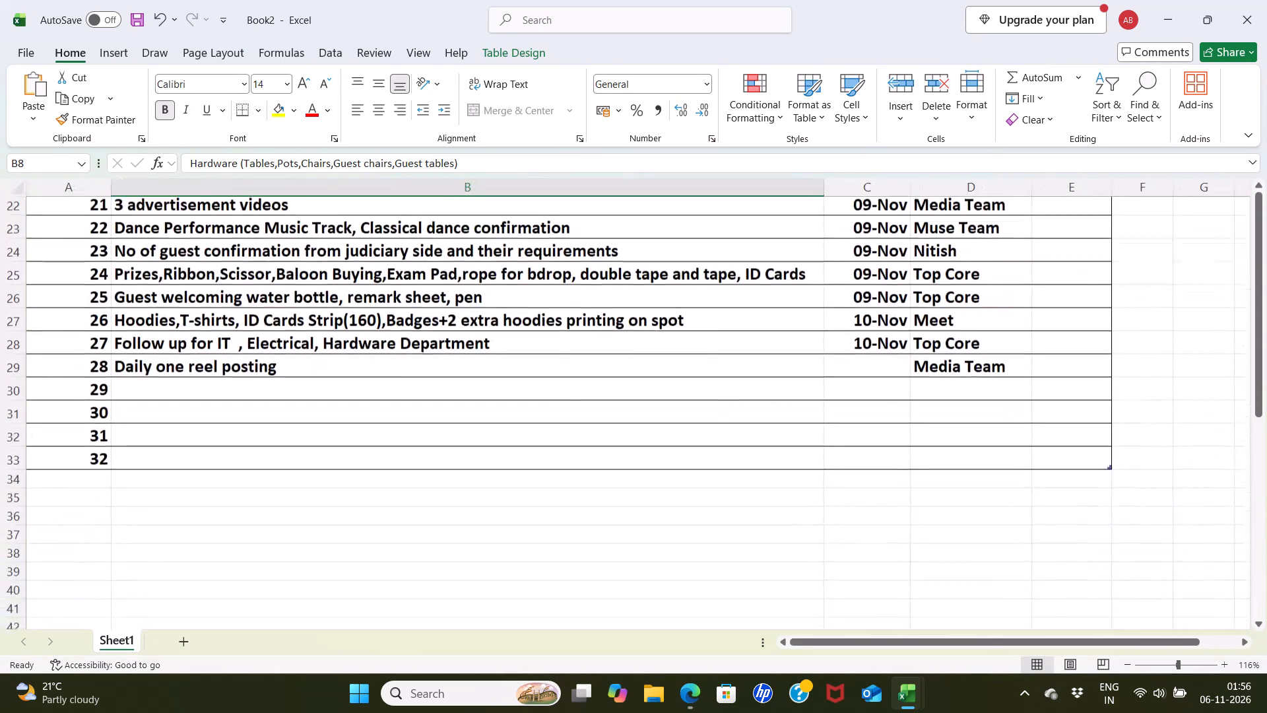
pyautogui.scroll(3, 298, 296)
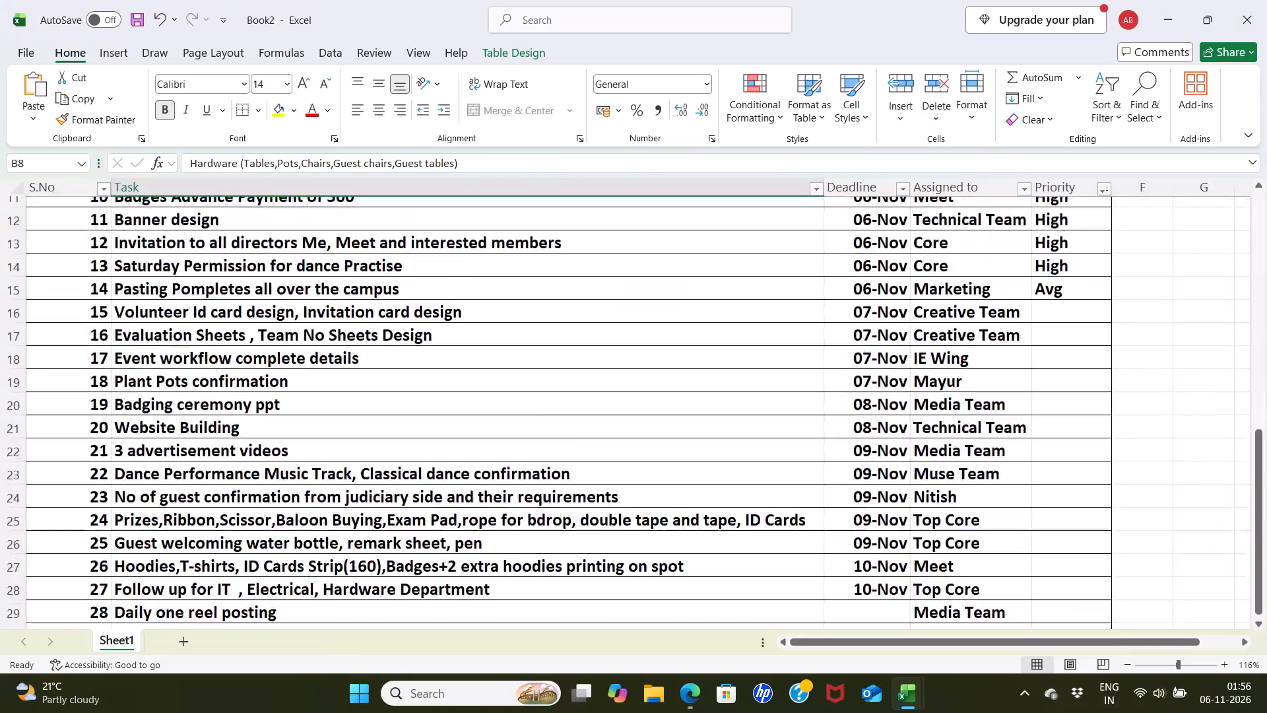
# Bring up the Save As options for the task list workbook.
pyautogui.click(42, 63)
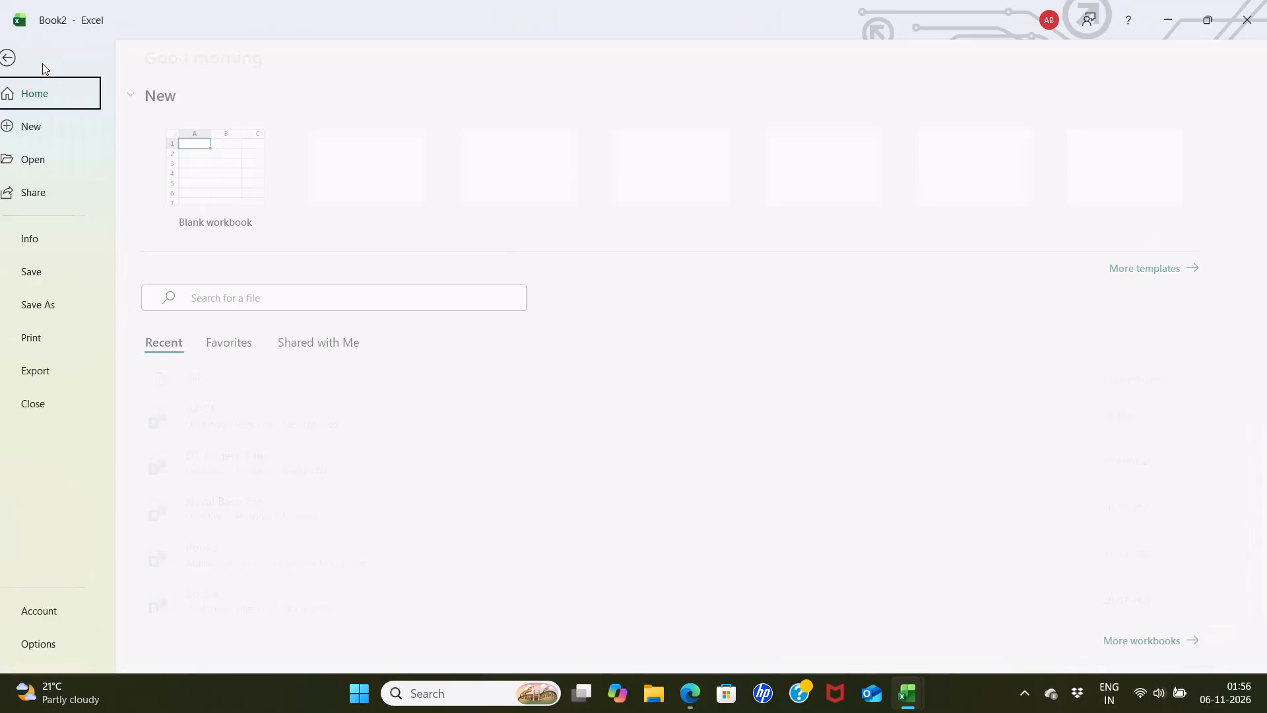
pyautogui.click(52, 299)
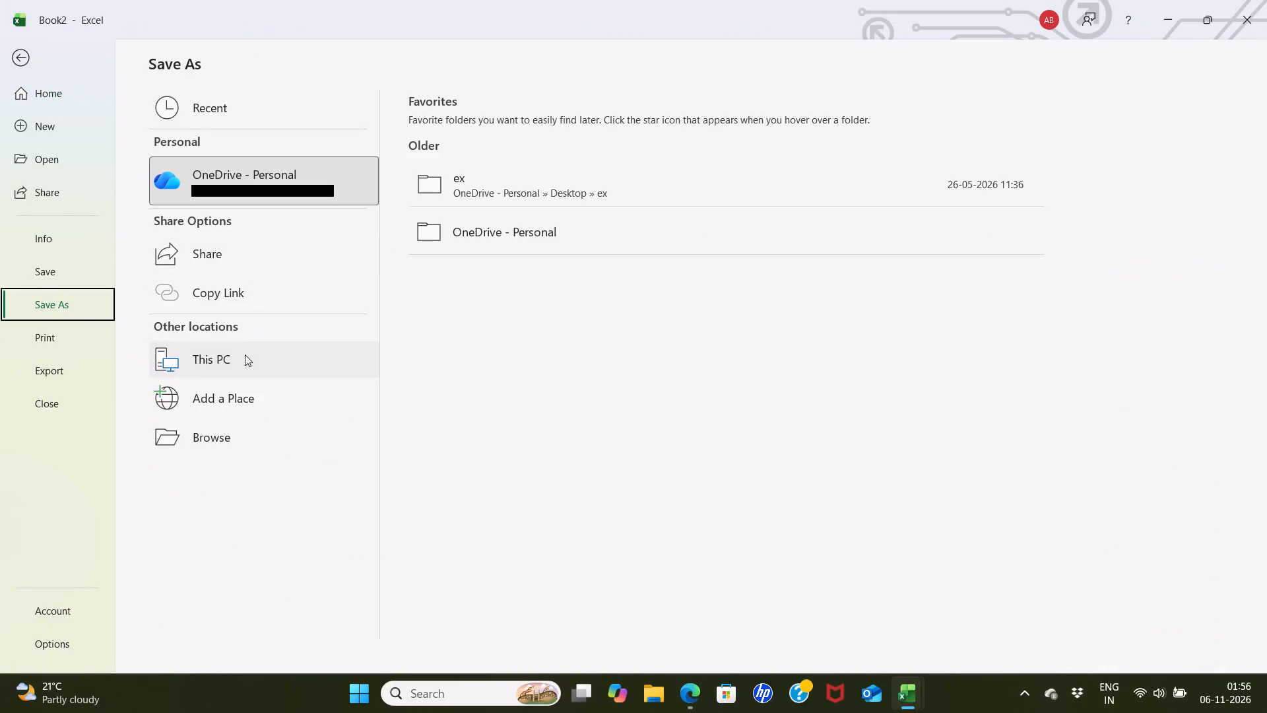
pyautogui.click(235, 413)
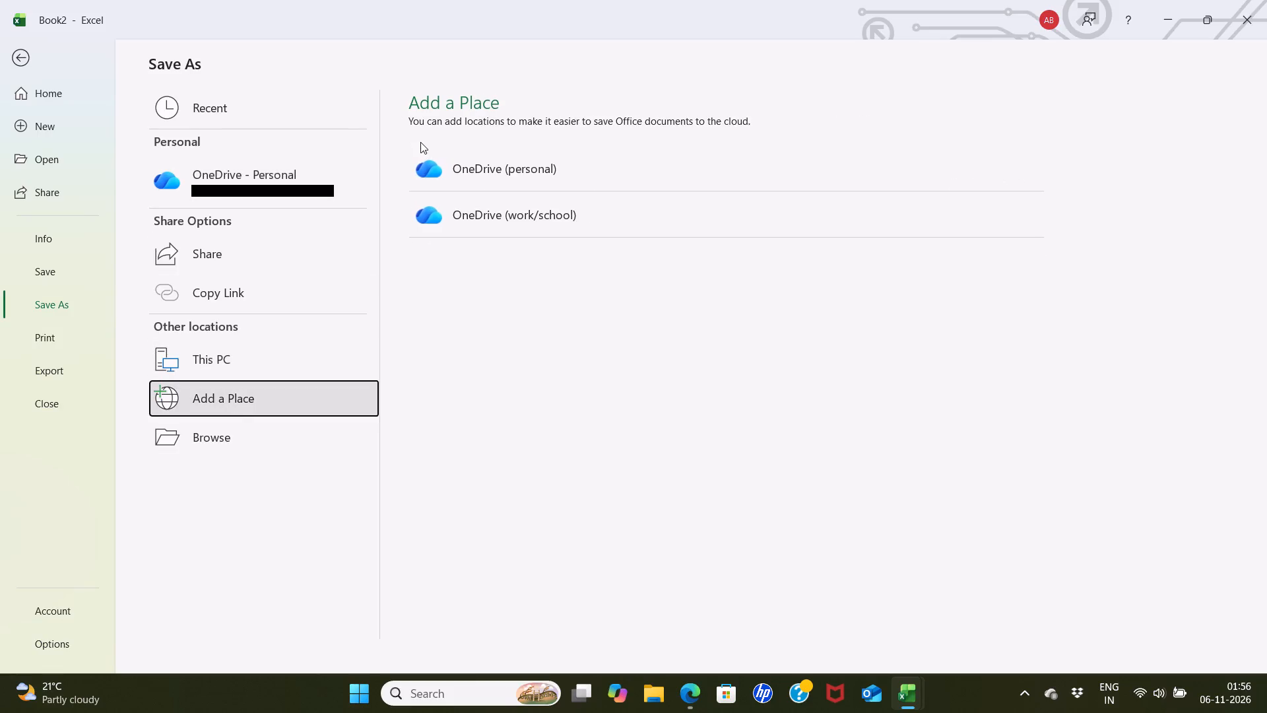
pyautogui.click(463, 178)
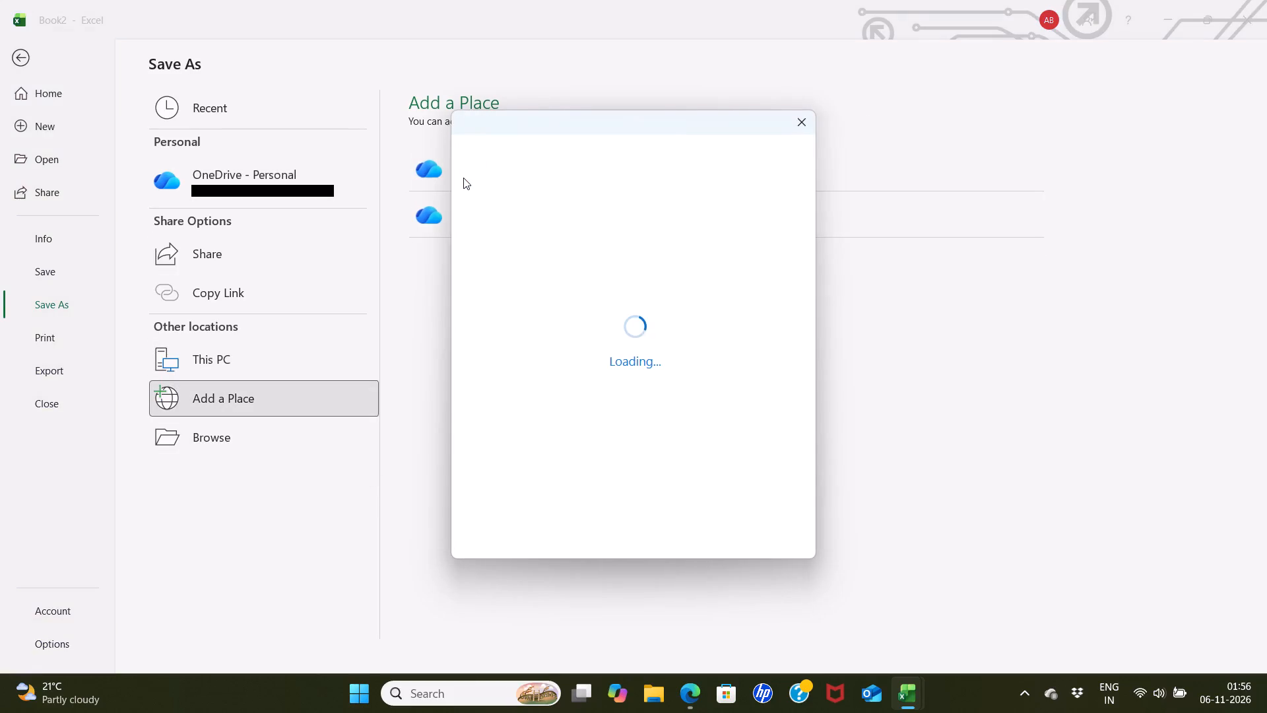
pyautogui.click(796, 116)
# Choose This PC as the location for saving the task list workbook.
pyautogui.click(274, 372)
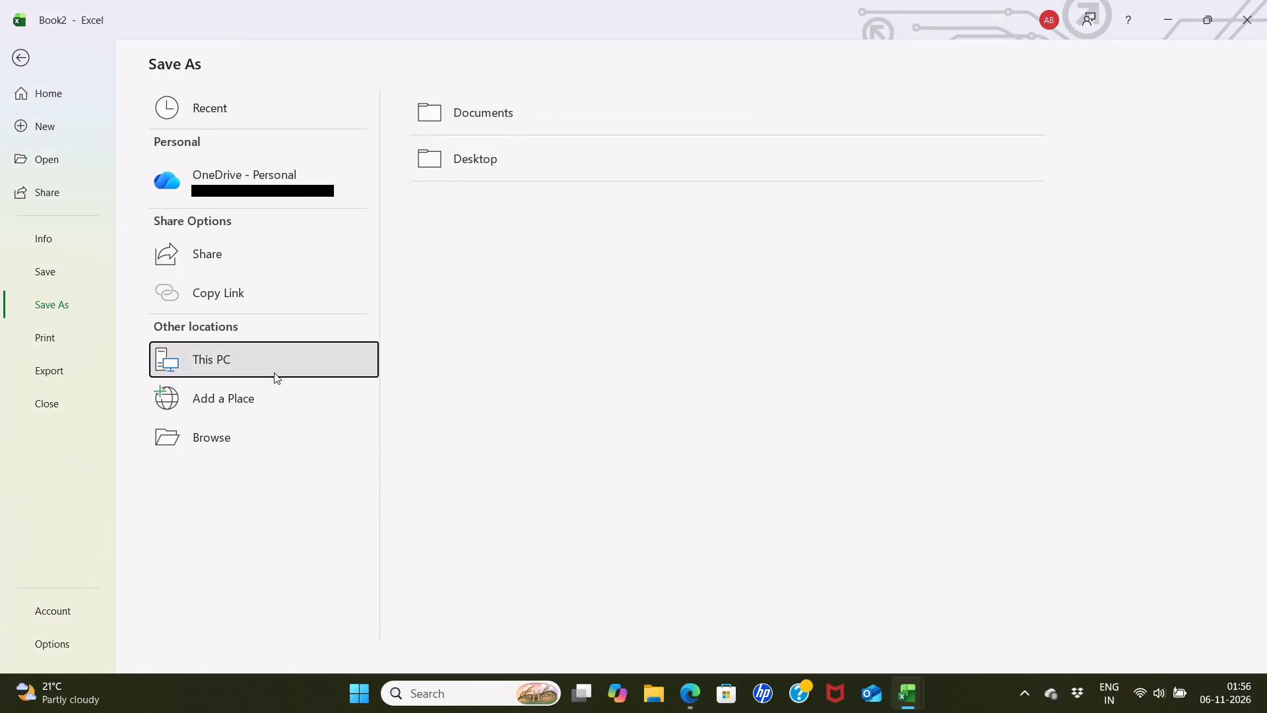
# Save the task list as an Excel workbook named Book2 in the ala folder inside the Desktop's projects folder.
pyautogui.click(453, 160)
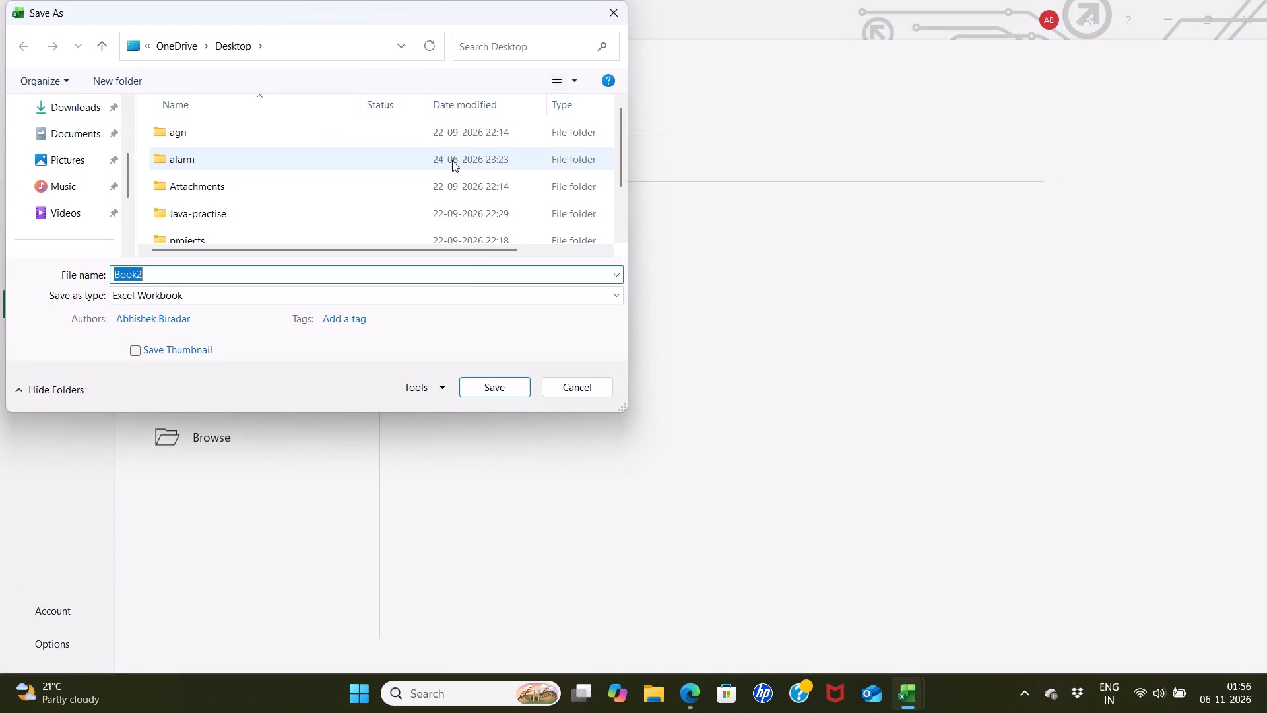
pyautogui.scroll(-2, 339, 186)
pyautogui.scroll(1, 339, 186)
pyautogui.scroll(-1, 317, 168)
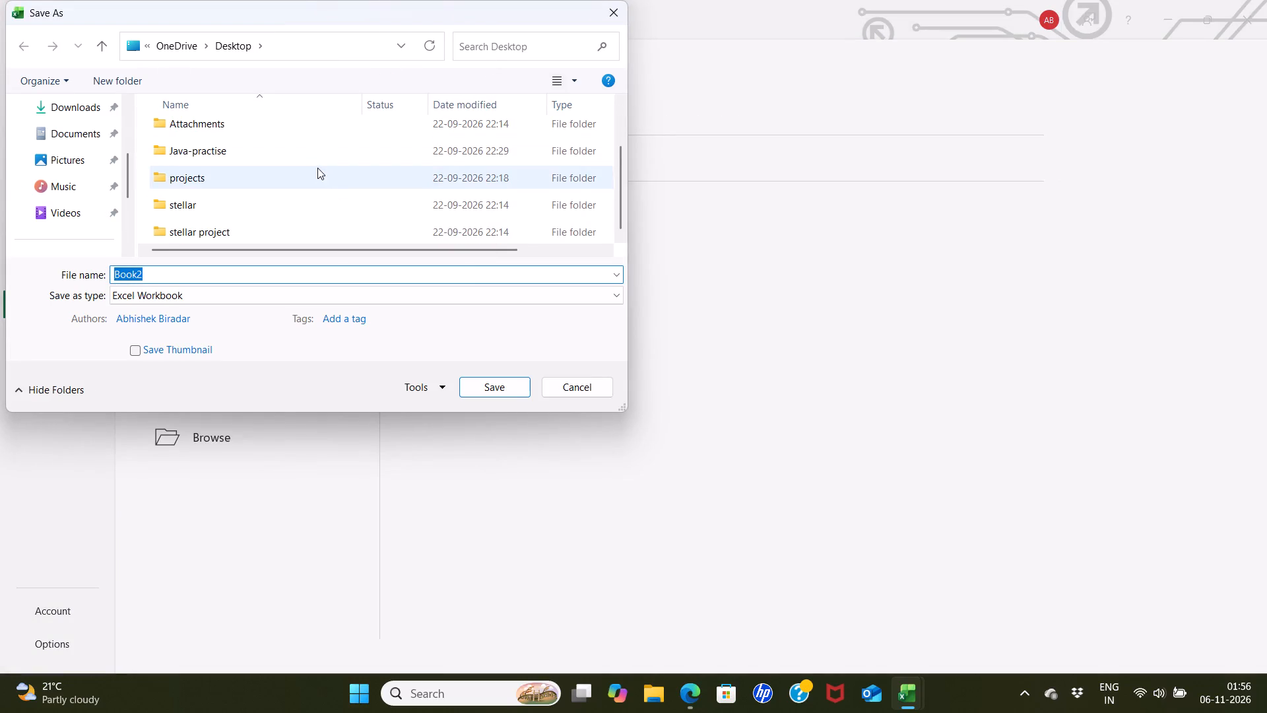
pyautogui.scroll(-1, 317, 168)
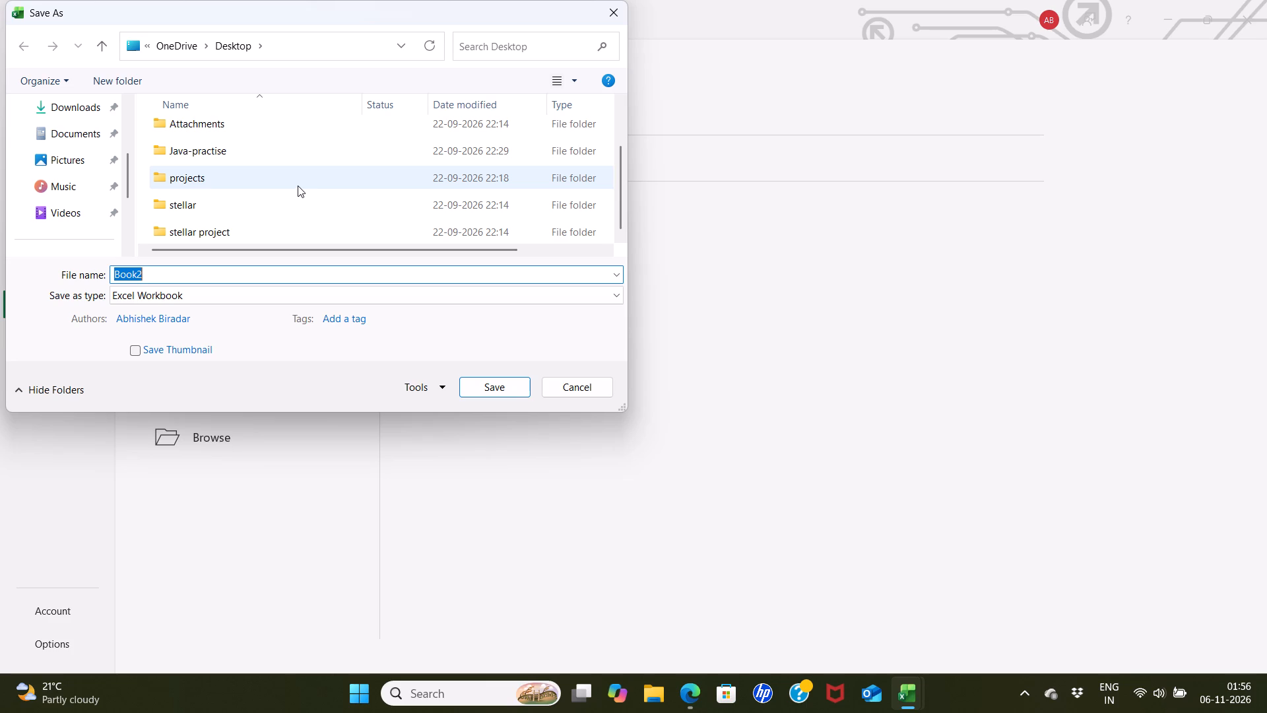
pyautogui.doubleClick(298, 186)
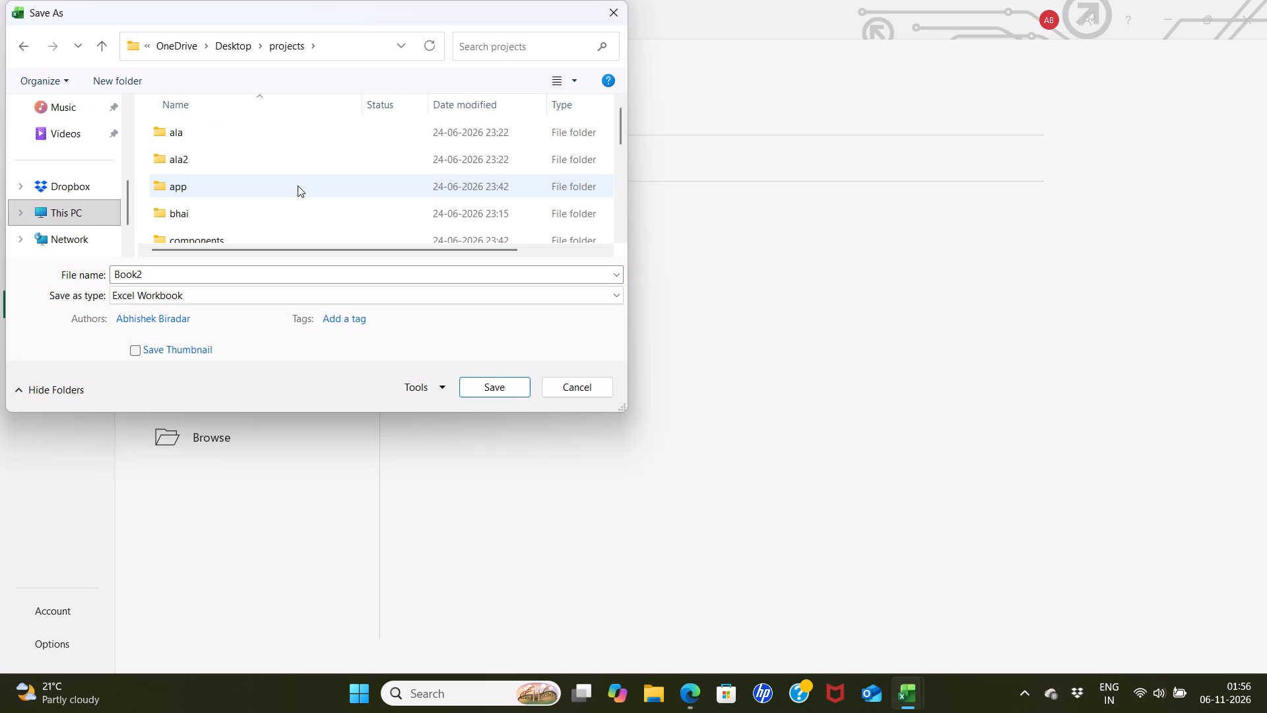
pyautogui.scroll(-1, 243, 200)
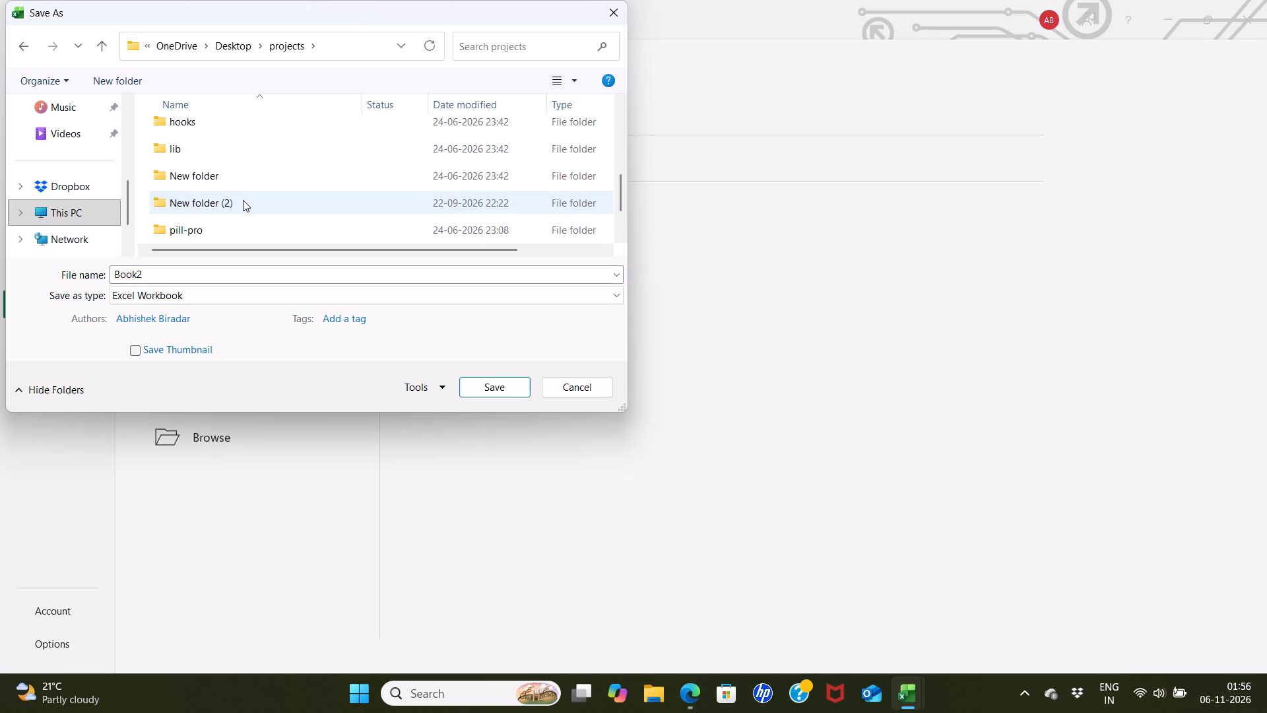
pyautogui.scroll(3, 243, 200)
pyautogui.doubleClick(244, 127)
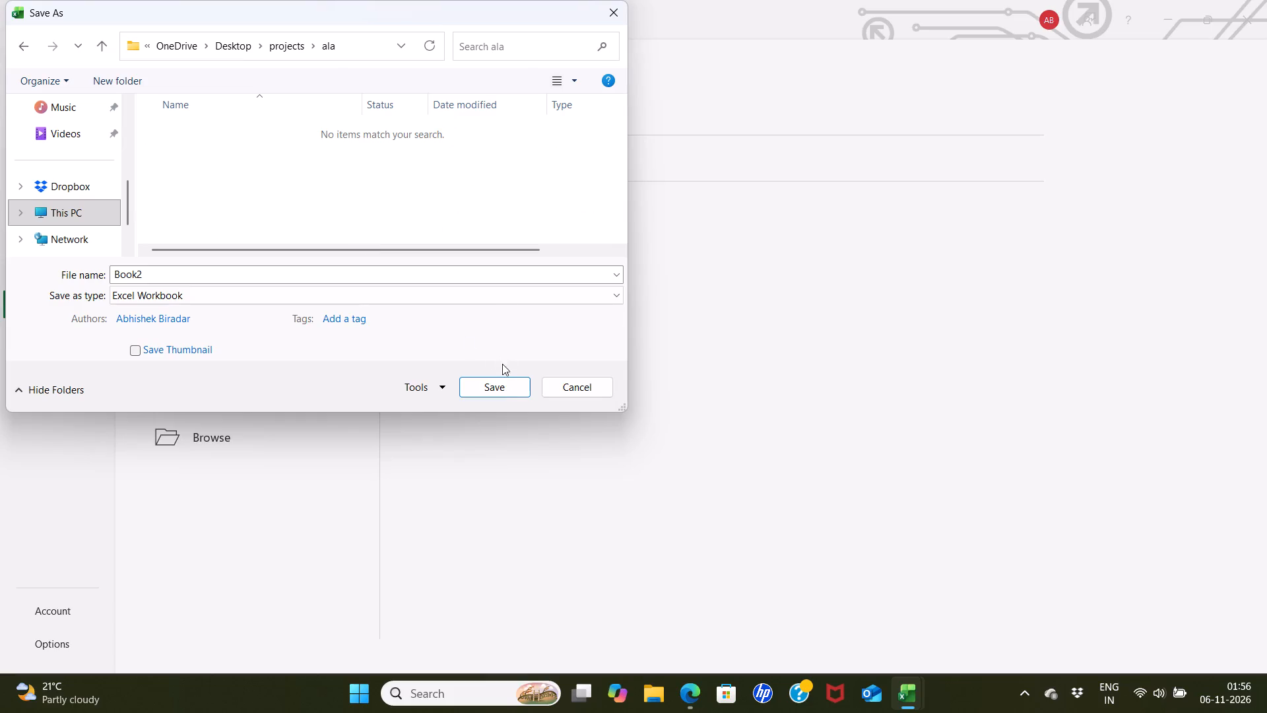
pyautogui.click(502, 385)
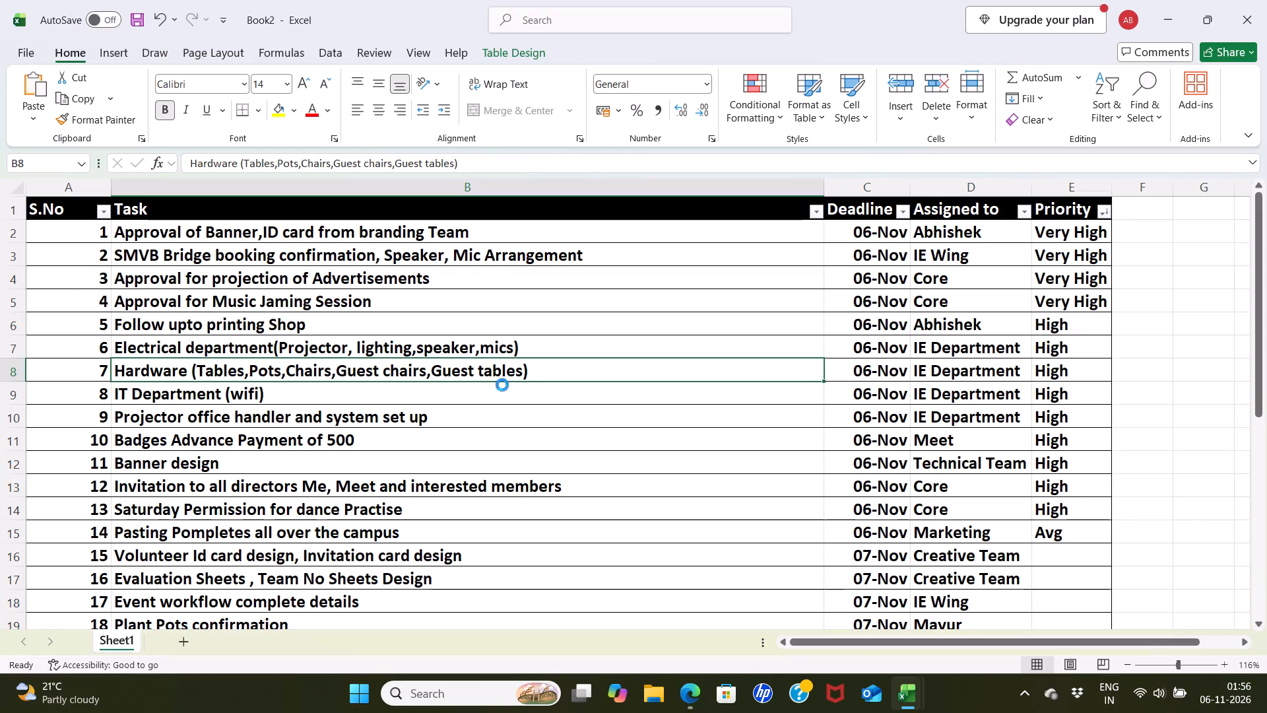
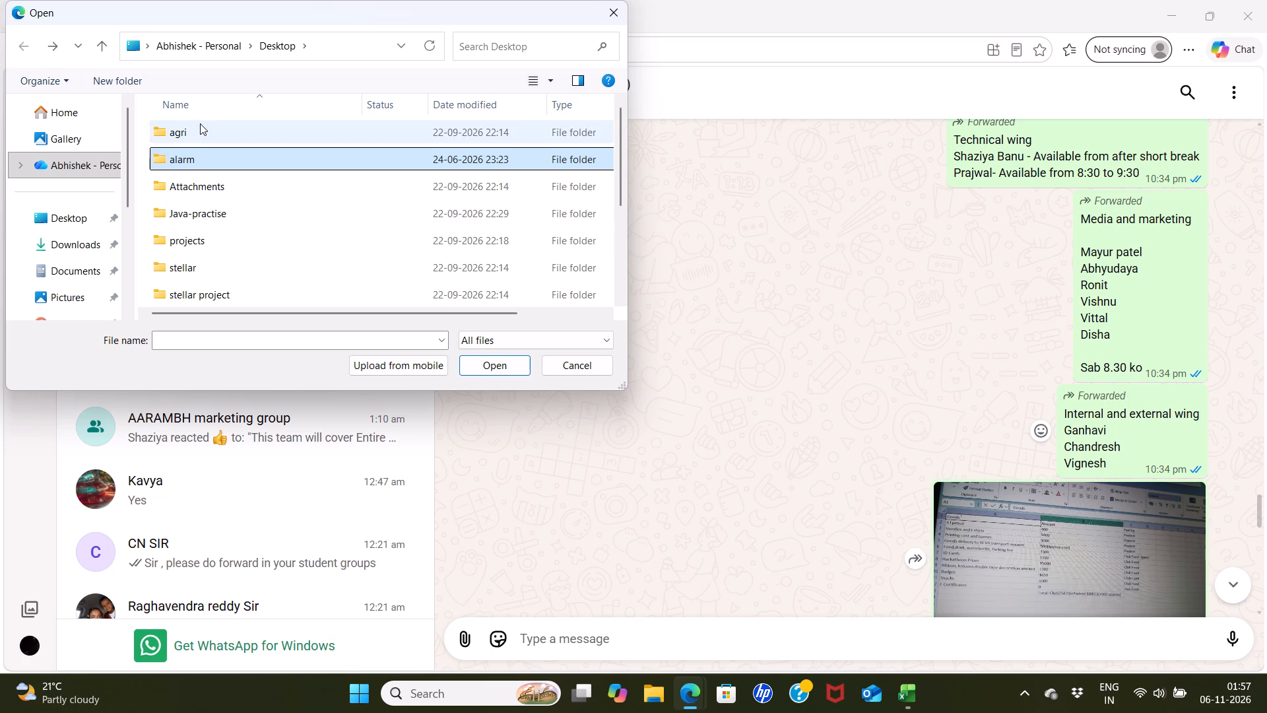
# Look through the Desktop's agri folder and its AgriWeatherML subfolder for the saved workbook to attach to the WhatsApp chat.
pyautogui.doubleClick(200, 129)
pyautogui.doubleClick(204, 129)
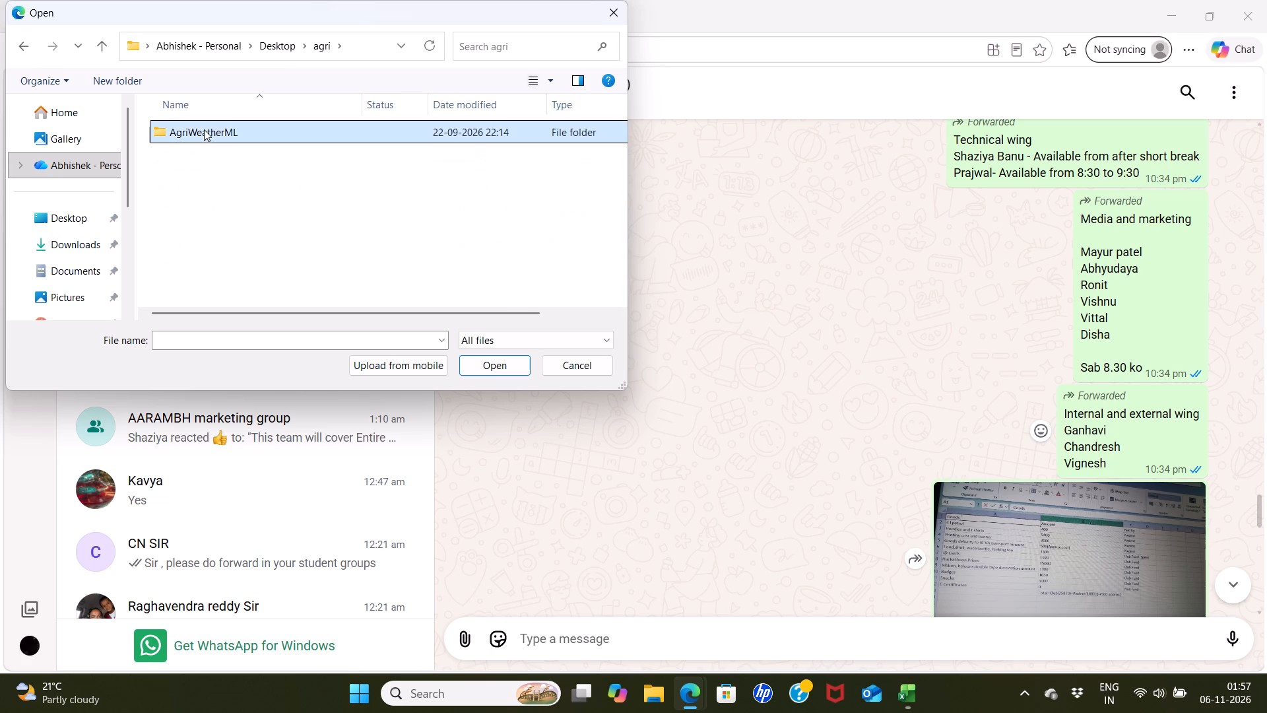
pyautogui.scroll(-3, 209, 219)
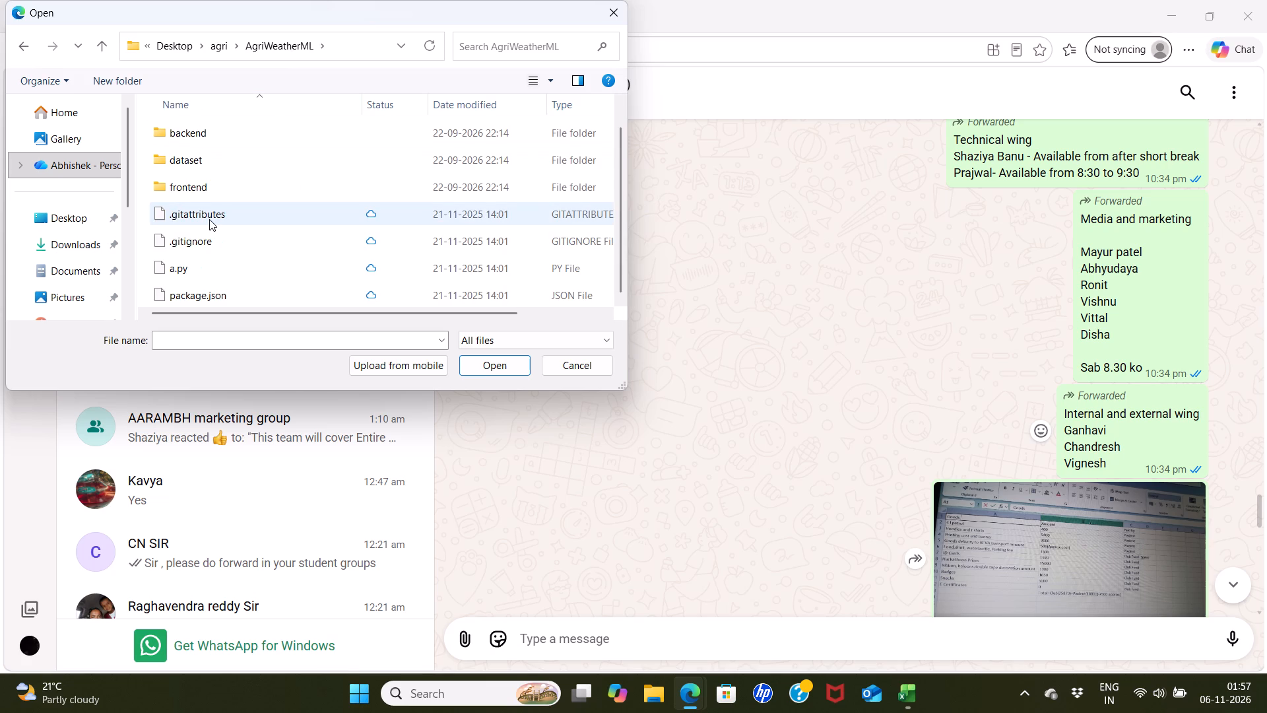
pyautogui.scroll(-1, 209, 219)
pyautogui.doubleClick(74, 215)
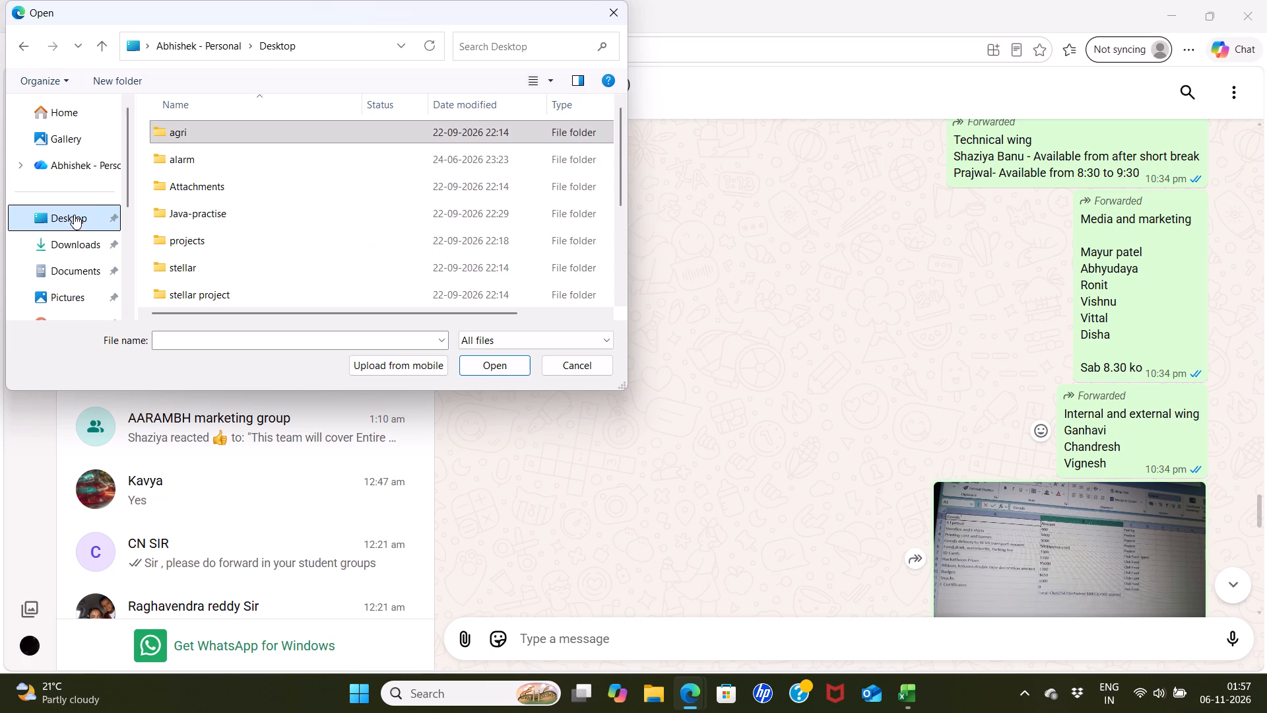
pyautogui.doubleClick(186, 134)
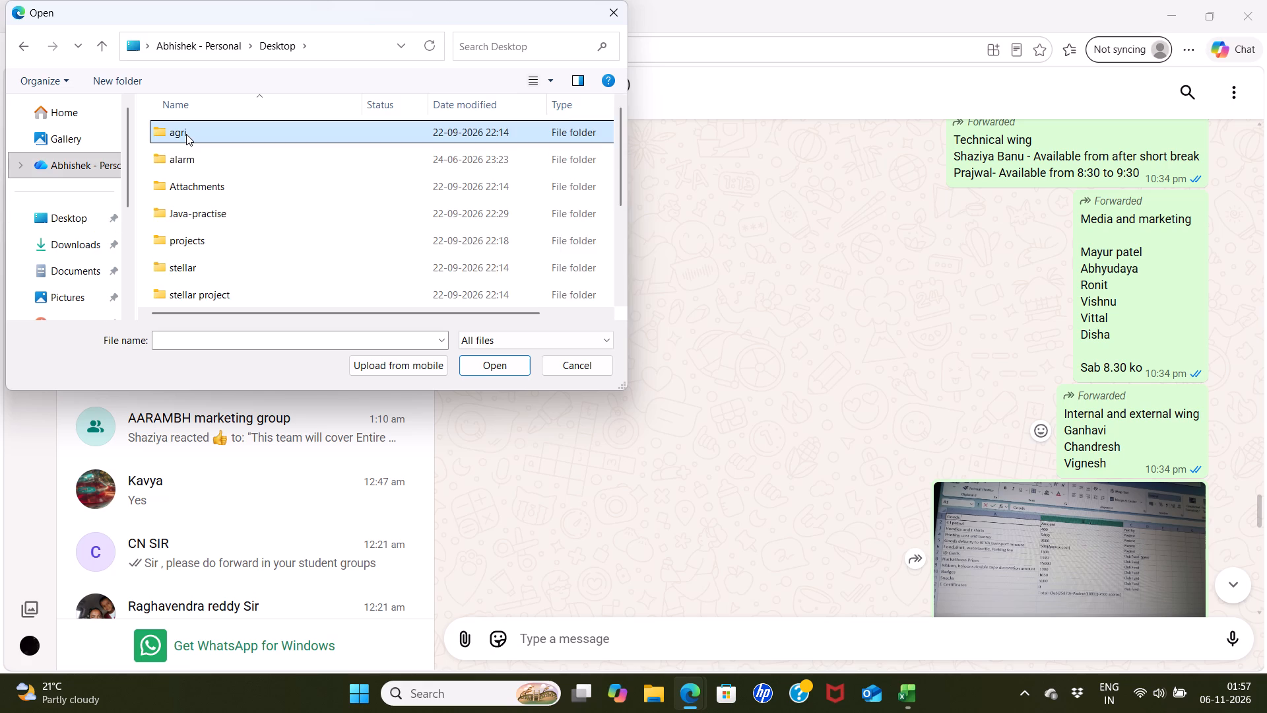
pyautogui.doubleClick(186, 134)
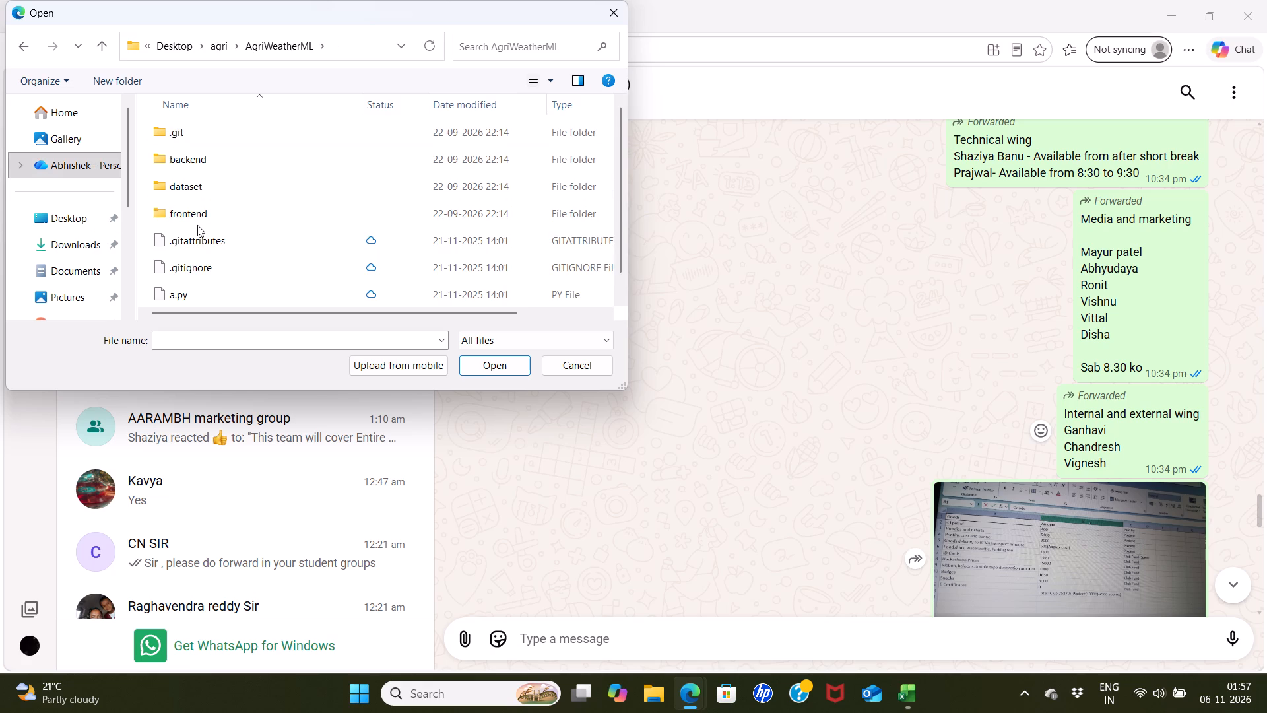
# Look for the workbook to attach in the AgriWeatherML folder, return to Desktop, and check the alarm folder.
pyautogui.scroll(-7, 197, 225)
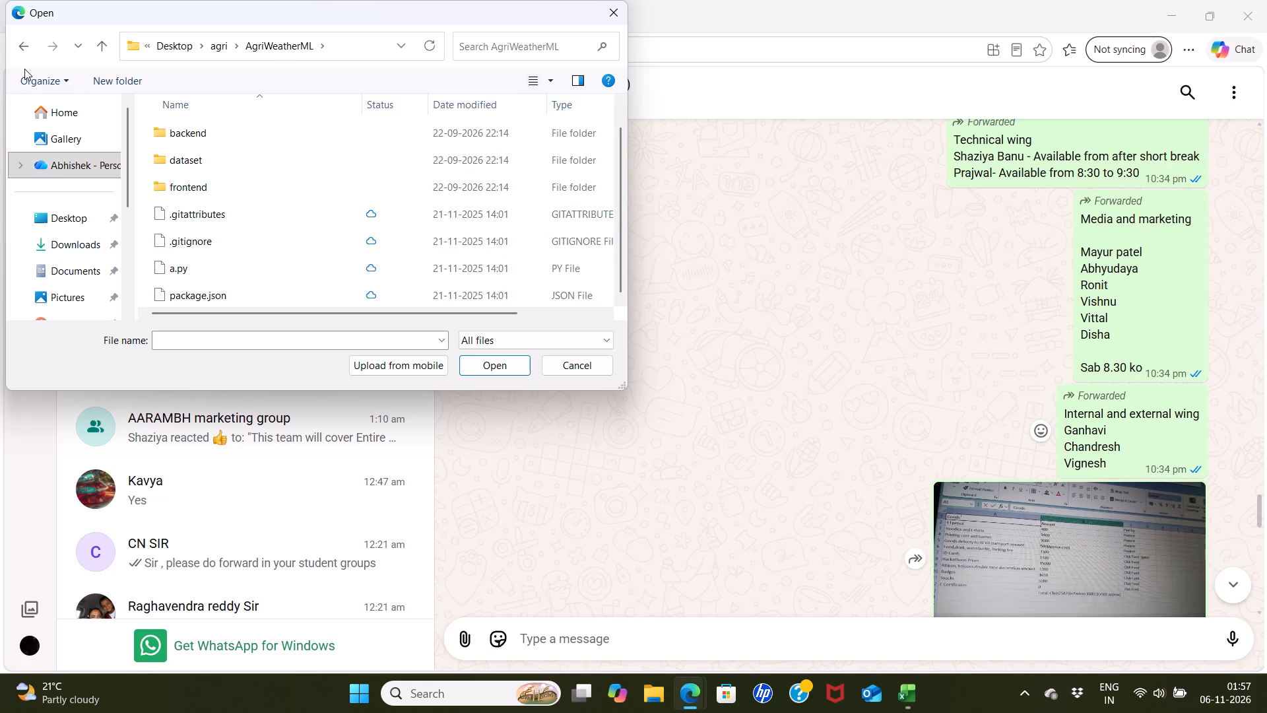
pyautogui.click(23, 51)
pyautogui.click(23, 51)
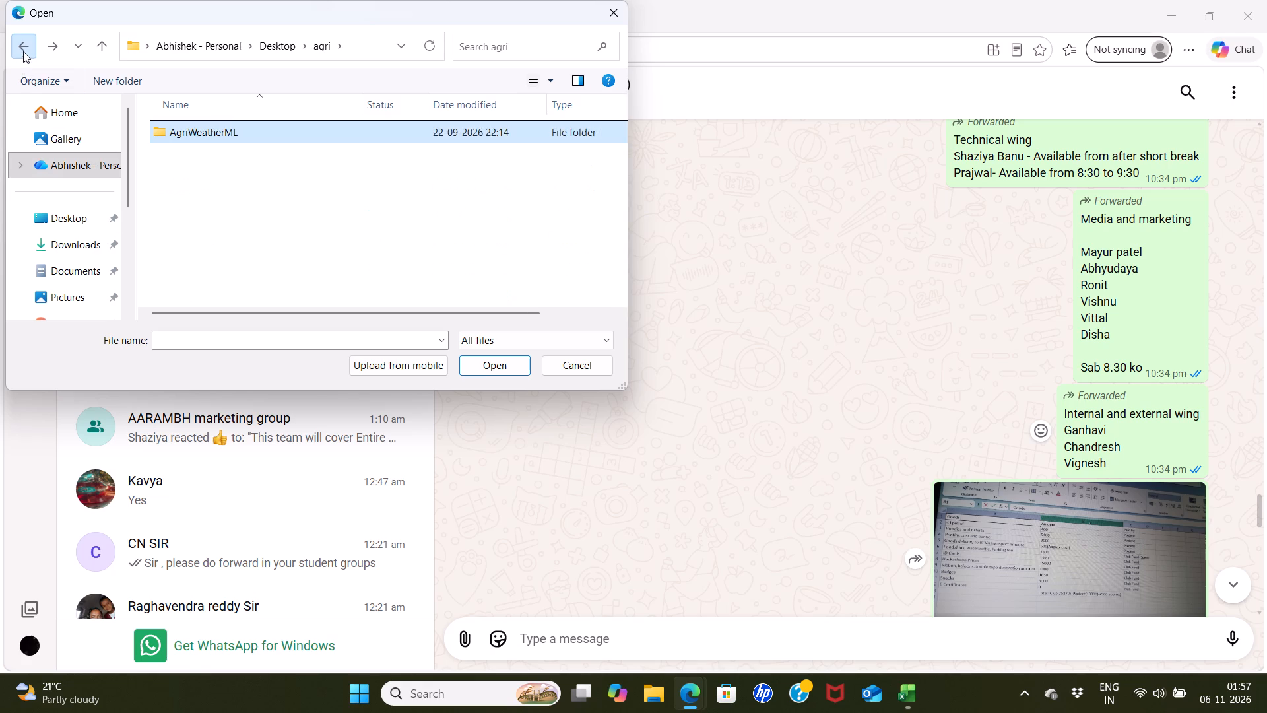
pyautogui.doubleClick(261, 151)
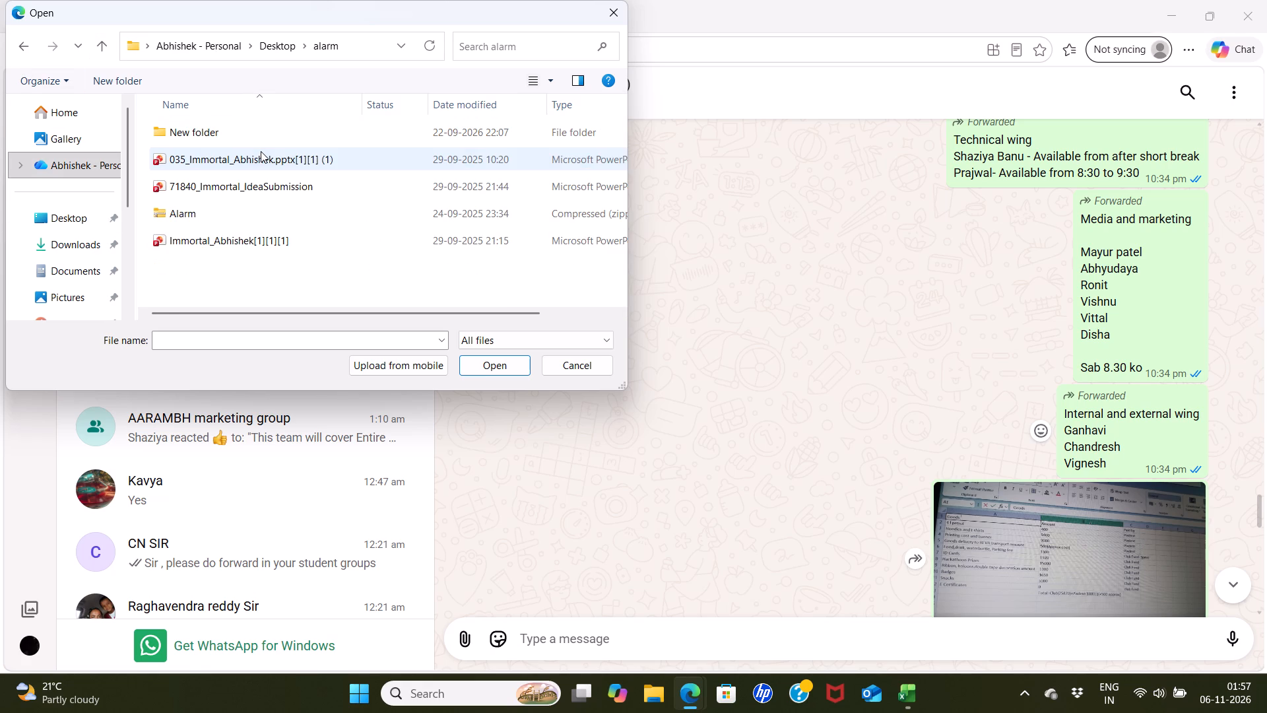
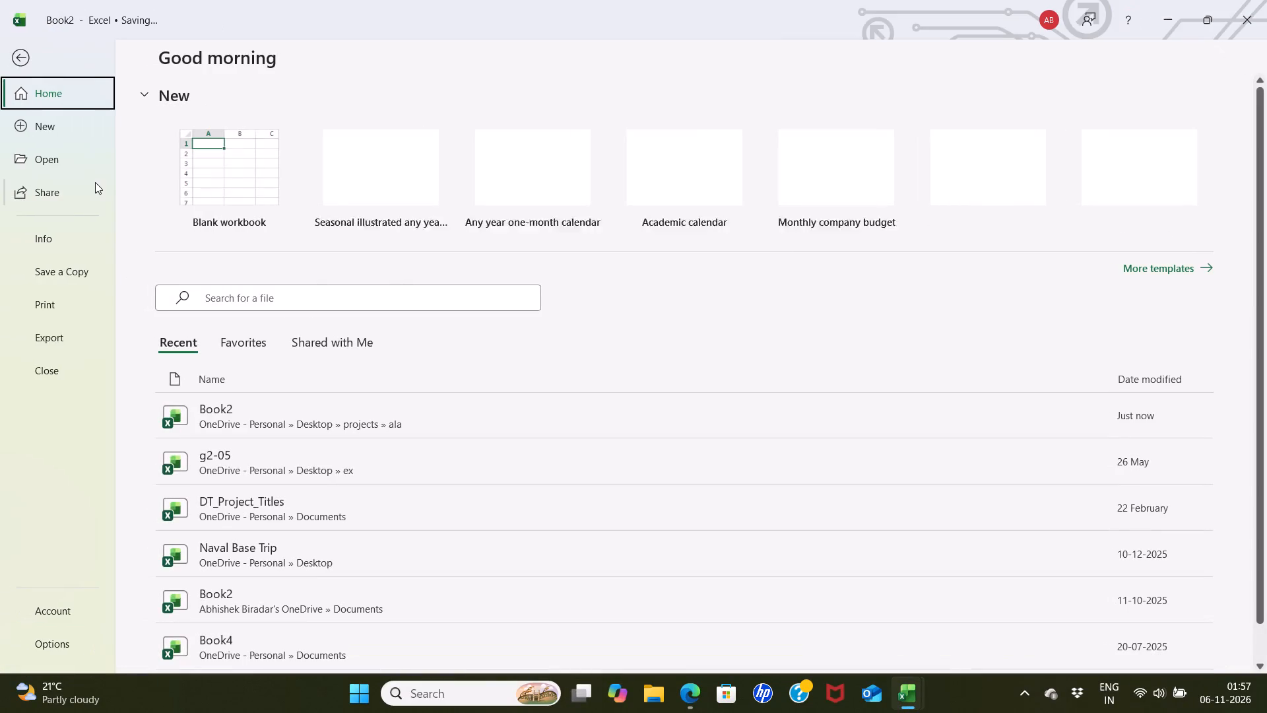
# Save a copy of the workbook as Book2 in the Desktop folder of this PC, in Excel Workbook format.
pyautogui.click(69, 273)
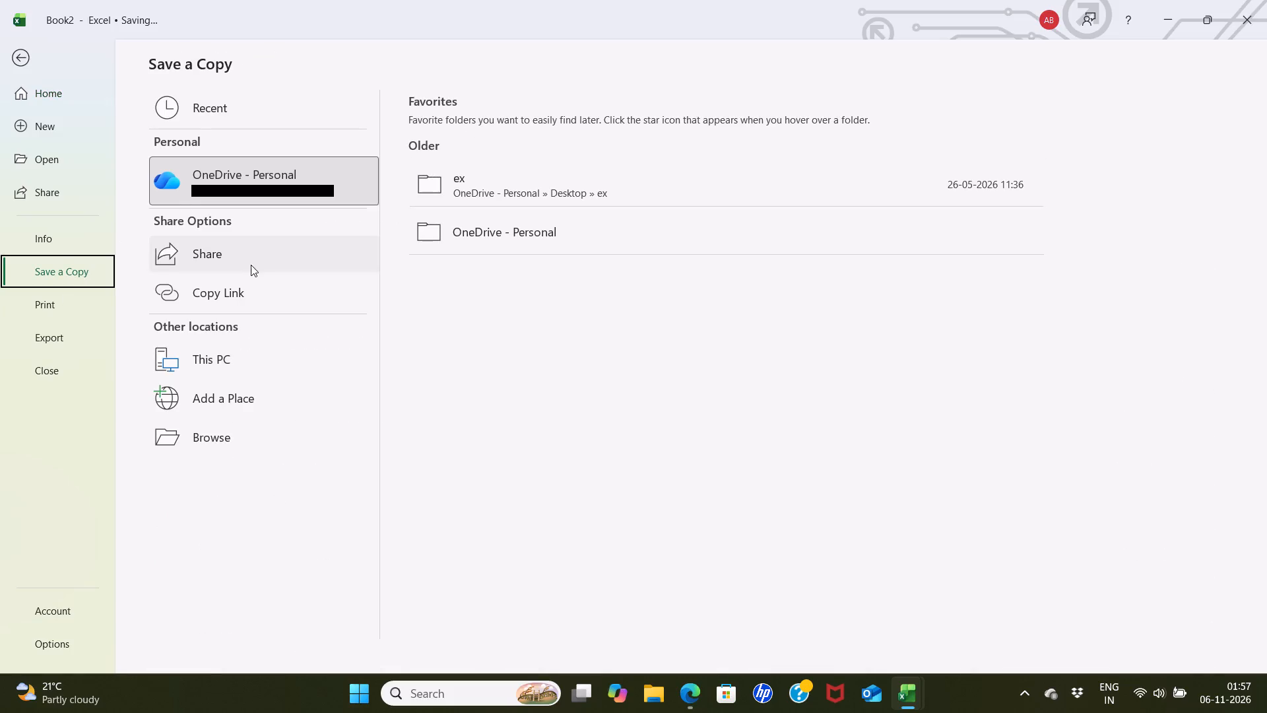
pyautogui.click(240, 361)
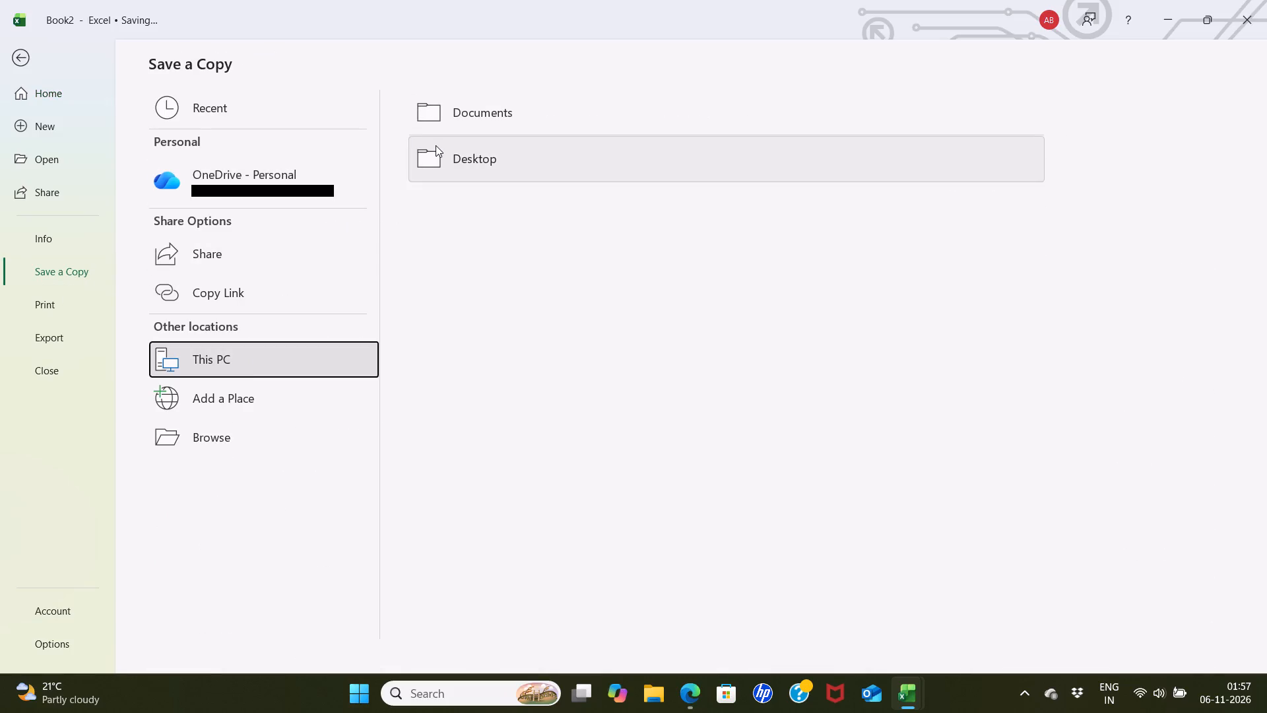
pyautogui.doubleClick(436, 145)
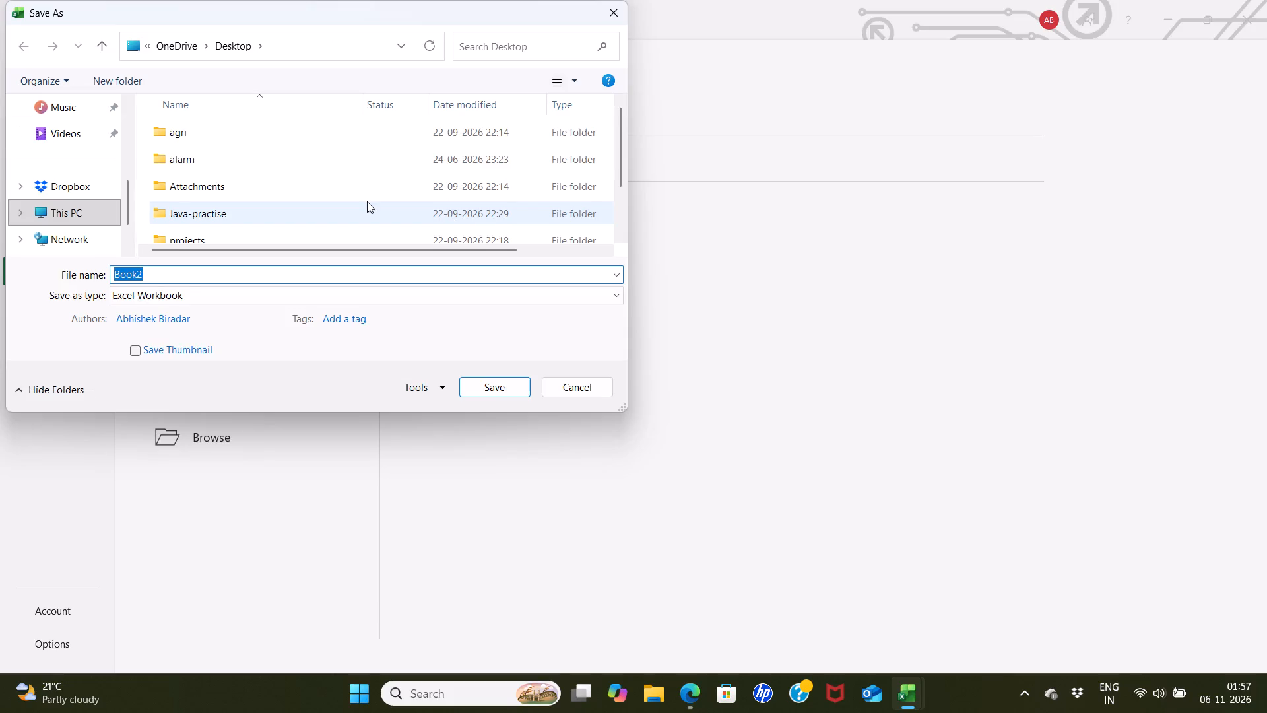
pyautogui.scroll(-2, 367, 201)
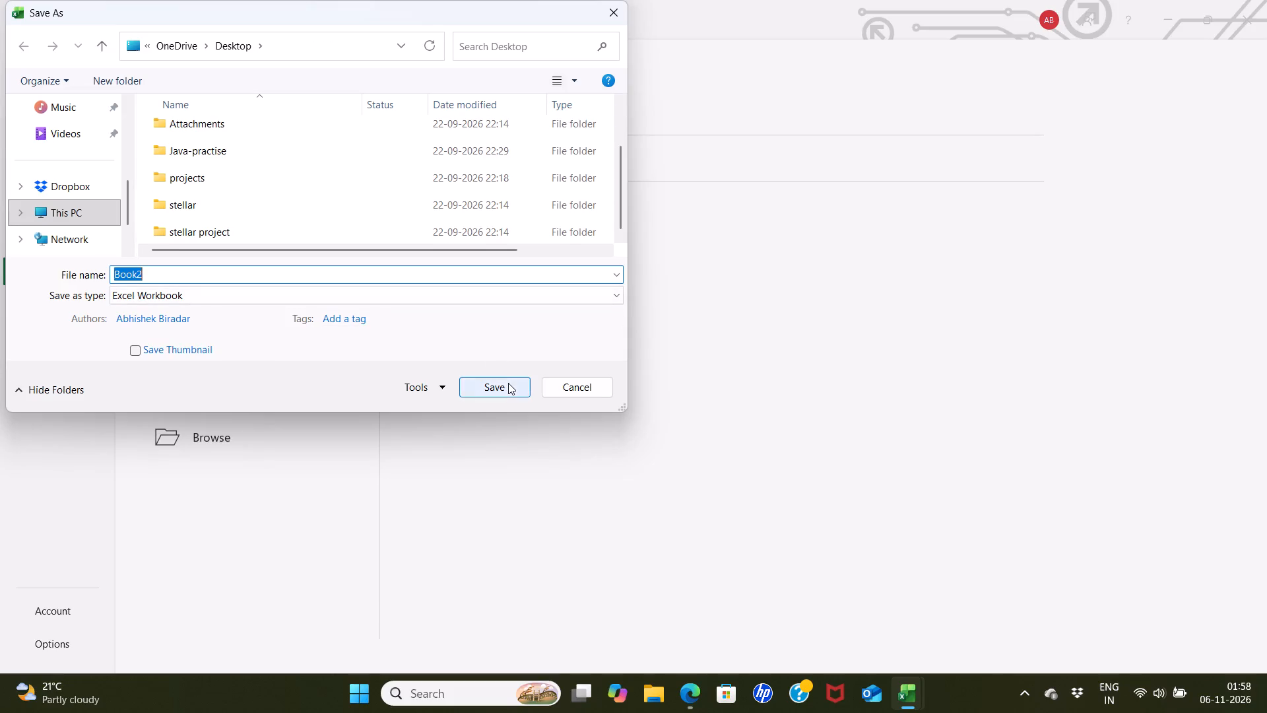
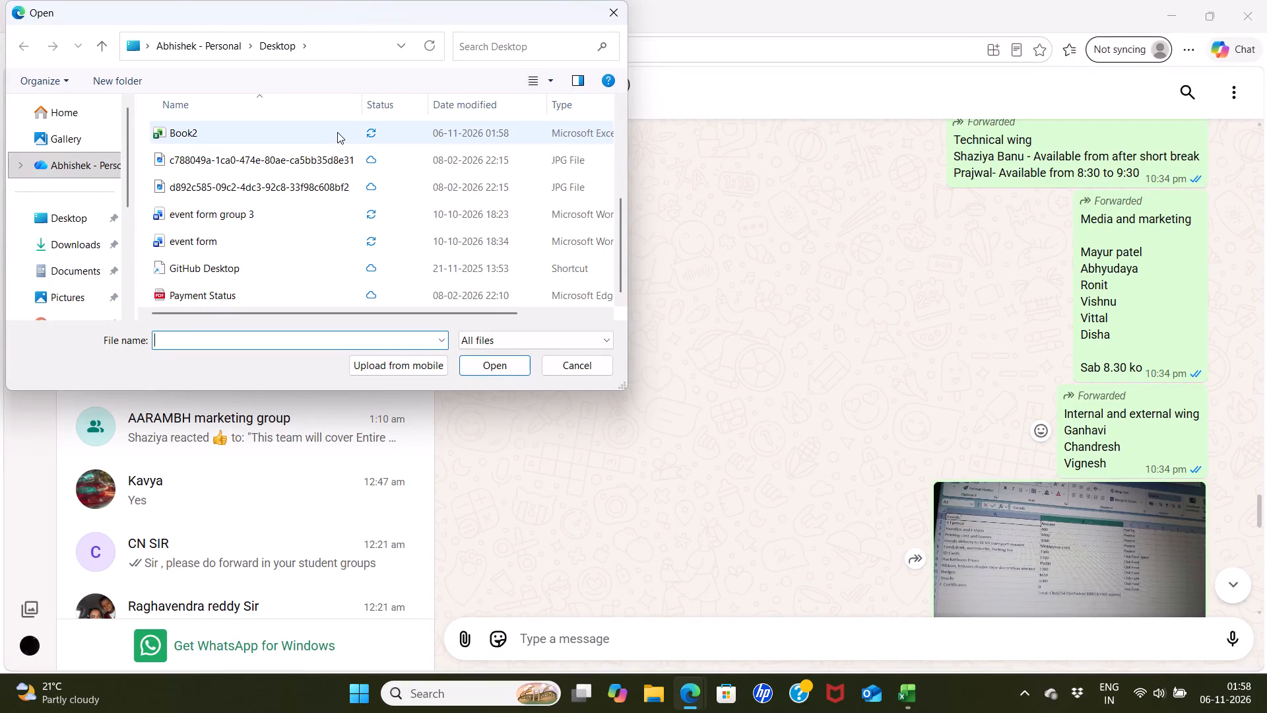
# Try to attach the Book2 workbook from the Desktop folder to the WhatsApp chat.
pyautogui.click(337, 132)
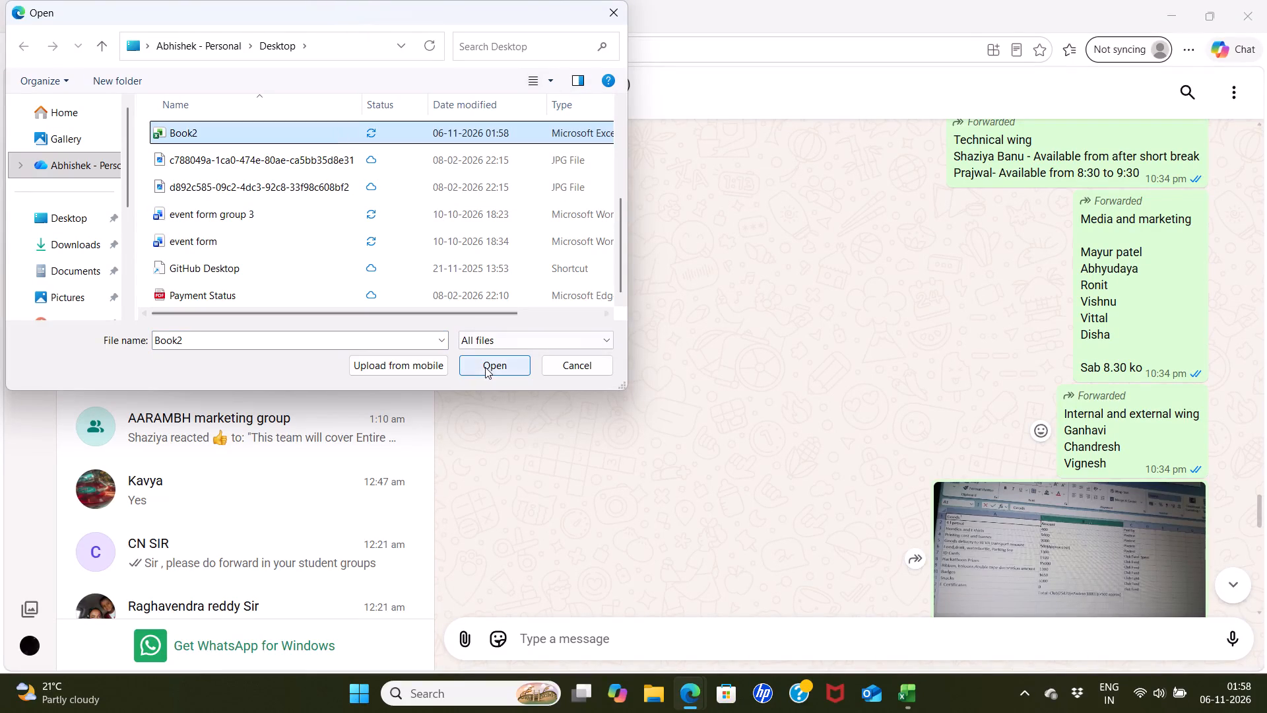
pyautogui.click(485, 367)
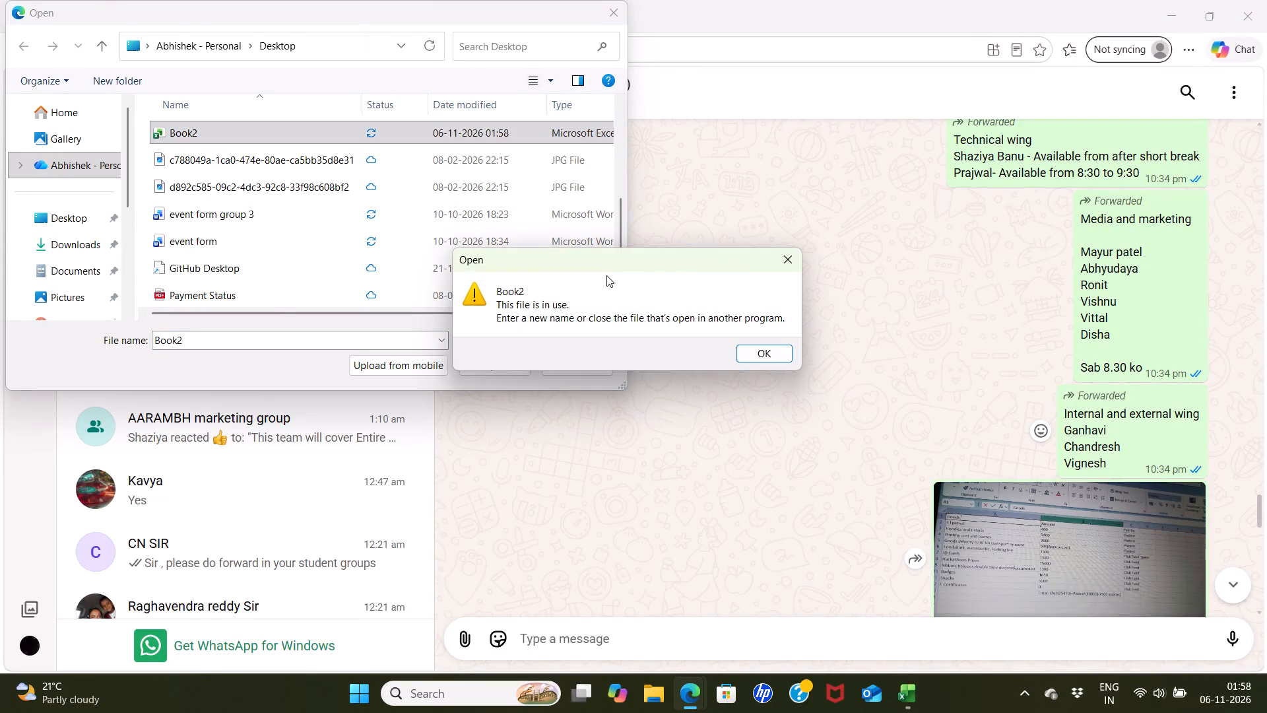
# Switch to Excel, save the Book2 task list workbook and close it, keeping the Book1 expense workbook open.
pyautogui.scroll(-1, 682, 272)
pyautogui.click(796, 166)
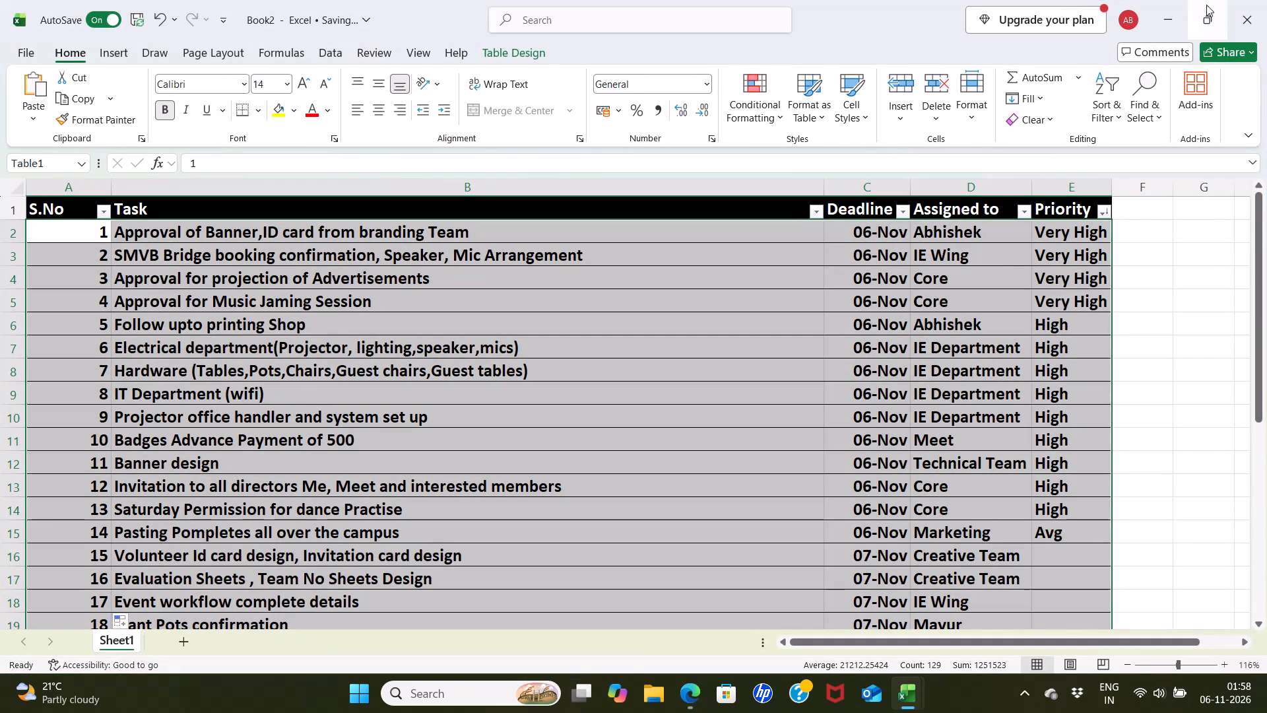
pyautogui.hotkey('ctrl', 's')
pyautogui.click(1250, 3)
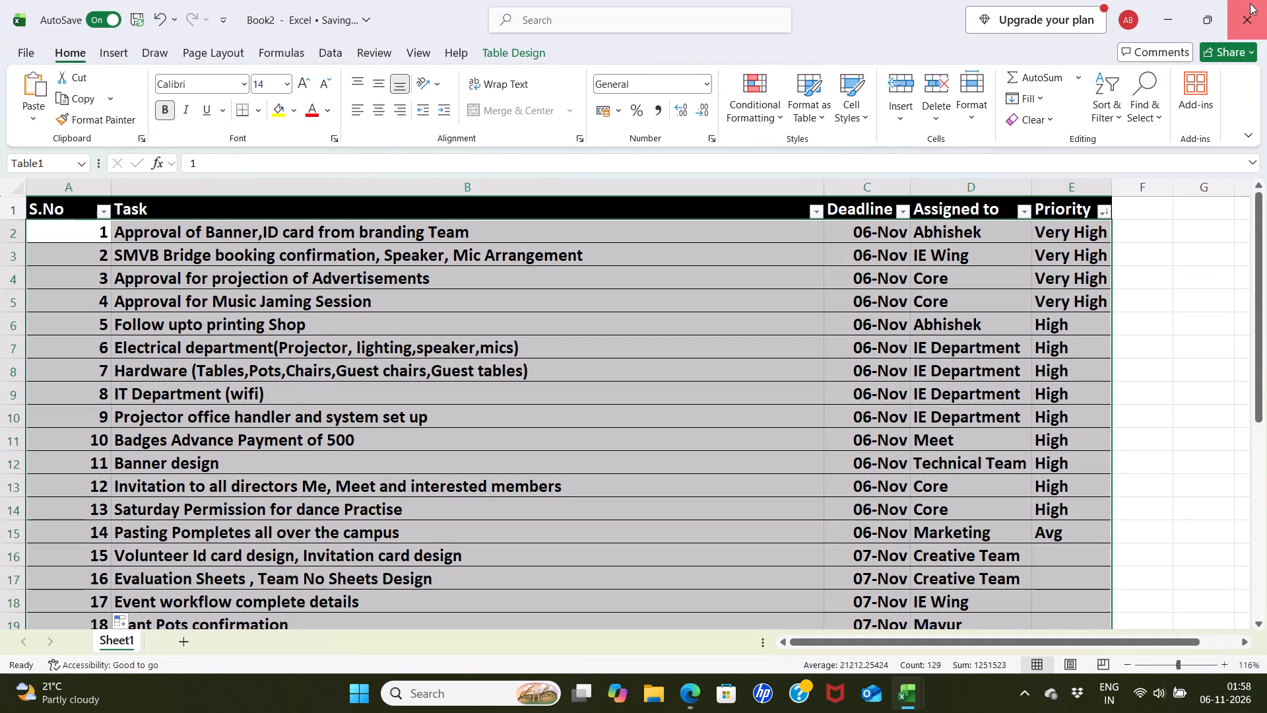
pyautogui.click(1250, 3)
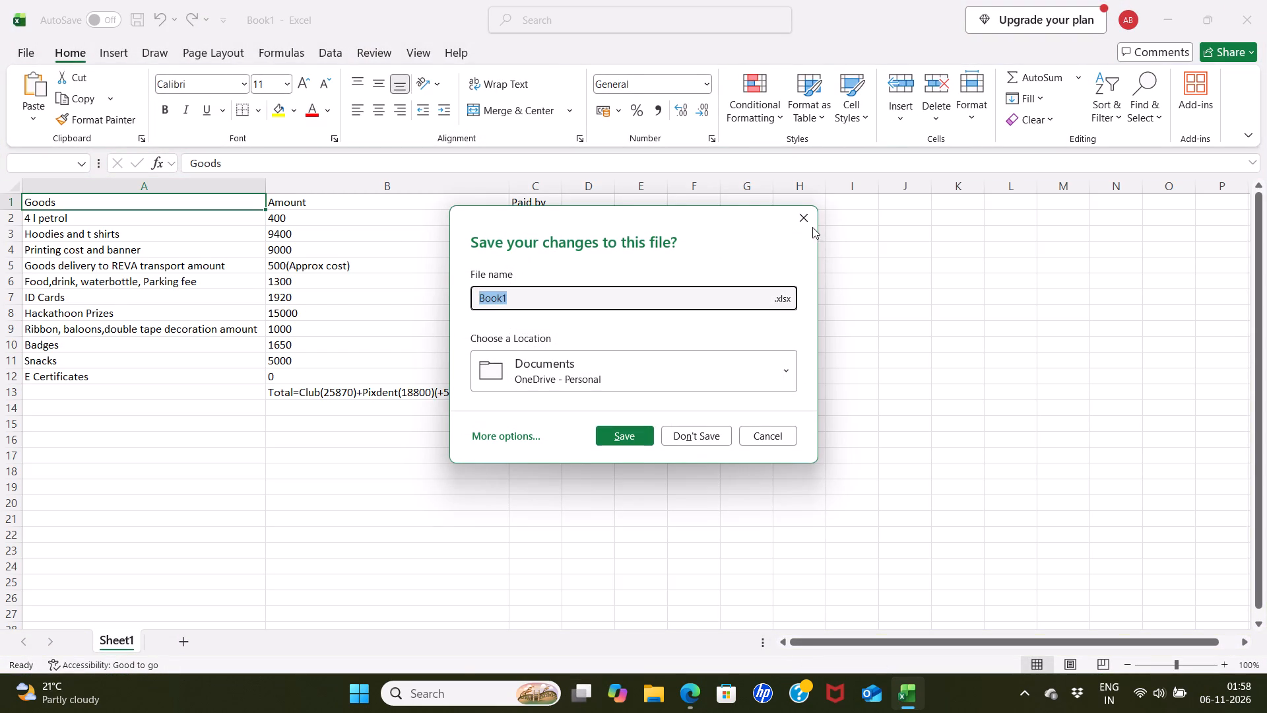
pyautogui.click(808, 219)
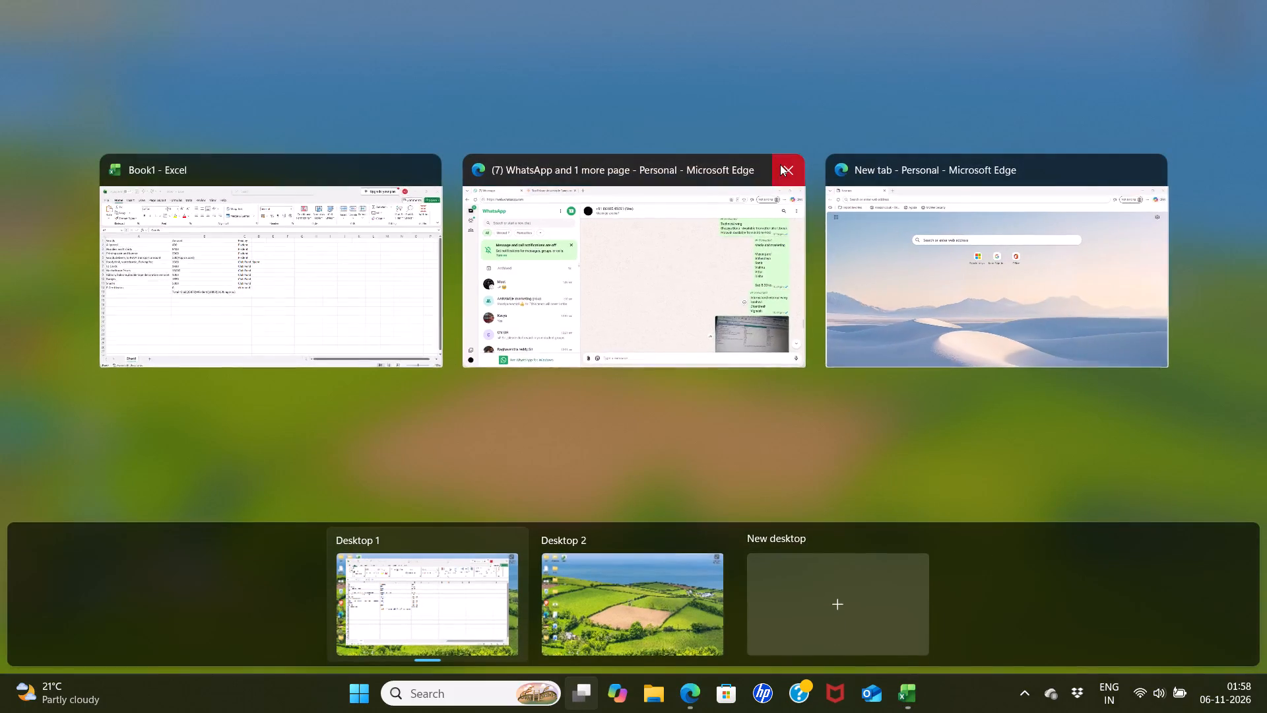
# Return to WhatsApp in Edge and attach the Book2 workbook from the Desktop folder to the chat.
pyautogui.click(677, 215)
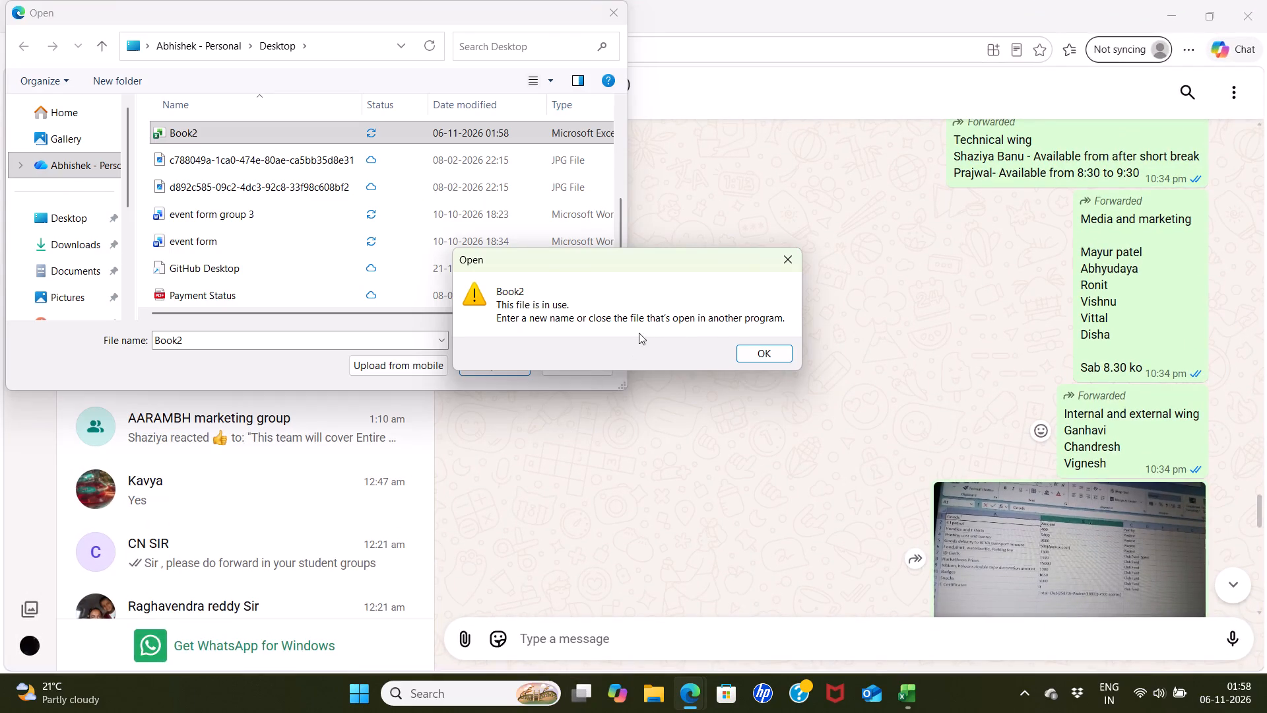
pyautogui.click(744, 349)
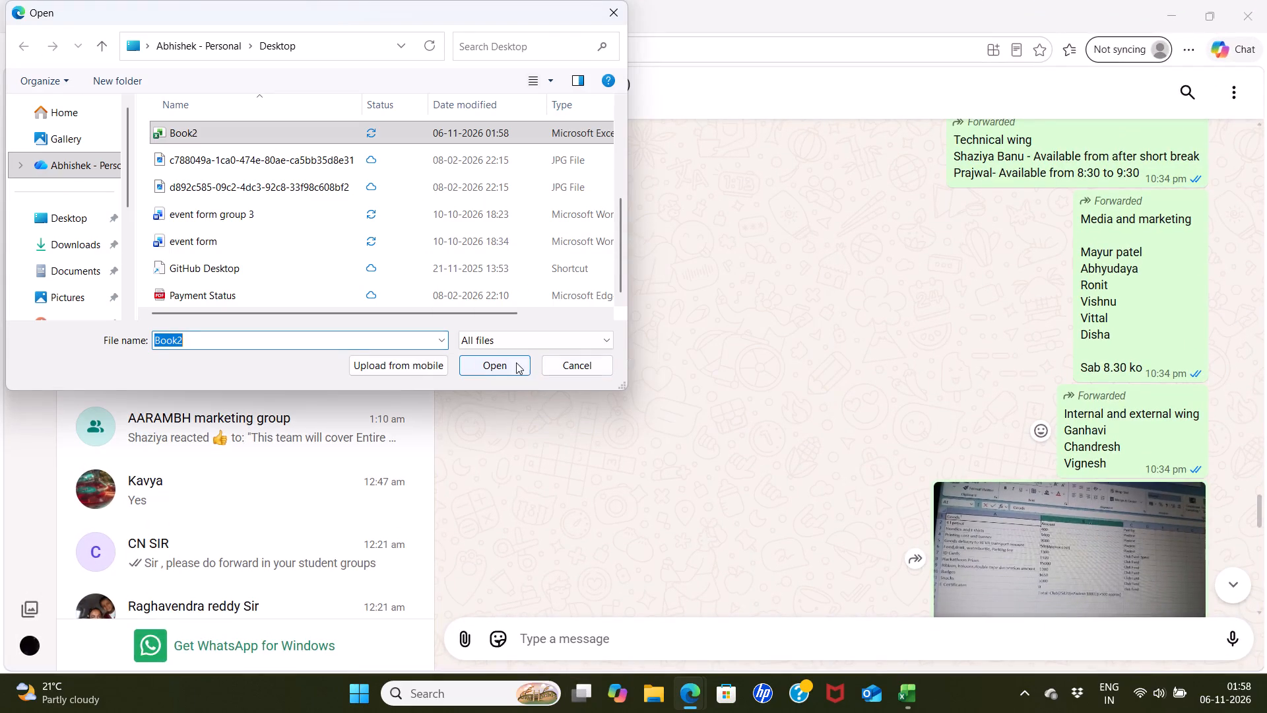